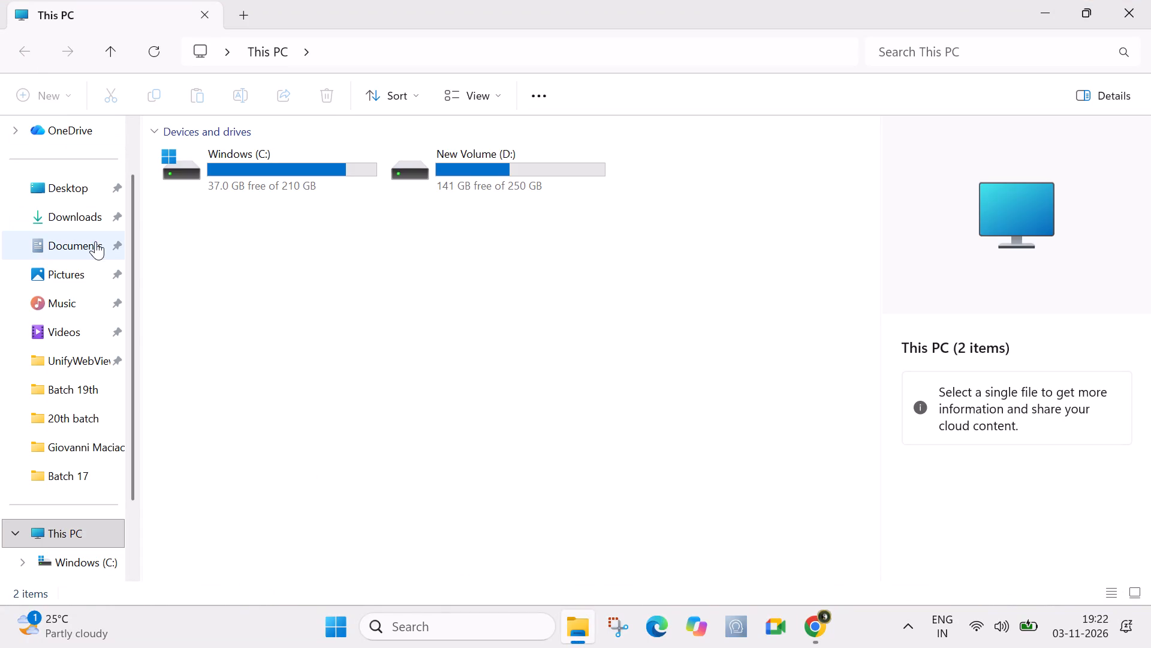
Open the Batch 17 folder and look through its class files from the first to the last.
double_click(76, 479)
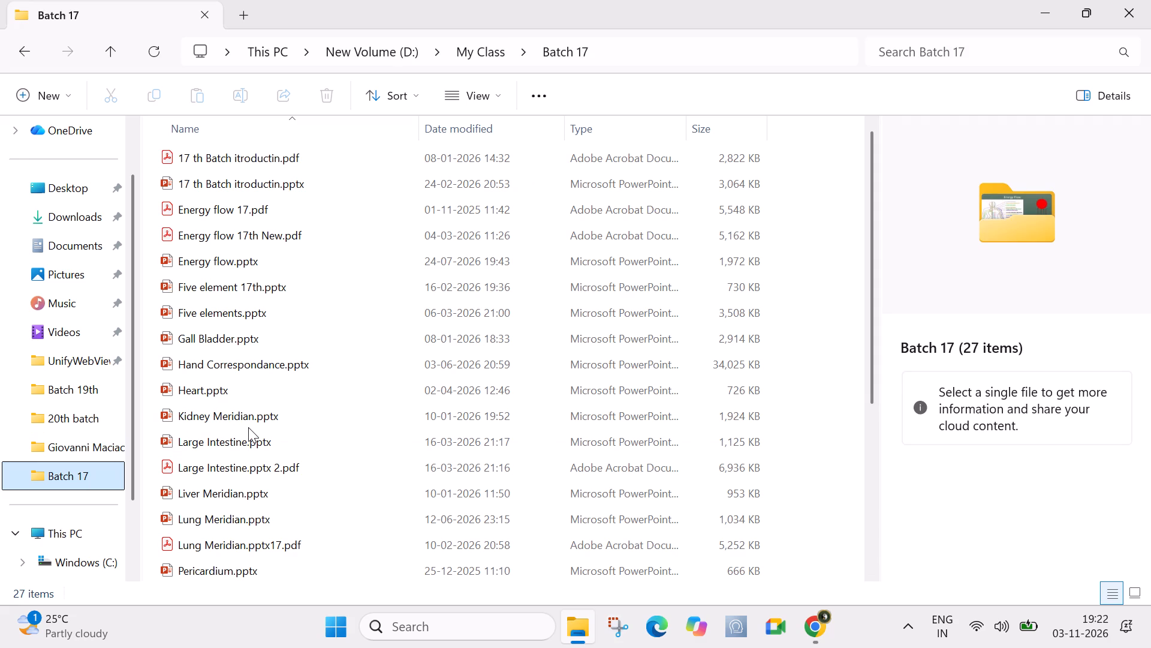
click(248, 427)
key(Down)
key(Down)
key(Down)
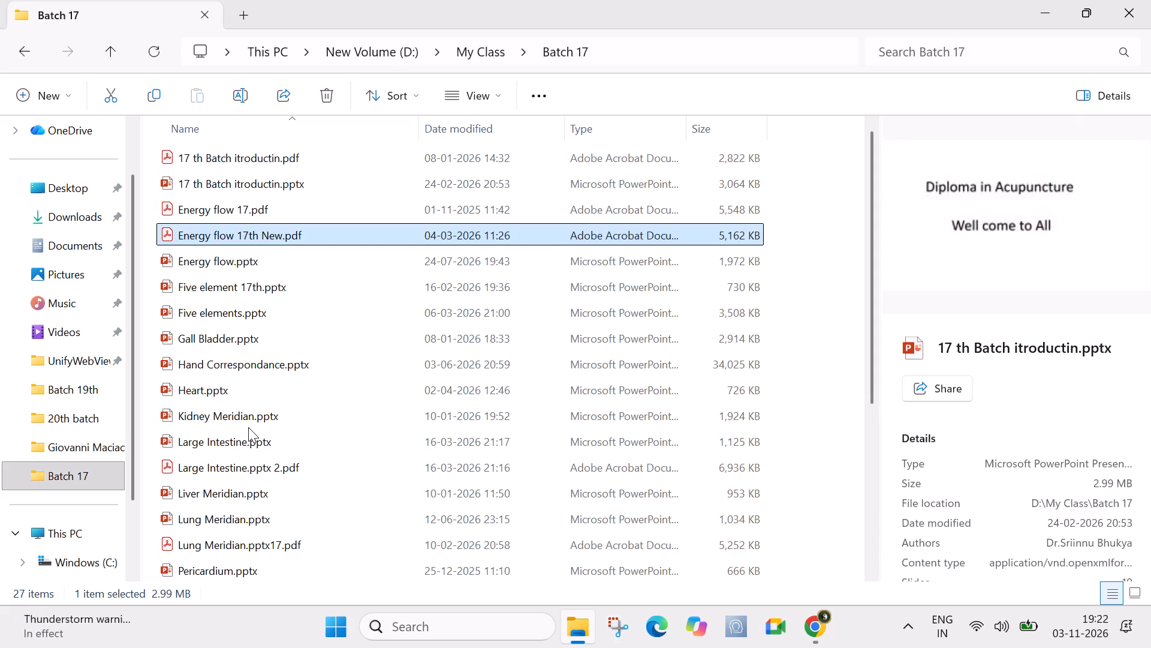
key(Down)
key(Down)
key(Down)
key(Down)
key(Down)
key(Down)
key(Down)
key(Down)
key(Down)
key(Down)
key(Down)
key(Down)
key(Down)
key(Down)
key(Down)
key(Down)
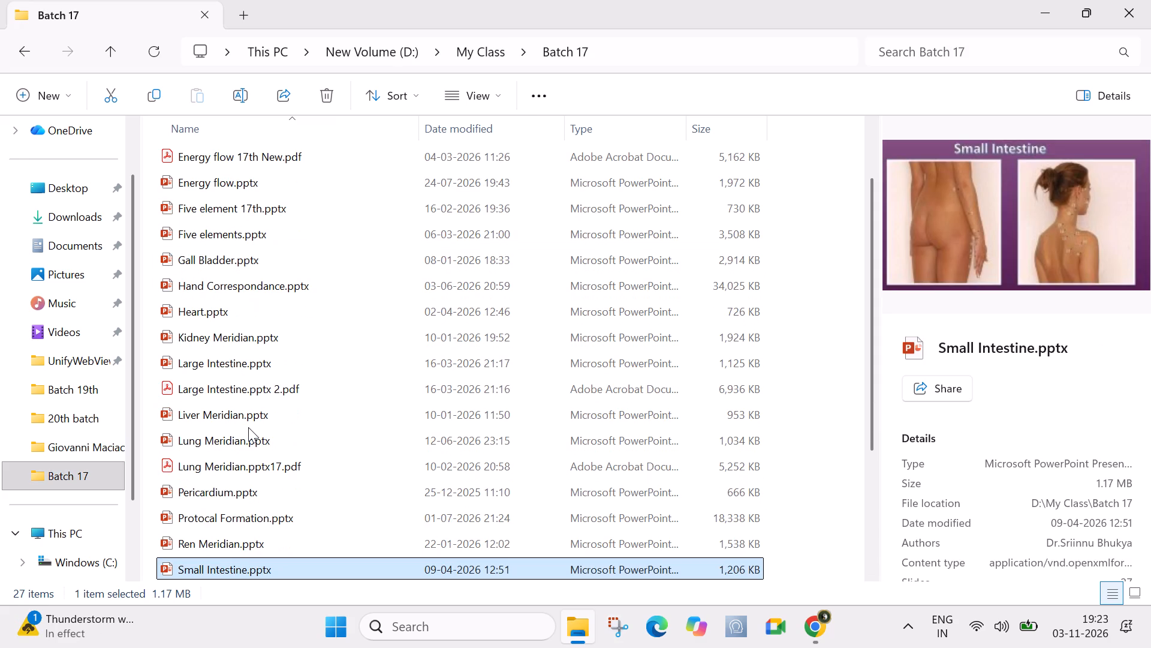
key(Down)
key(Down)
key(Down)
key(Down)
key(Down)
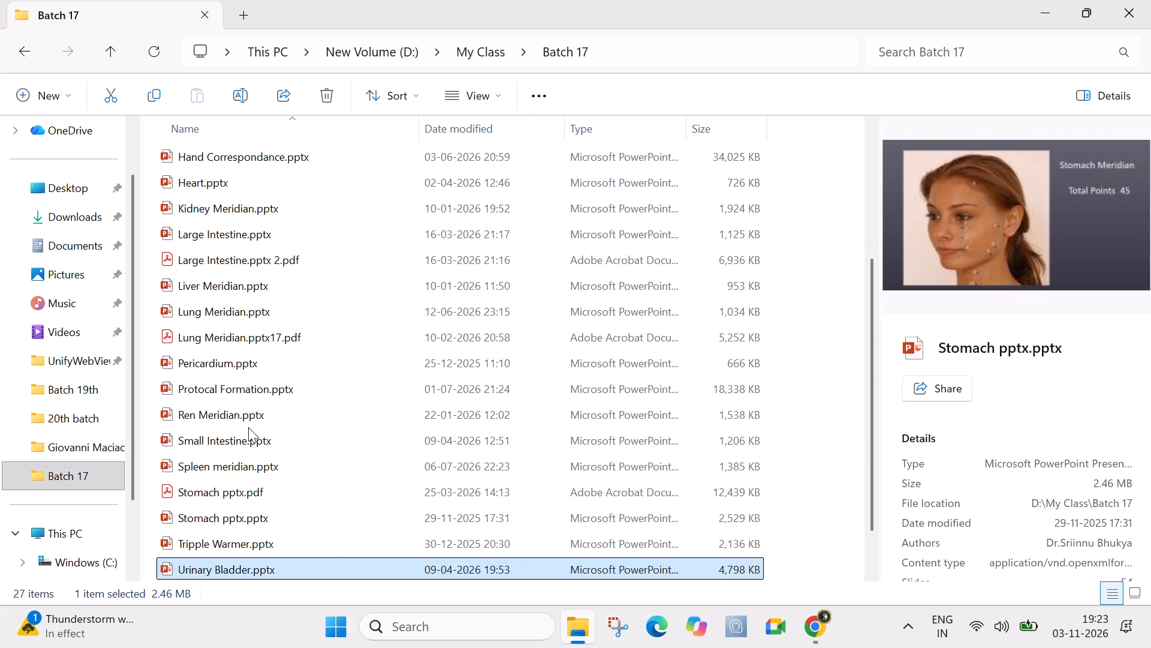
key(Down)
key(Down)
key(Down)
key(Down)
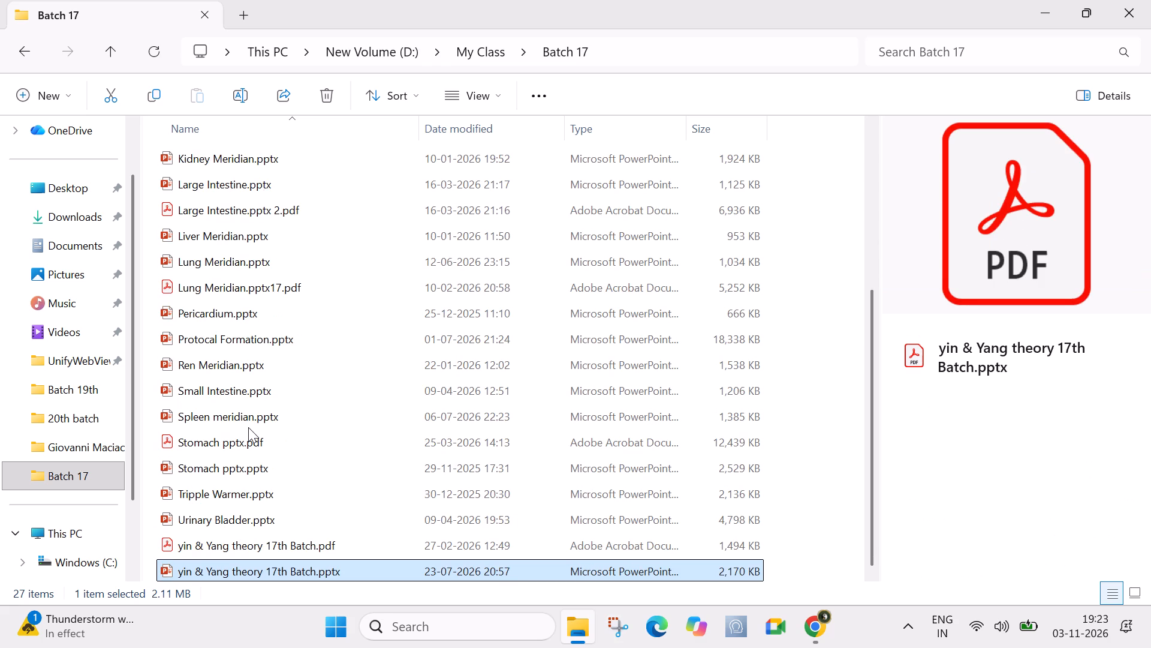
Copy Ren Meridian.pptx from the Batch 17 folder and paste it into the Batch 19th folder.
key(Up)
key(Up)
key(Up)
key(Up)
key(Up)
key(Up)
key(Up)
key(Up)
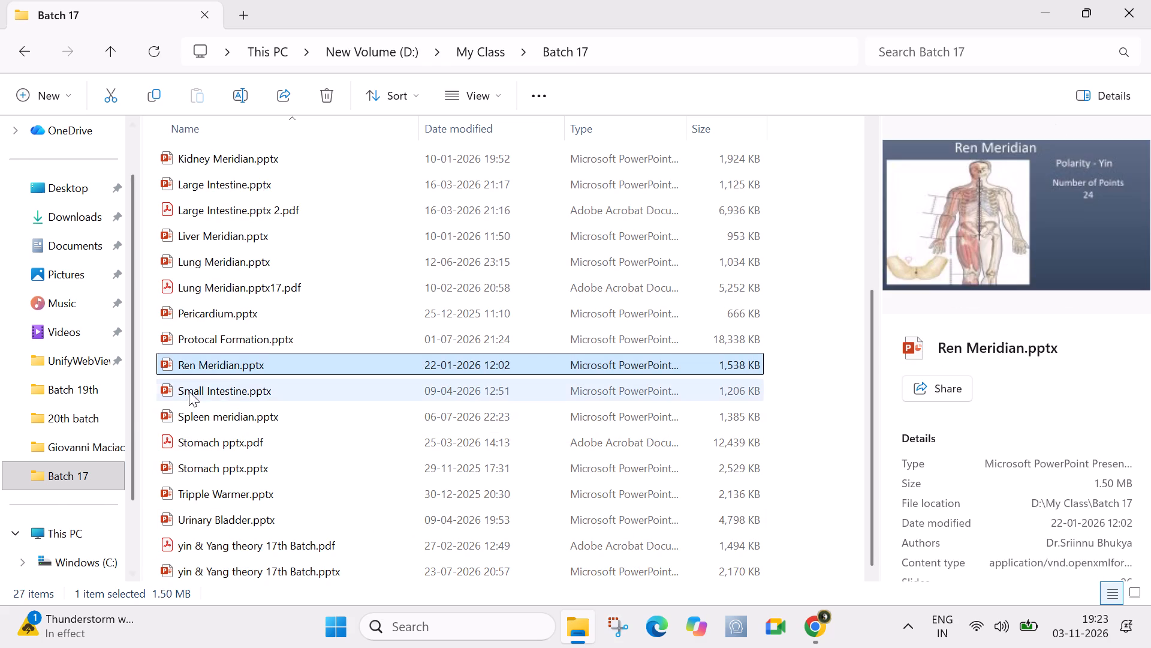
right_click(267, 369)
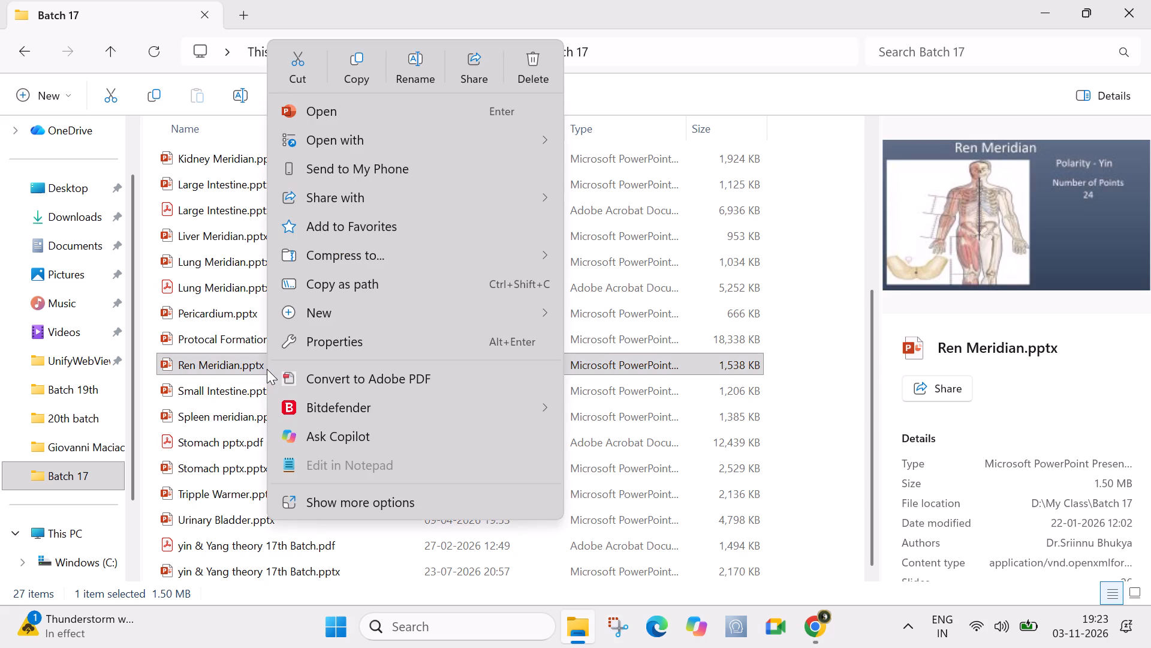
click(354, 66)
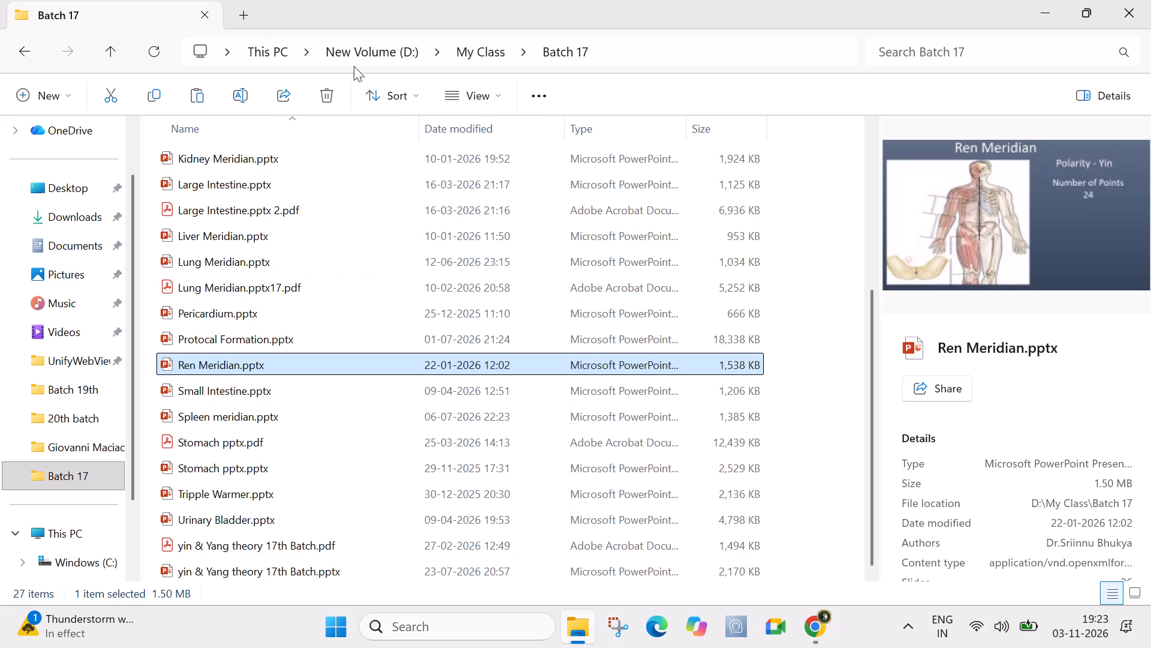
click(68, 388)
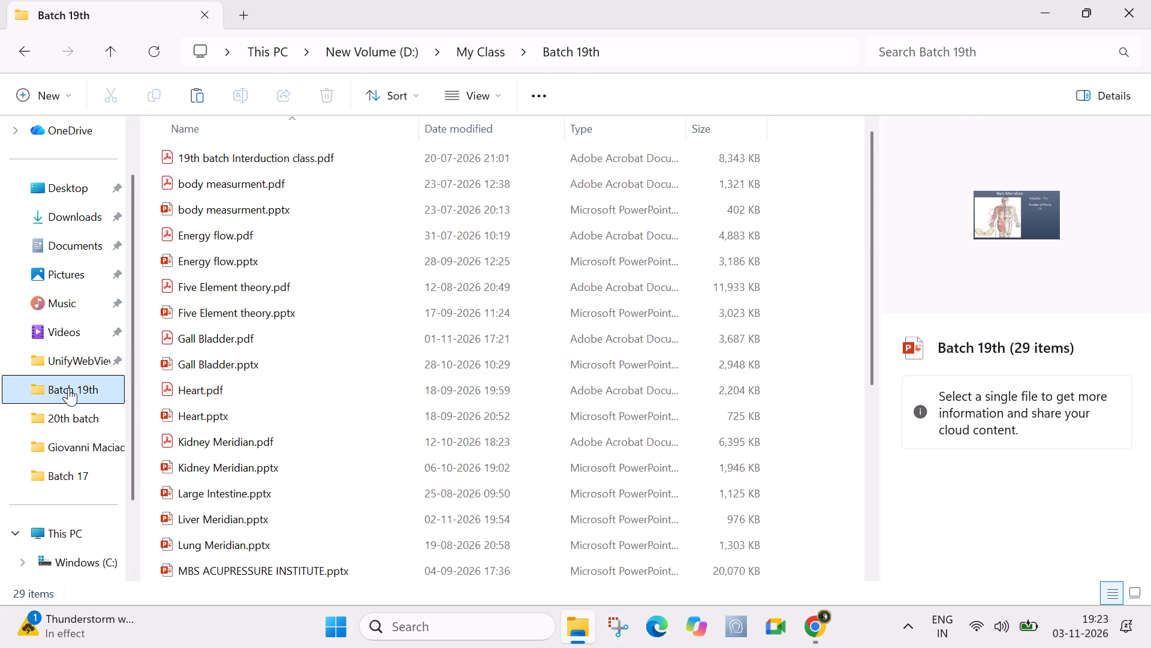
click(797, 509)
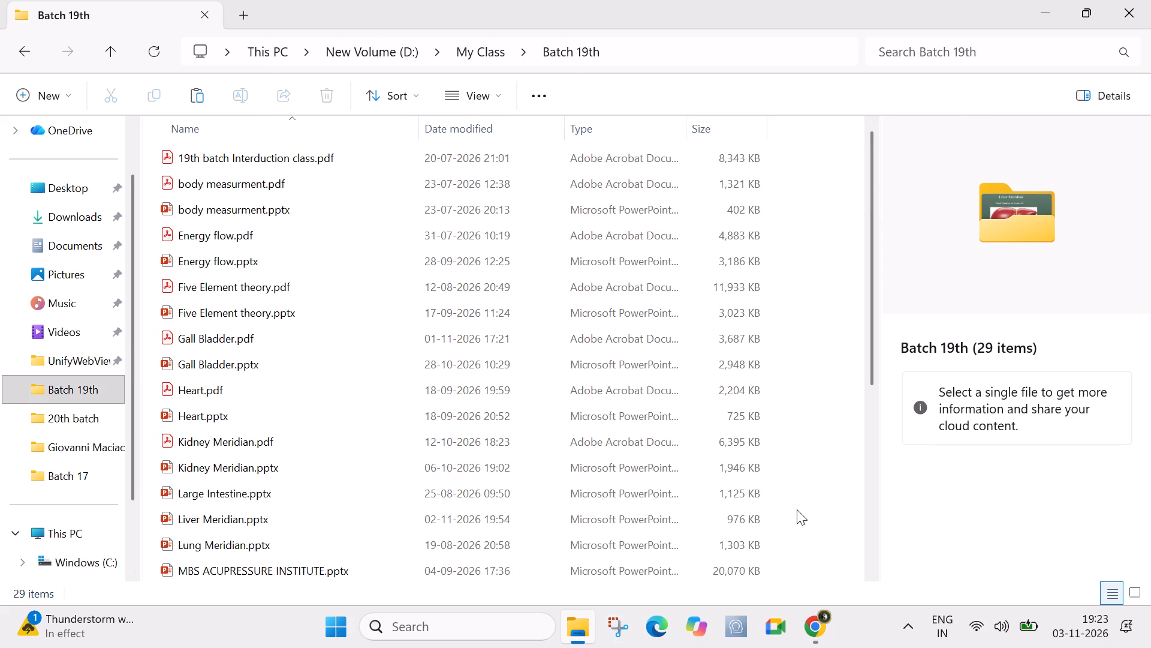
key(ctrl+v)
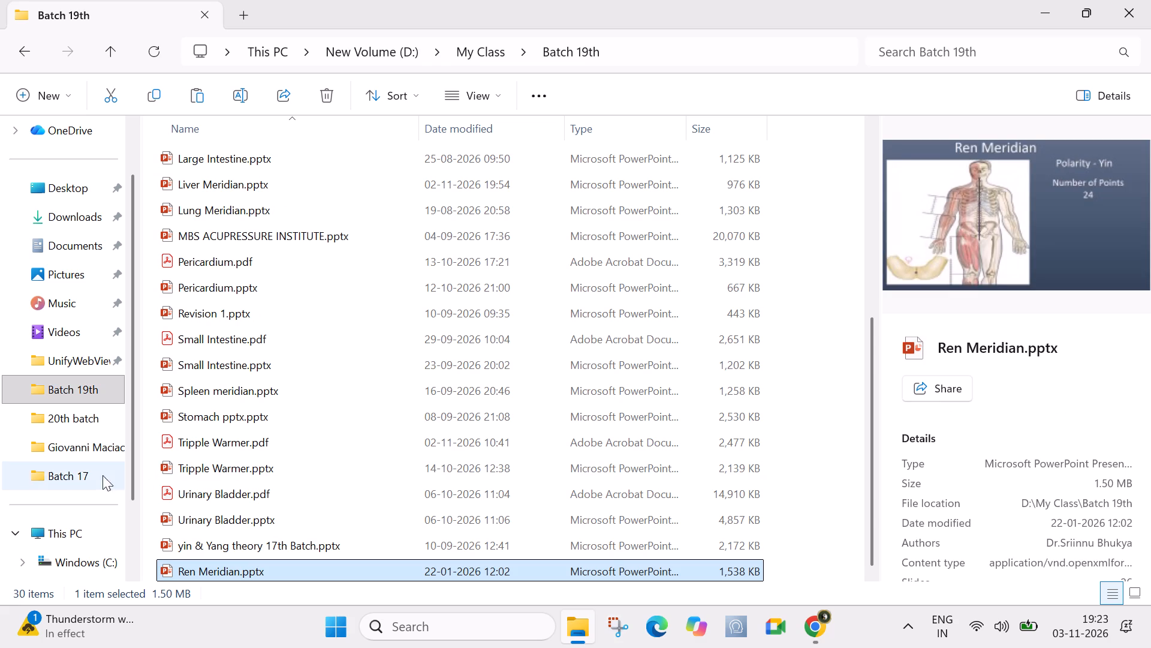
Return to the Batch 17 folder and examine its list of presentations and PDFs, checking the file previews.
click(57, 481)
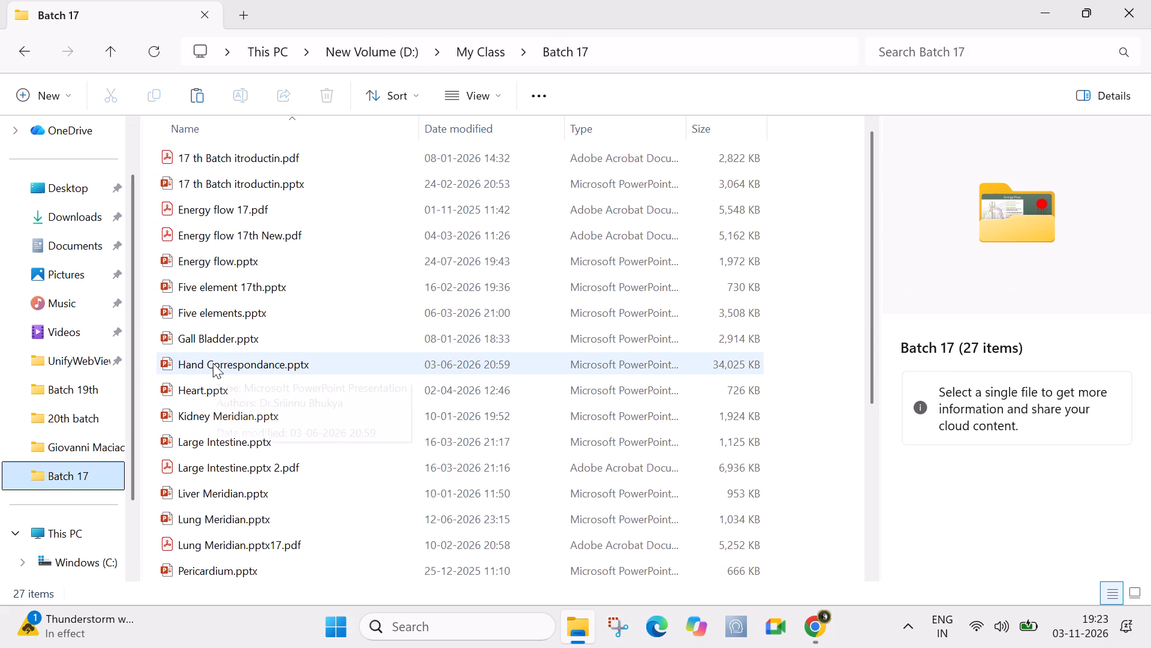
key(Up)
key(Up)
key(Up)
key(Up)
key(Up)
key(Up)
key(Up)
key(Up)
key(Up)
click(277, 332)
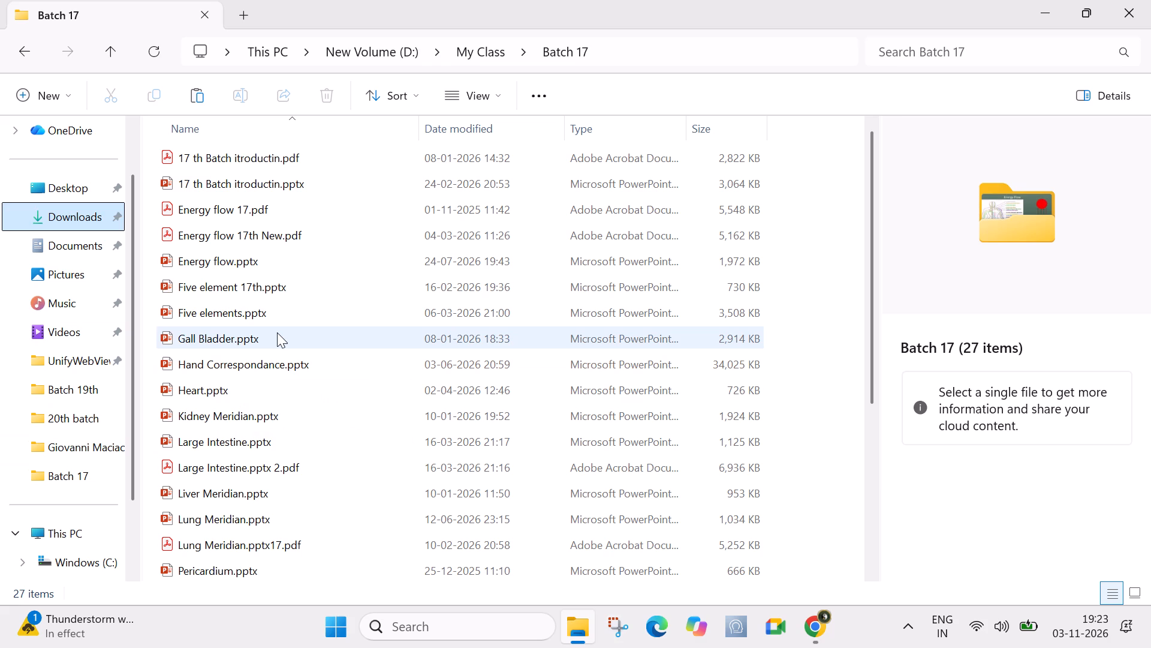
key(Up)
key(Up)
key(Up)
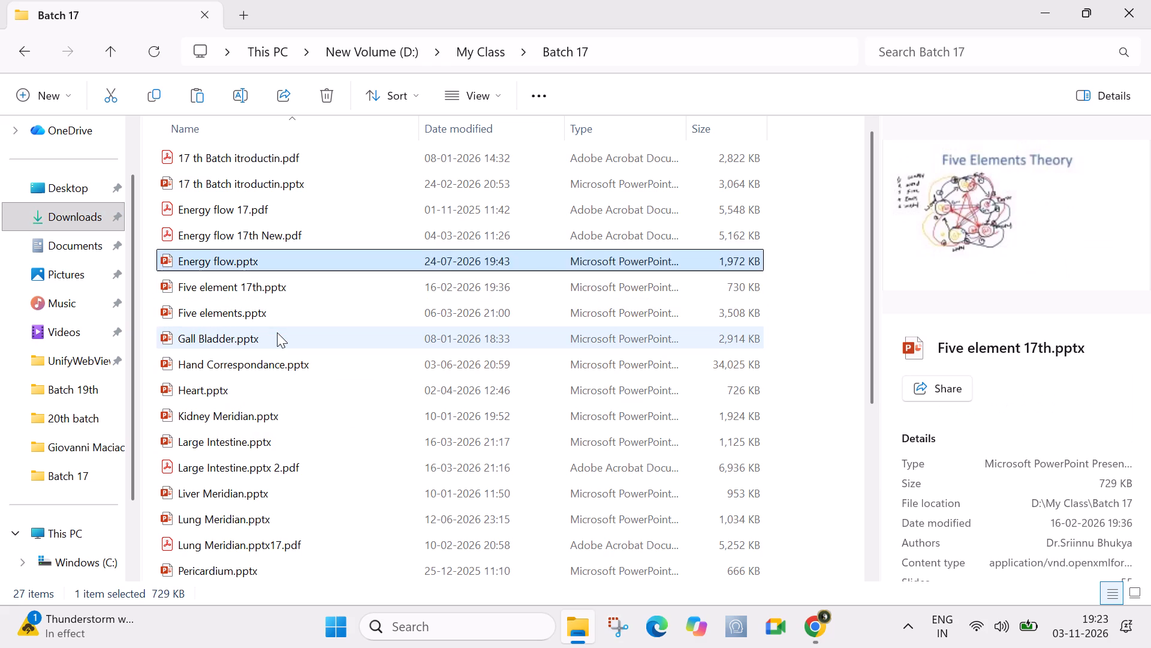
key(Up)
key(Up)
key(Up)
key(Up)
key(Down)
key(Down)
key(Down)
key(Down)
key(Down)
key(Down)
key(Down)
key(Down)
key(Down)
key(Down)
key(Down)
key(Down)
key(Down)
key(Down)
key(Down)
key(Down)
key(Down)
key(Down)
key(Down)
key(Down)
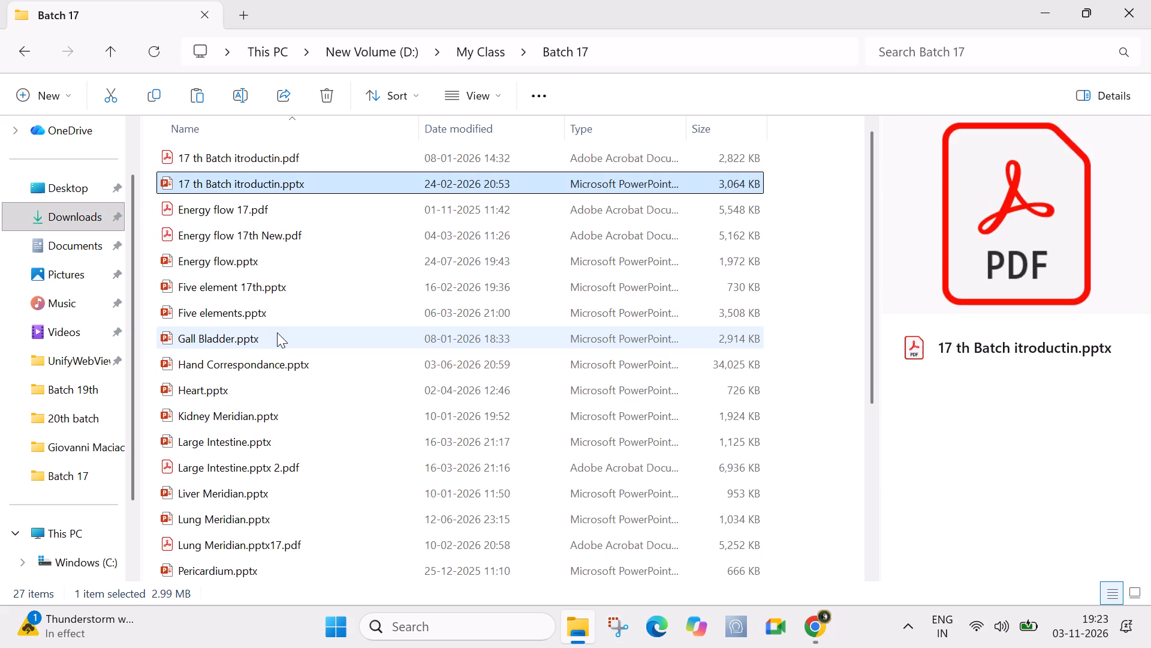
key(Up)
key(Up)
key(Up)
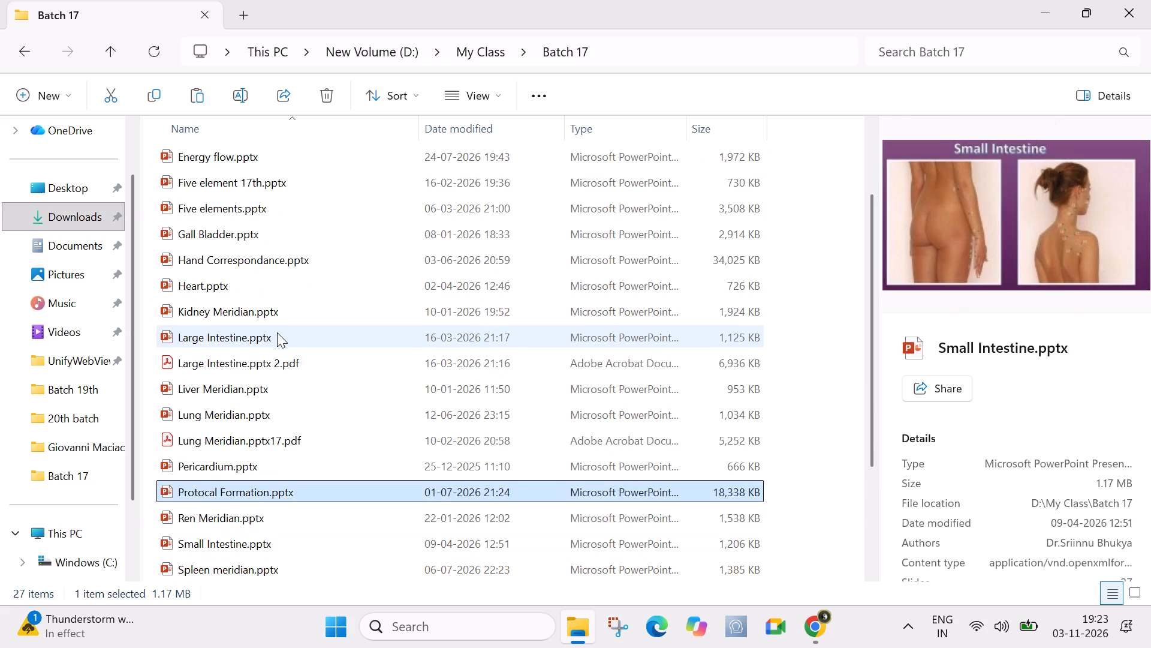
key(Up)
key(Up)
key(Up)
key(Up)
key(Up)
key(Up)
key(Up)
key(Up)
key(Up)
key(Up)
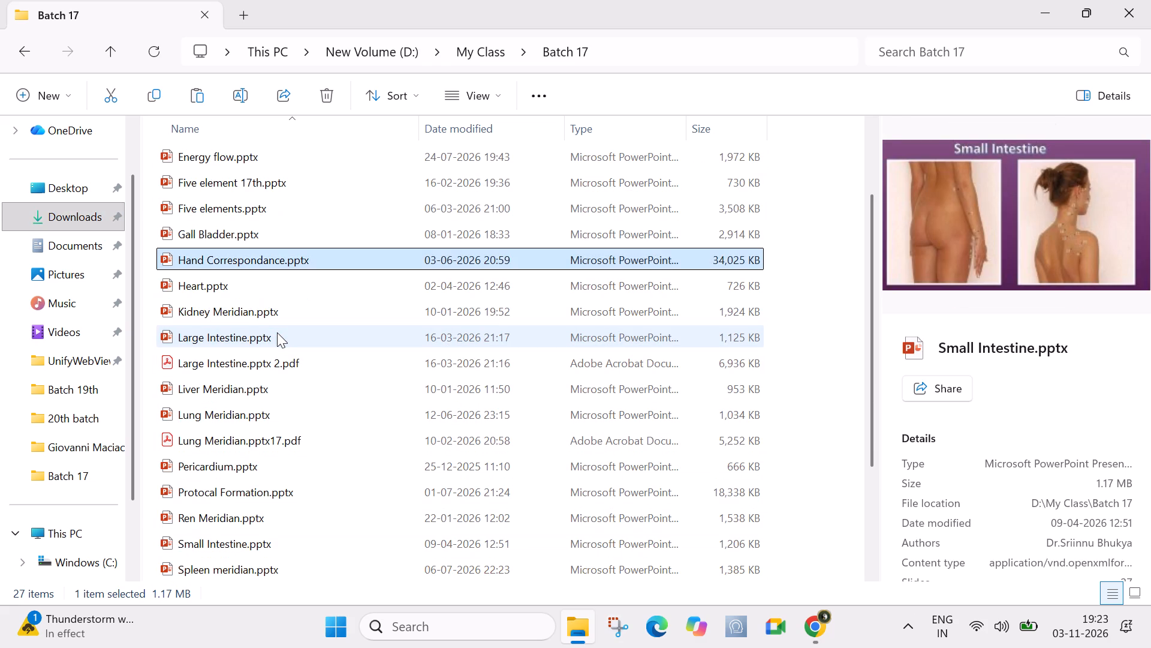
key(Down)
key(Down)
key(Down)
key(Down)
key(Down)
key(Down)
key(Down)
key(Down)
key(Down)
key(Down)
key(Down)
key(Down)
key(Down)
key(Down)
key(Down)
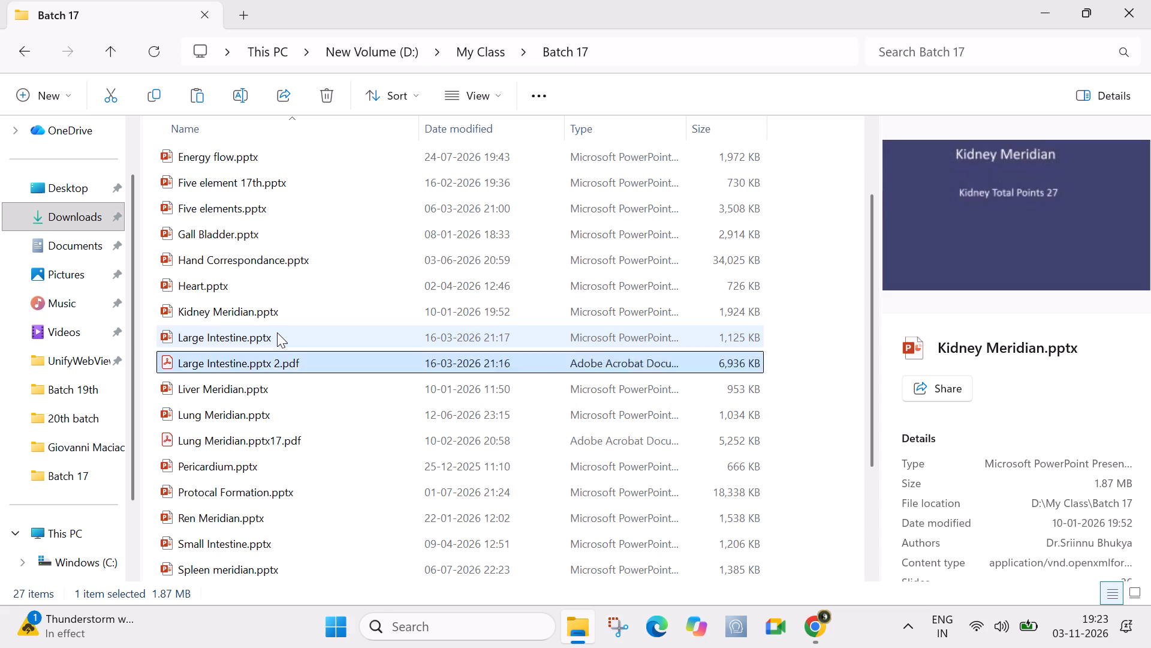
key(Down)
key(Down)
key(Down)
key(Down)
key(Down)
key(Down)
key(Down)
key(Down)
key(Down)
key(Down)
key(Down)
key(Down)
key(Down)
key(Down)
key(Down)
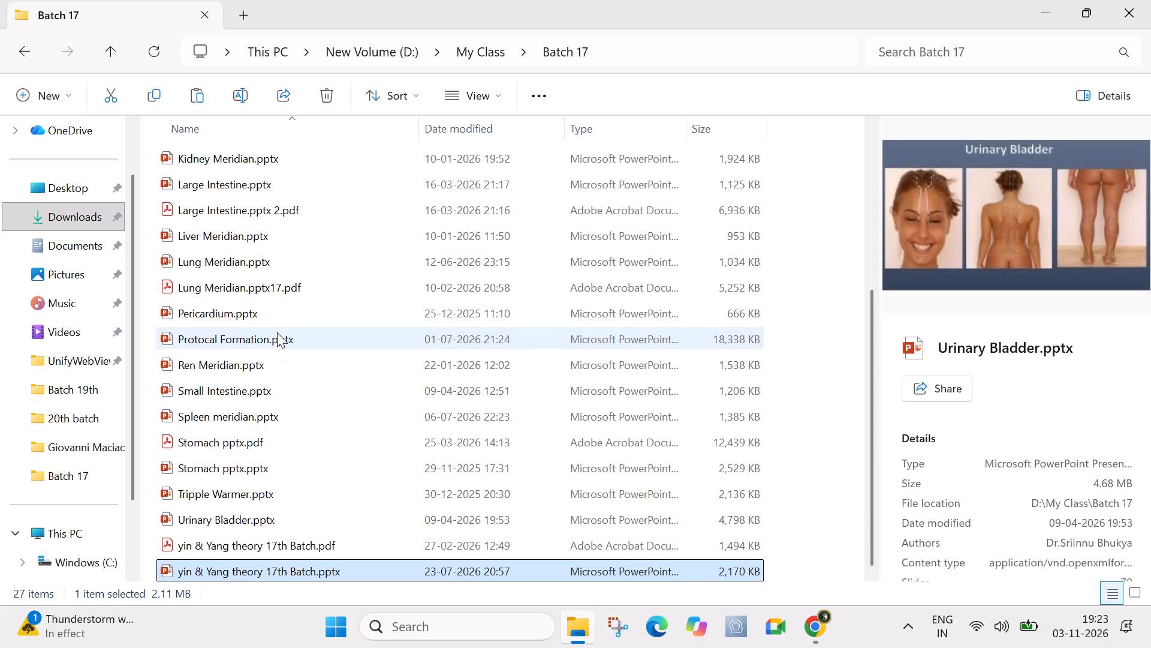
key(Up)
key(Up)
key(Up)
key(Up)
key(Up)
key(Up)
key(Up)
key(Up)
key(Up)
key(Up)
key(Up)
key(Up)
key(Up)
key(Up)
key(Up)
key(Up)
key(Up)
key(Up)
key(Up)
key(Up)
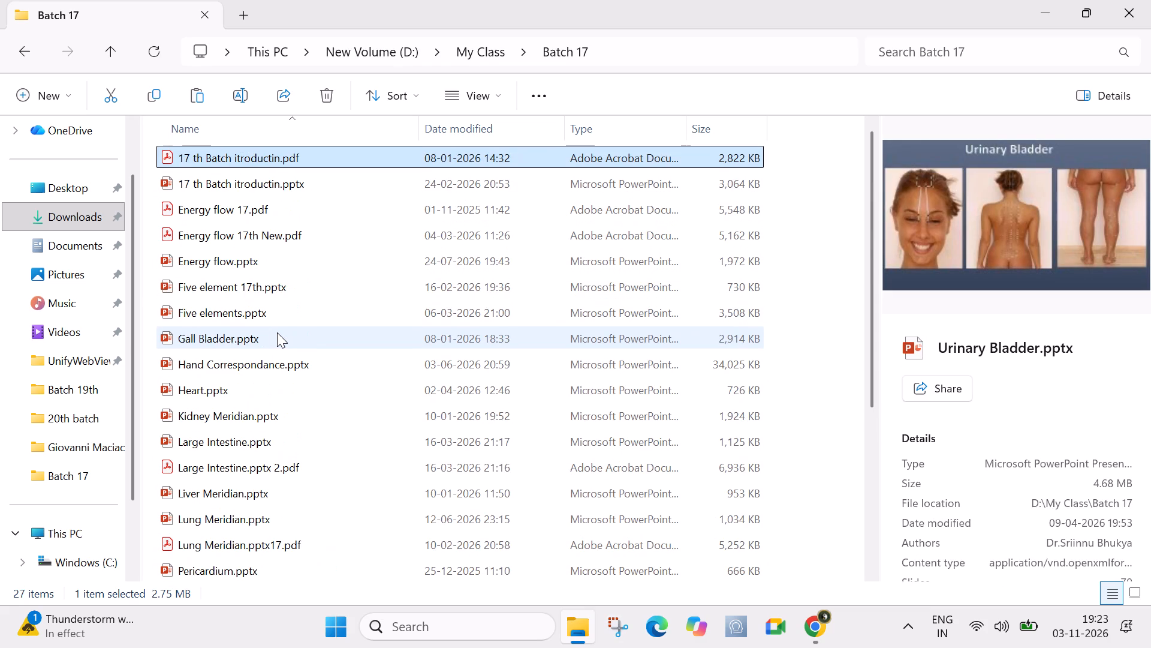
key(Down)
key(Down)
key(Down)
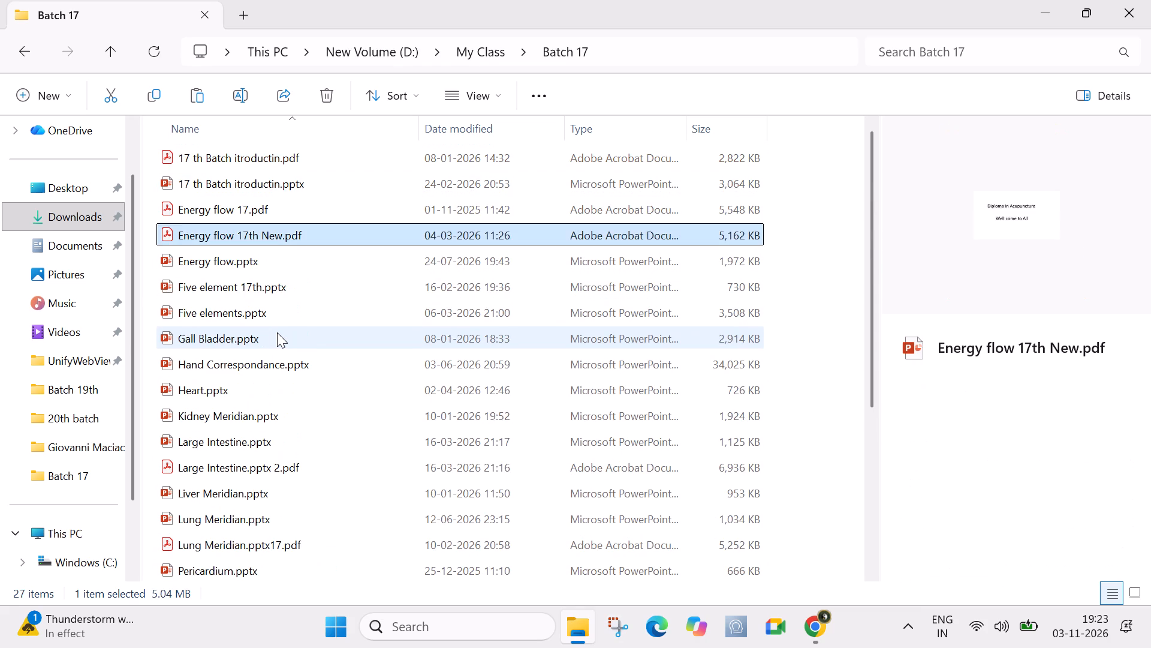
key(Down)
key(Down)
key(Down)
key(Down)
key(Down)
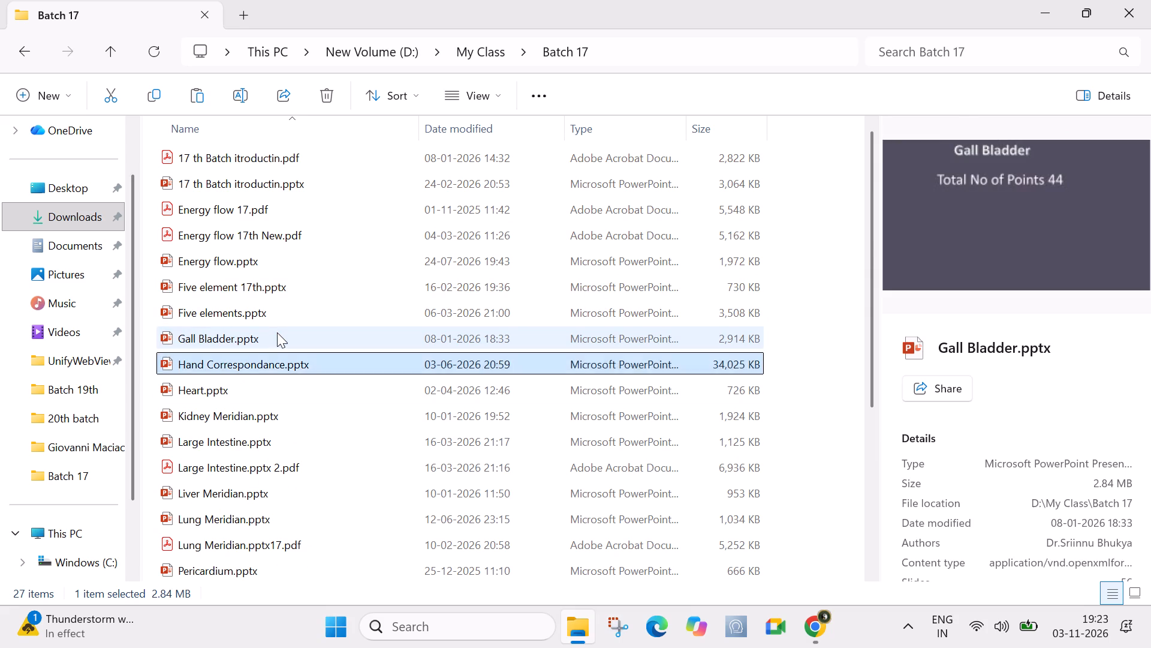
key(Down)
key(Down)
key(Down)
key(Down)
key(Down)
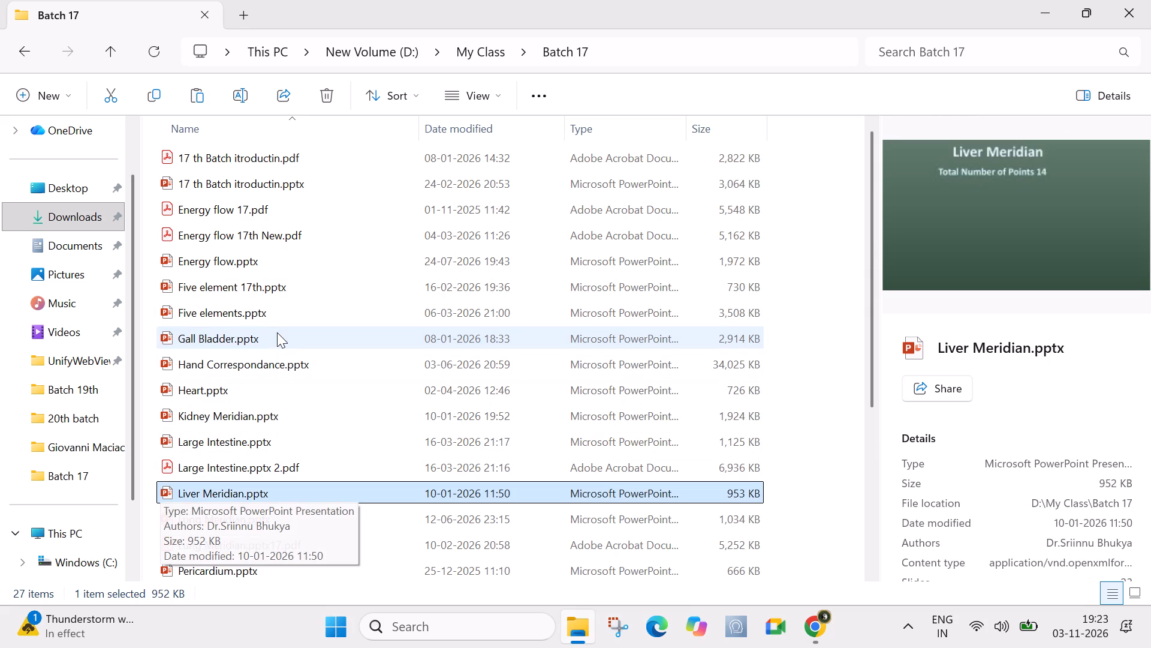
key(Down)
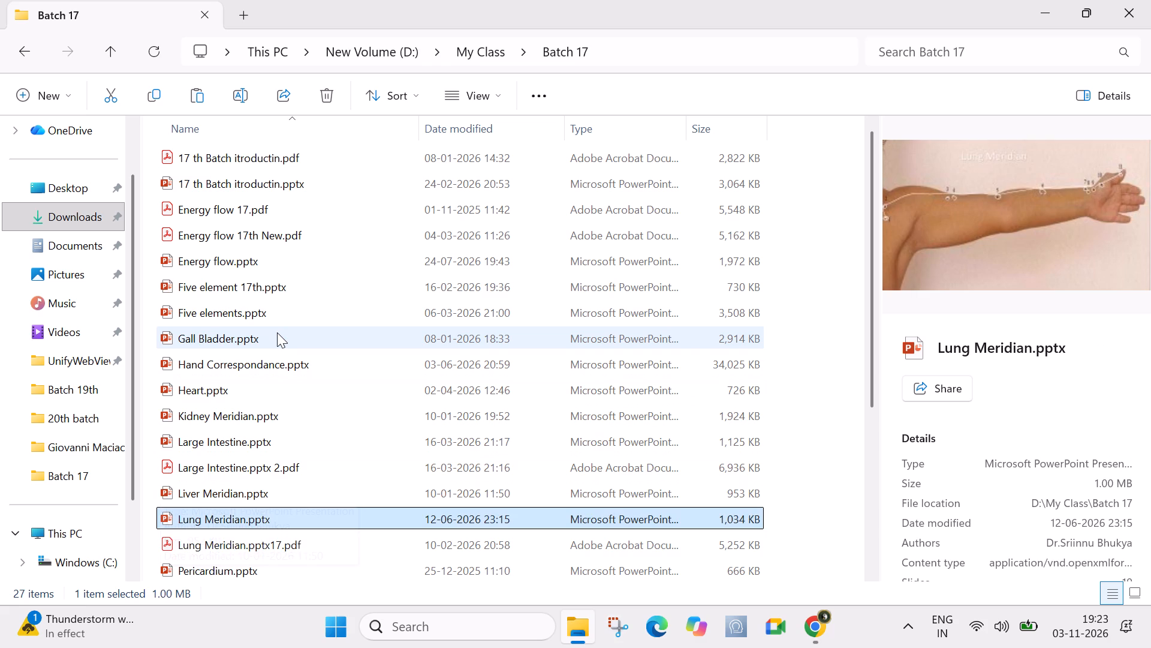
Examine the previews of the Batch 17 files from Lung Meridian.pptx back up to Energy flow 17th New.pdf.
key(Down)
key(Up)
key(Up)
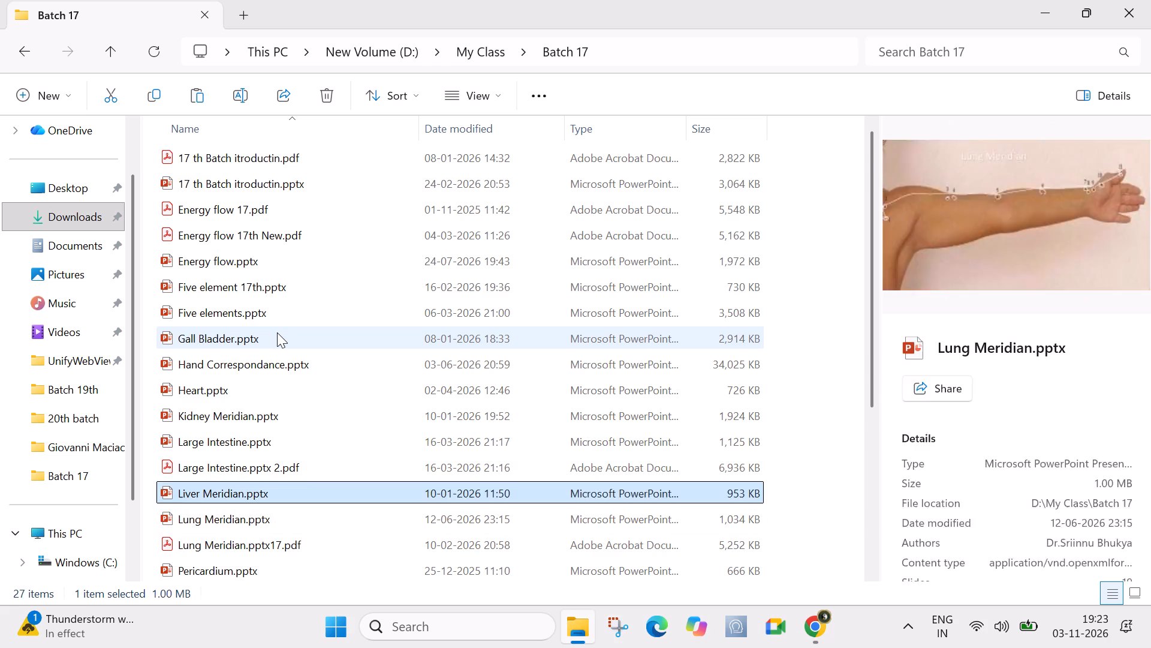
key(Up)
key(Up)
key(Up)
key(Up)
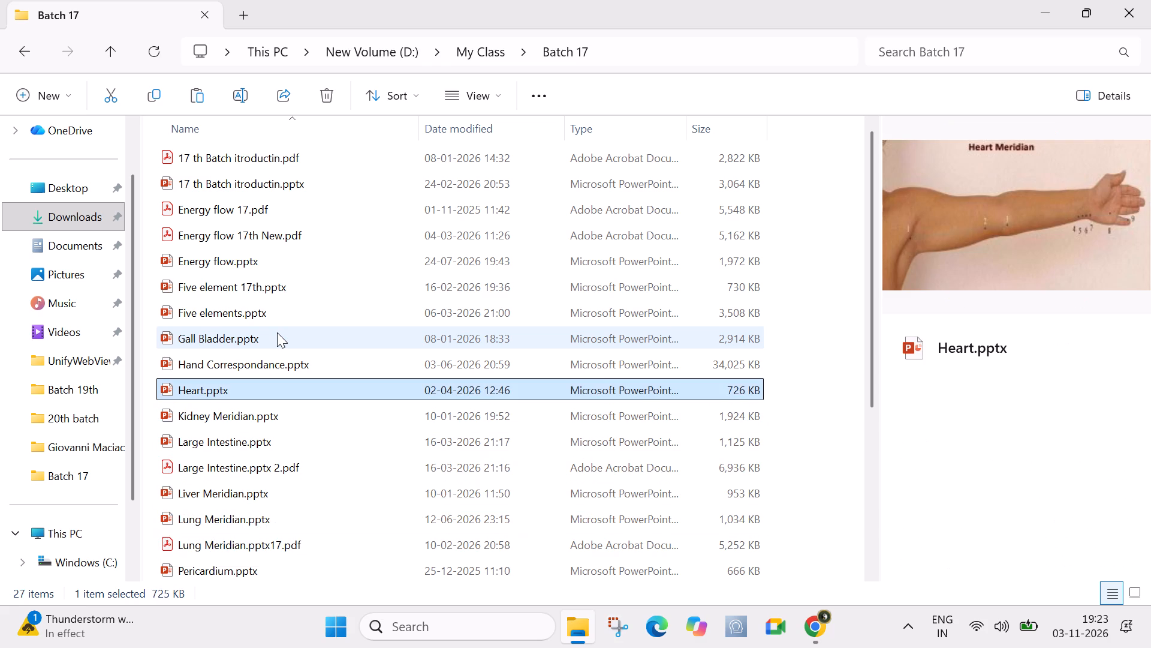
key(Up)
key(Up)
key(Up)
key(Up)
key(Up)
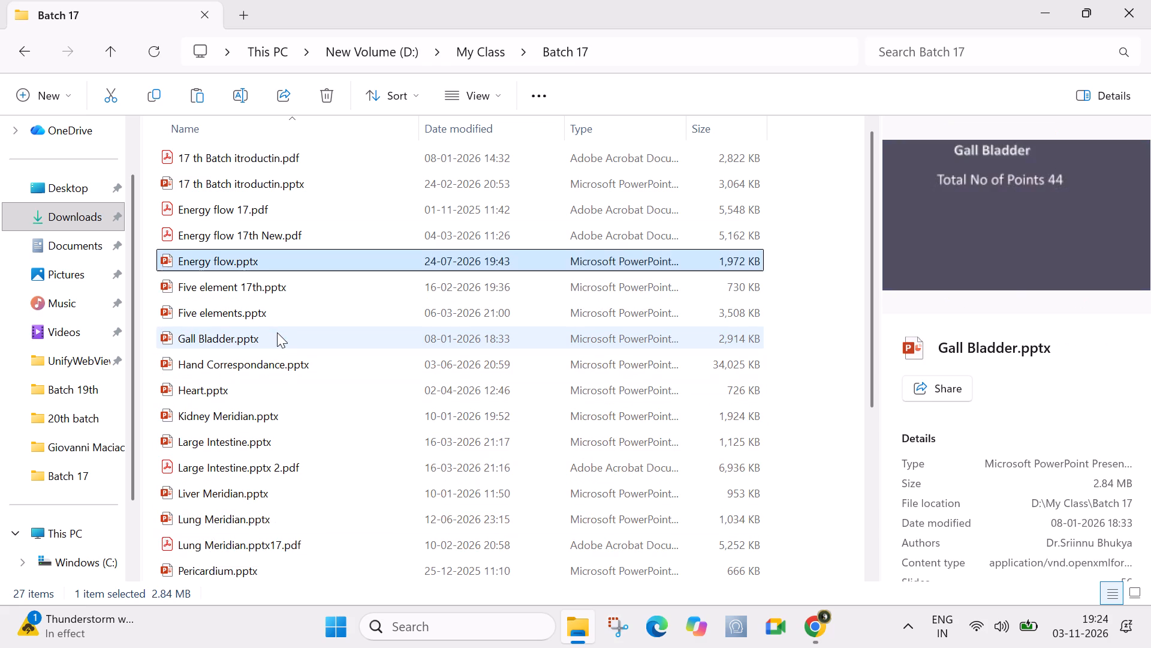
key(Up)
Examine the previews of the Batch 17 files from Energy flow.pptx down to yin & Yang theory 17th Batch.pptx.
key(Down)
key(Down)
key(Down)
key(Down)
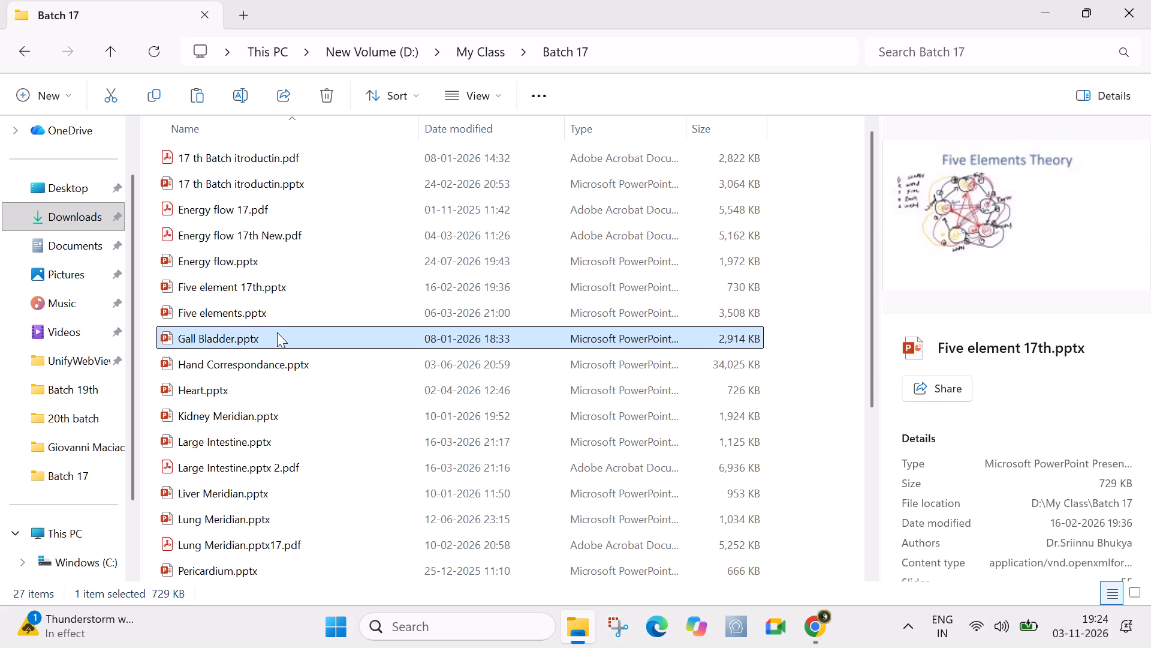
key(Down)
key(Down)
key(Down)
key(Down)
key(Down)
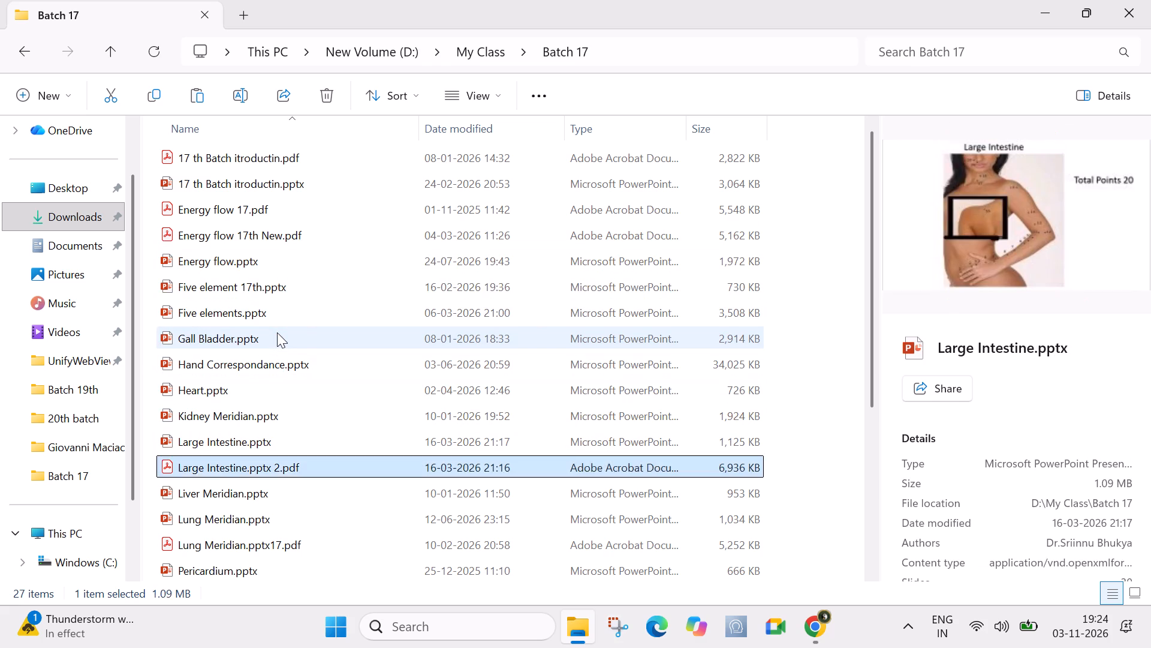
key(Down)
key(Down)
key(Down)
key(Down)
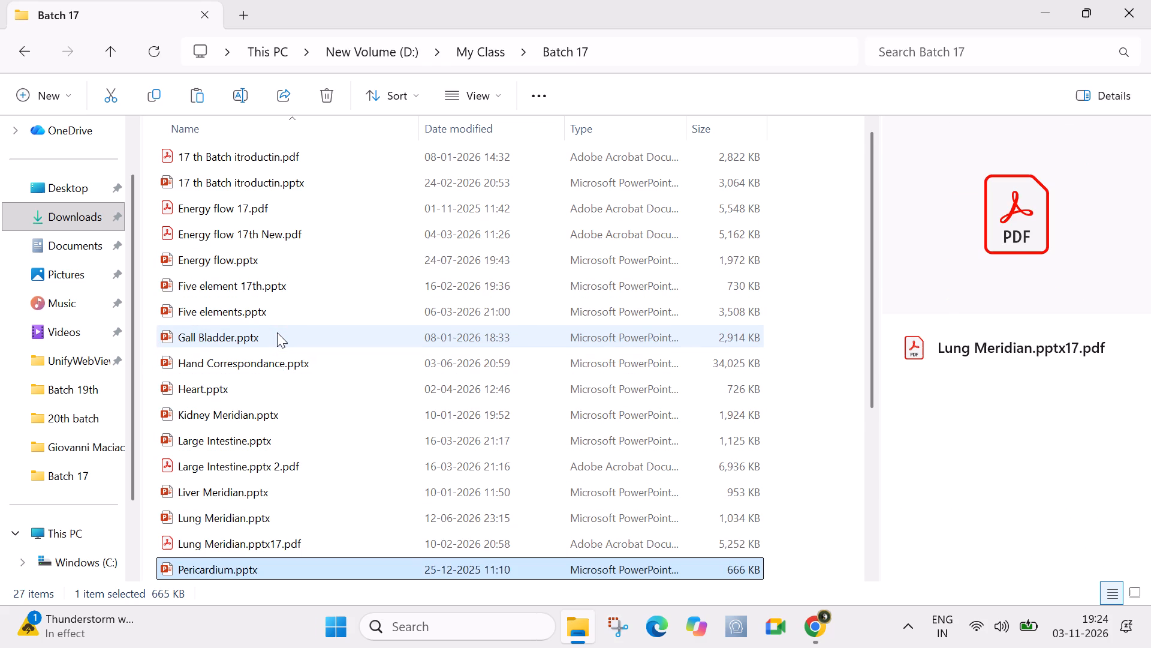
key(Down)
key(Down)
key(Down)
key(Down)
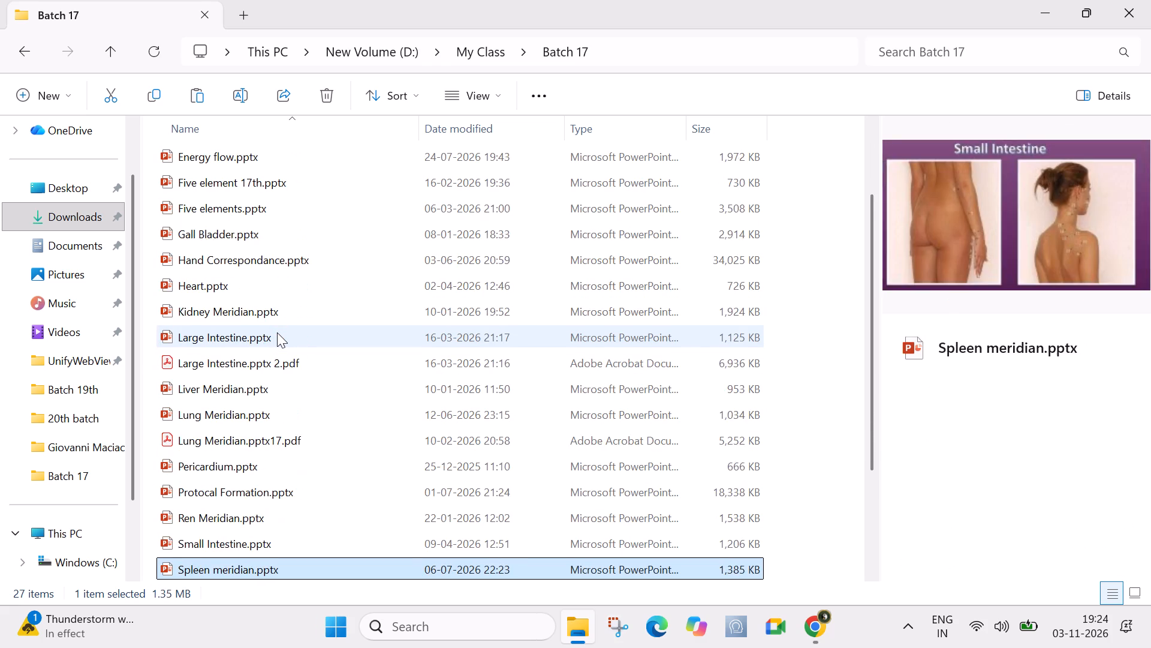
key(Down)
key(Down)
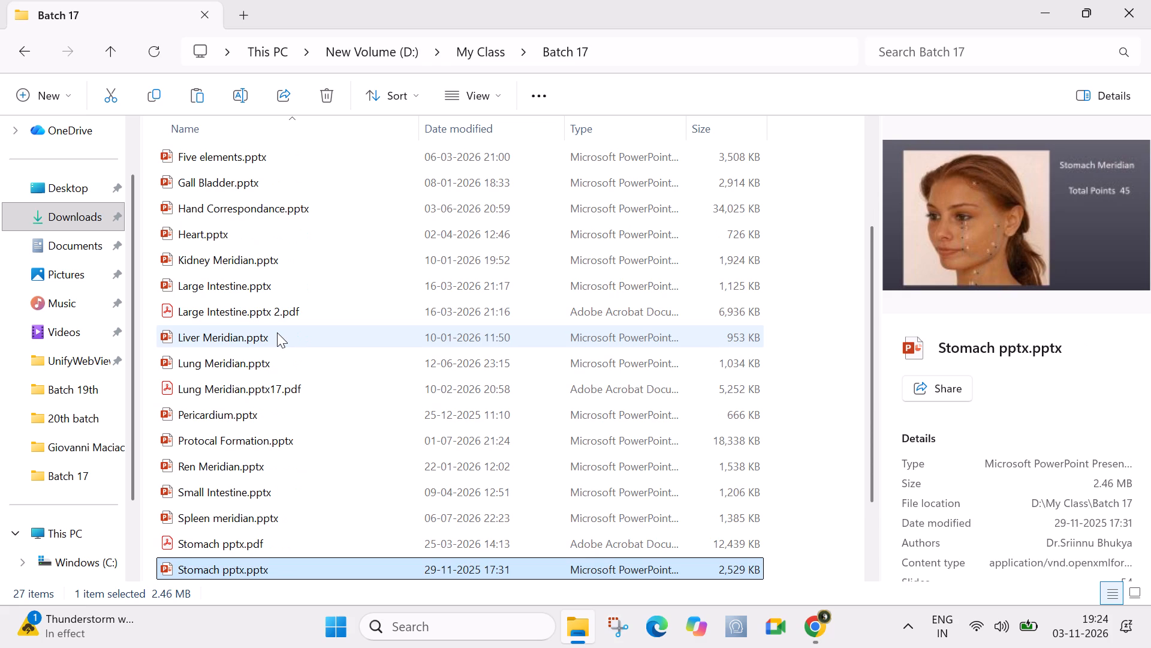
key(Down)
key(Down)
key(Down)
key(Down)
key(Down)
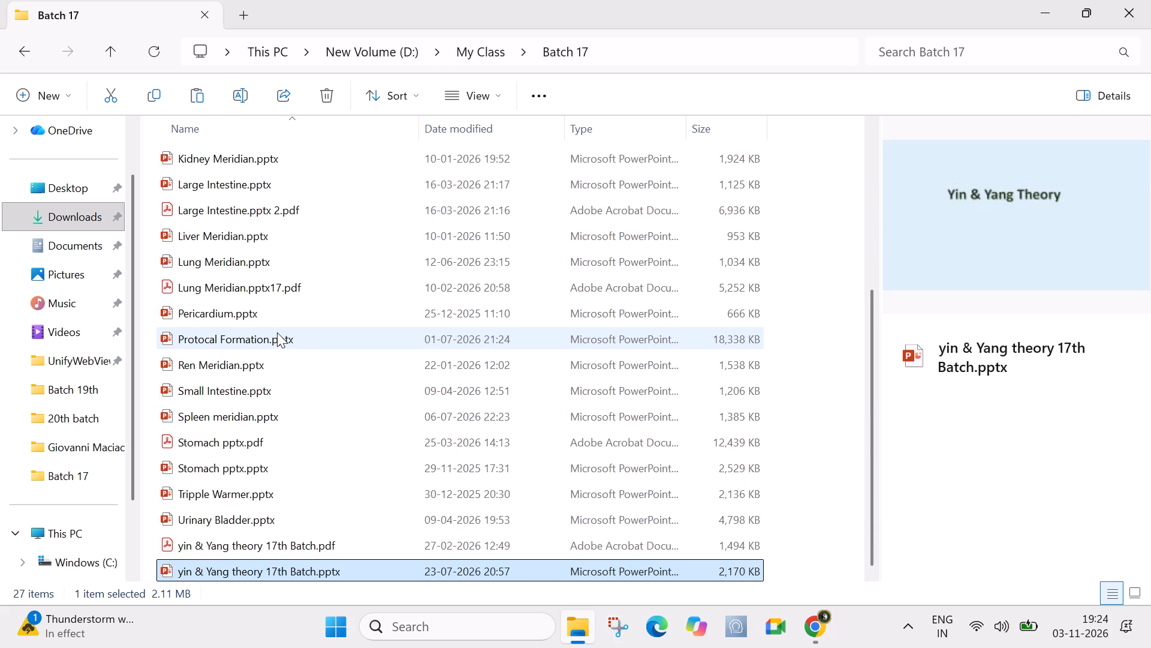
Open the Ren Meridian.pptx presentation from the Batch 17 folder.
double_click(220, 367)
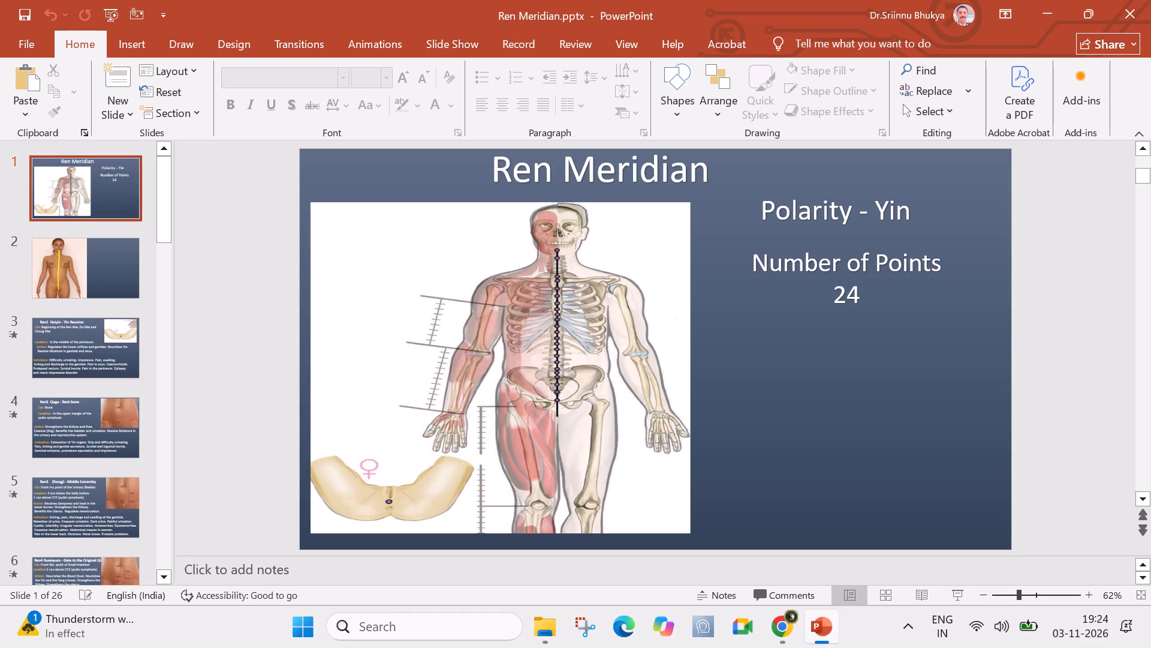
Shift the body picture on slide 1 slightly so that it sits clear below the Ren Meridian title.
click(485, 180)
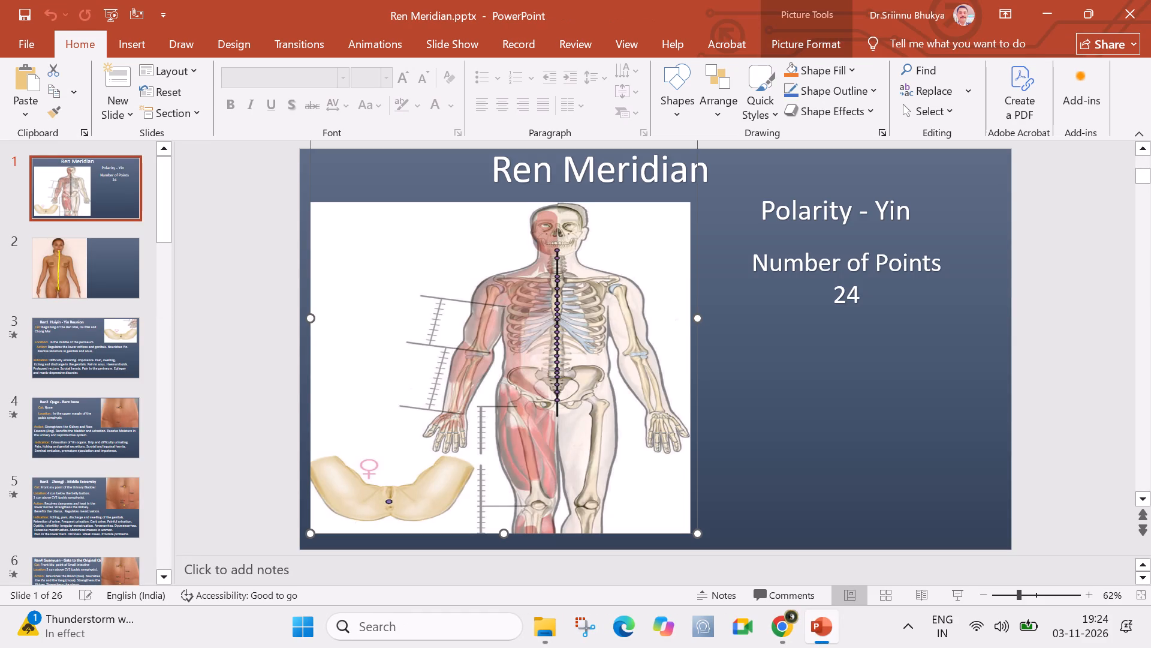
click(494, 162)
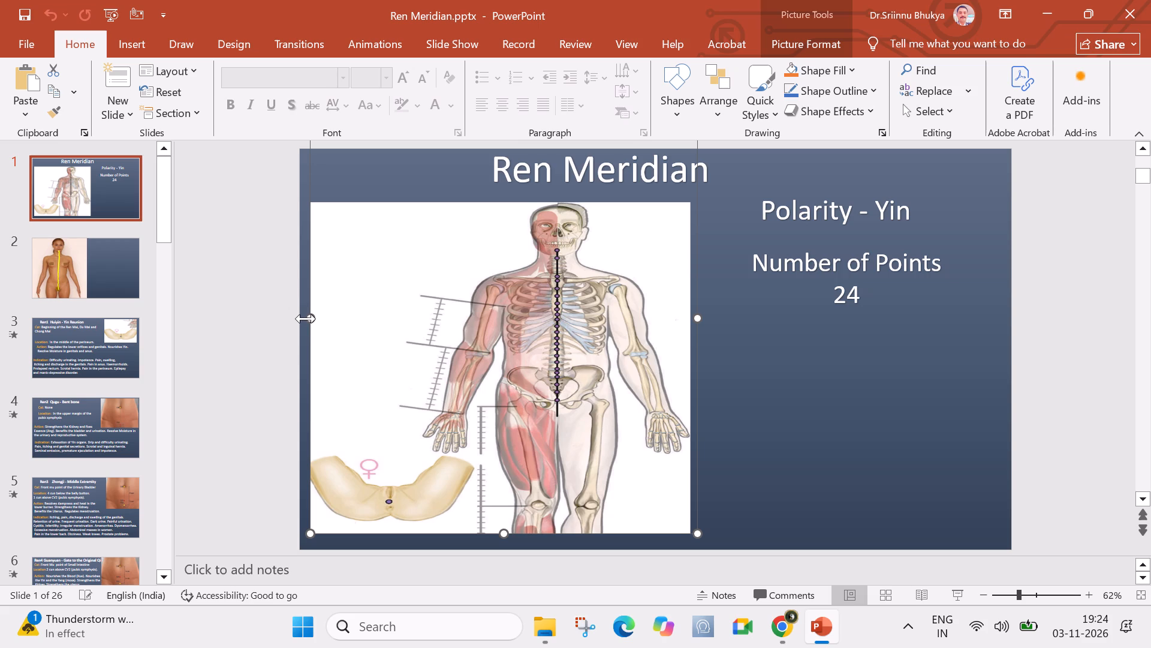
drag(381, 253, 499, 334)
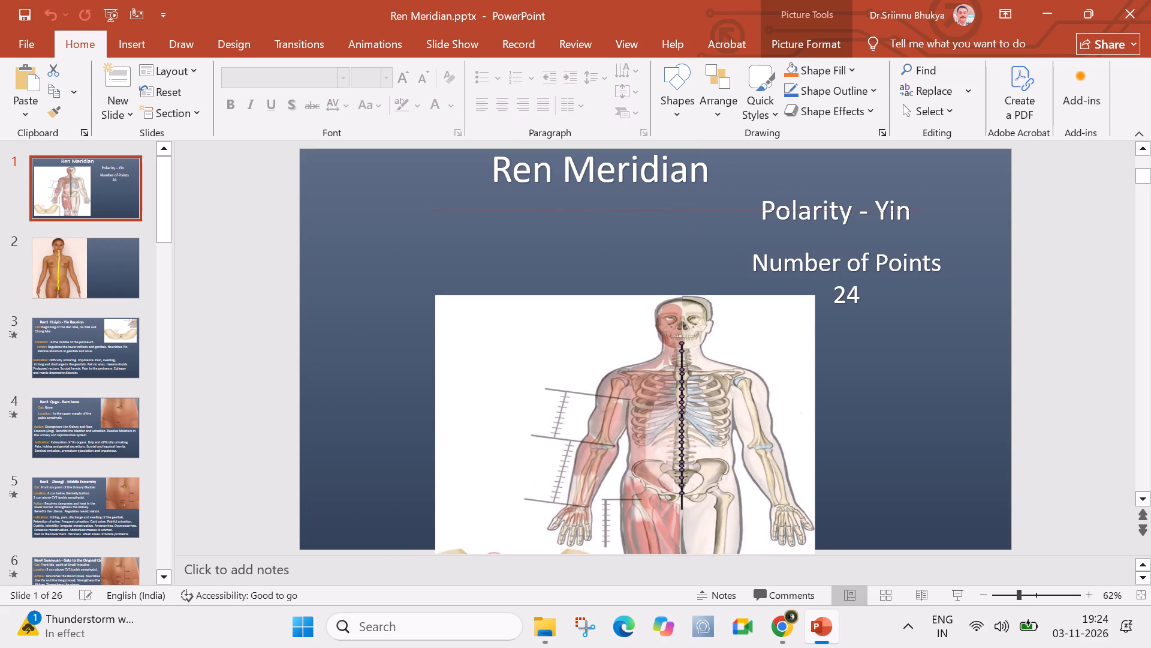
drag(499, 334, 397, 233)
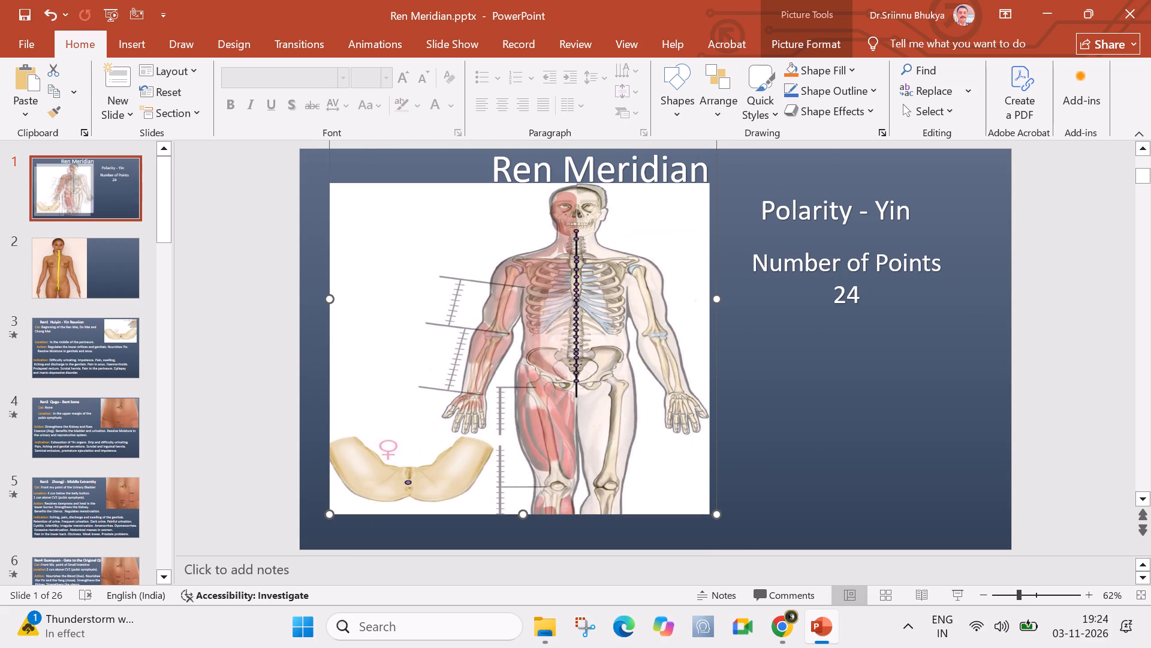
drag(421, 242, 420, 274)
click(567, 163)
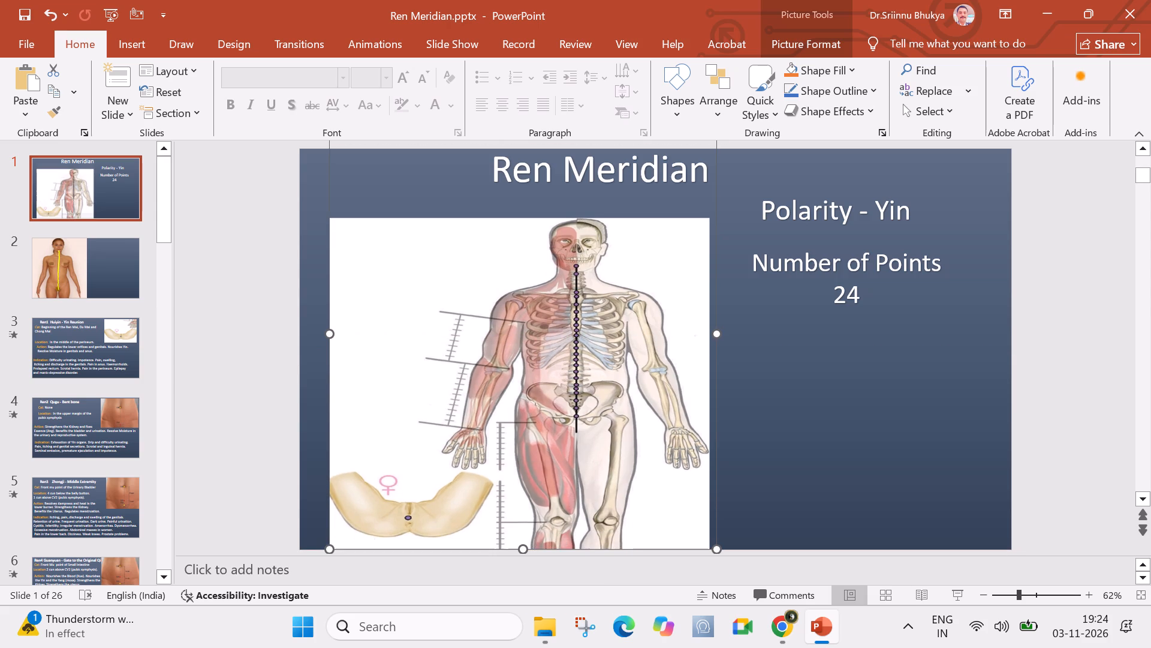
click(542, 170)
Move the body picture to the slide's lower right, clear of the title, and resize it to about 20.36 cm high by 21.28 cm wide.
drag(517, 285, 849, 382)
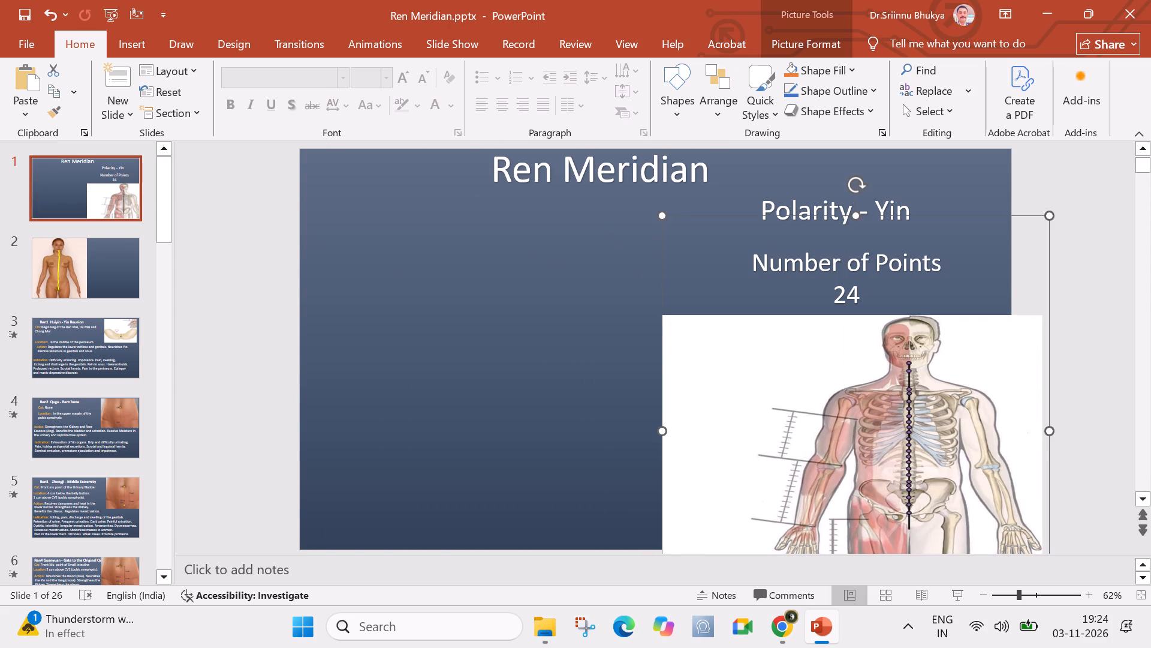
drag(665, 218, 682, 258)
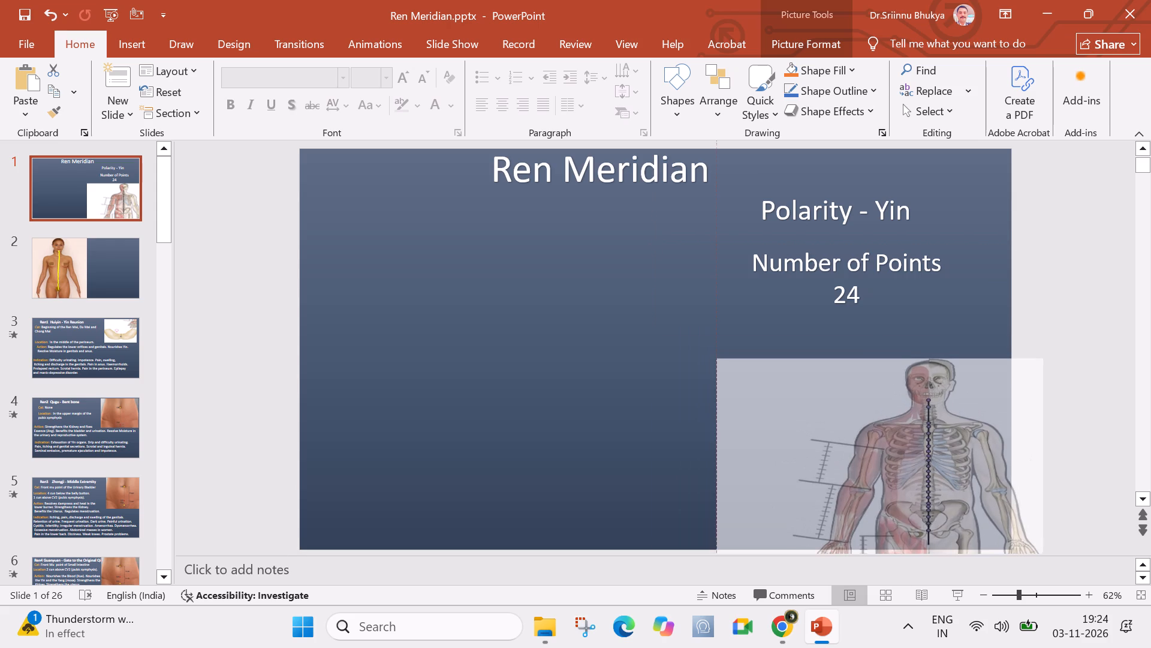
drag(682, 258, 602, 218)
click(716, 401)
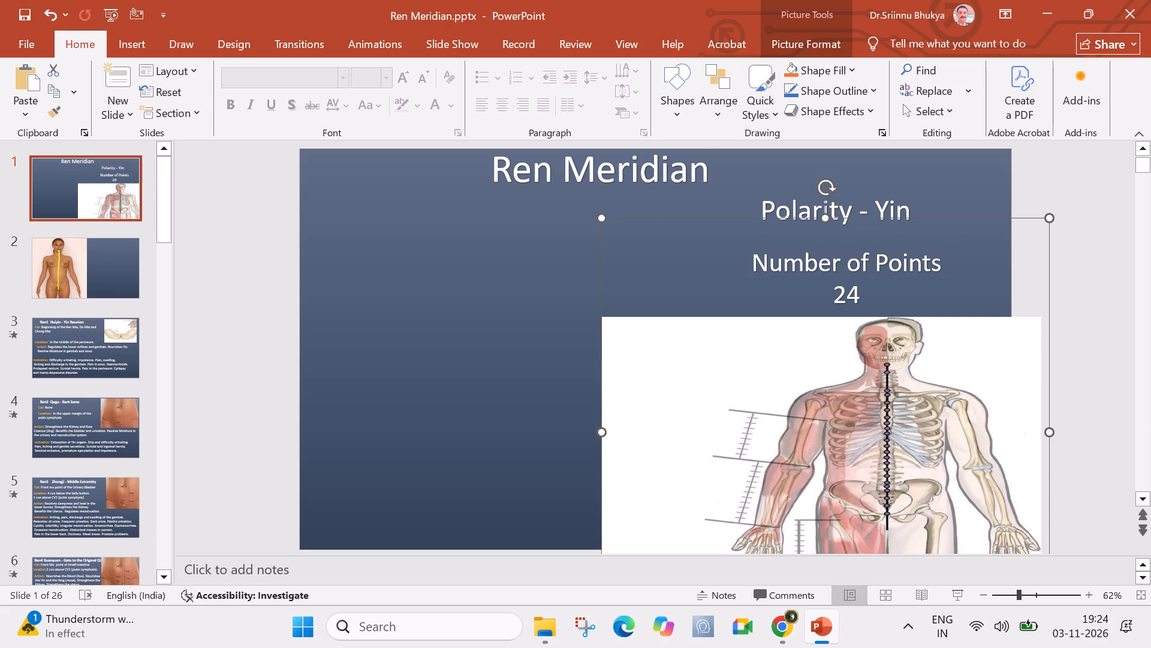
drag(616, 370, 576, 366)
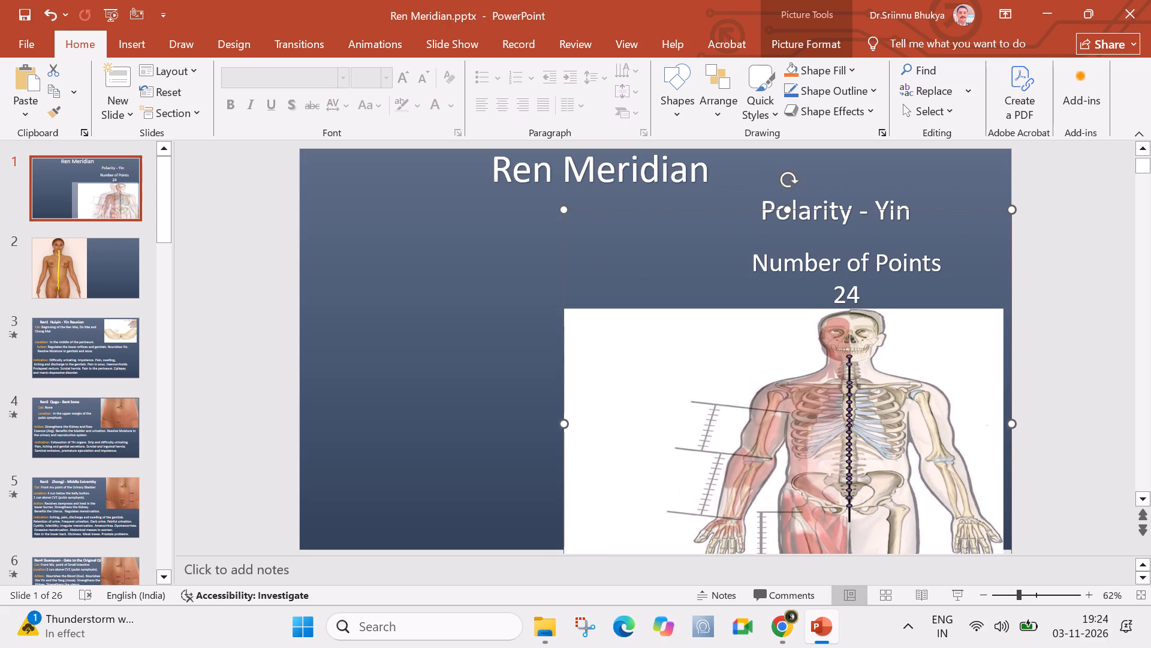
Crop the empty margin off the top of the body picture, leaving it about 16.2 cm high and 21.74 cm wide.
click(815, 43)
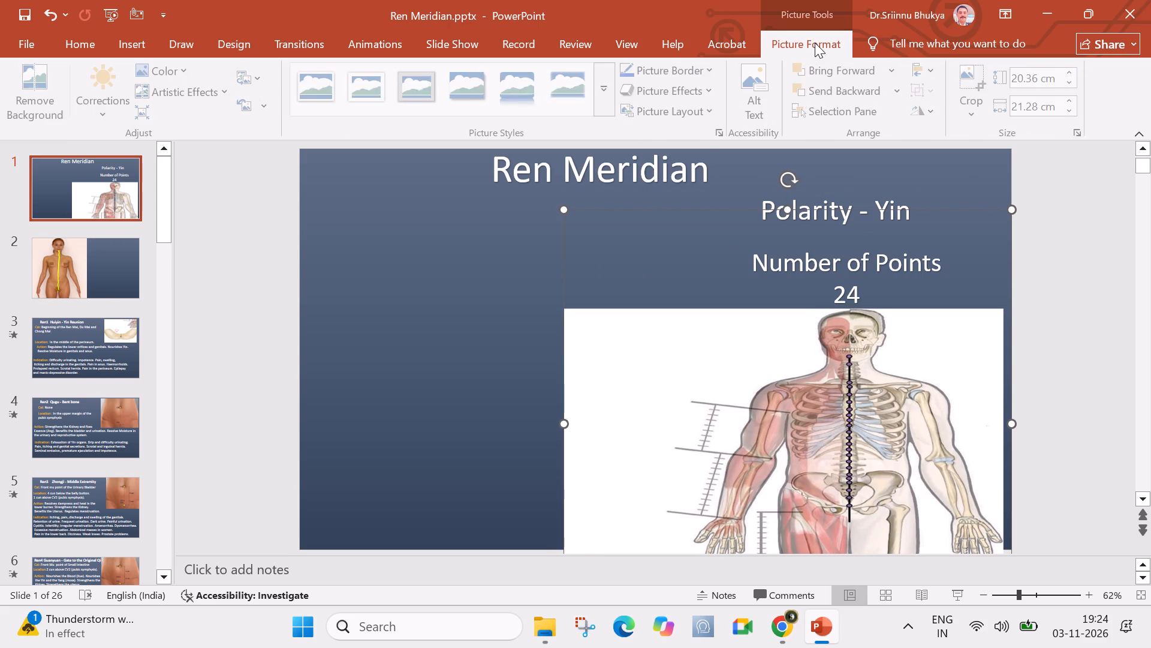
click(972, 71)
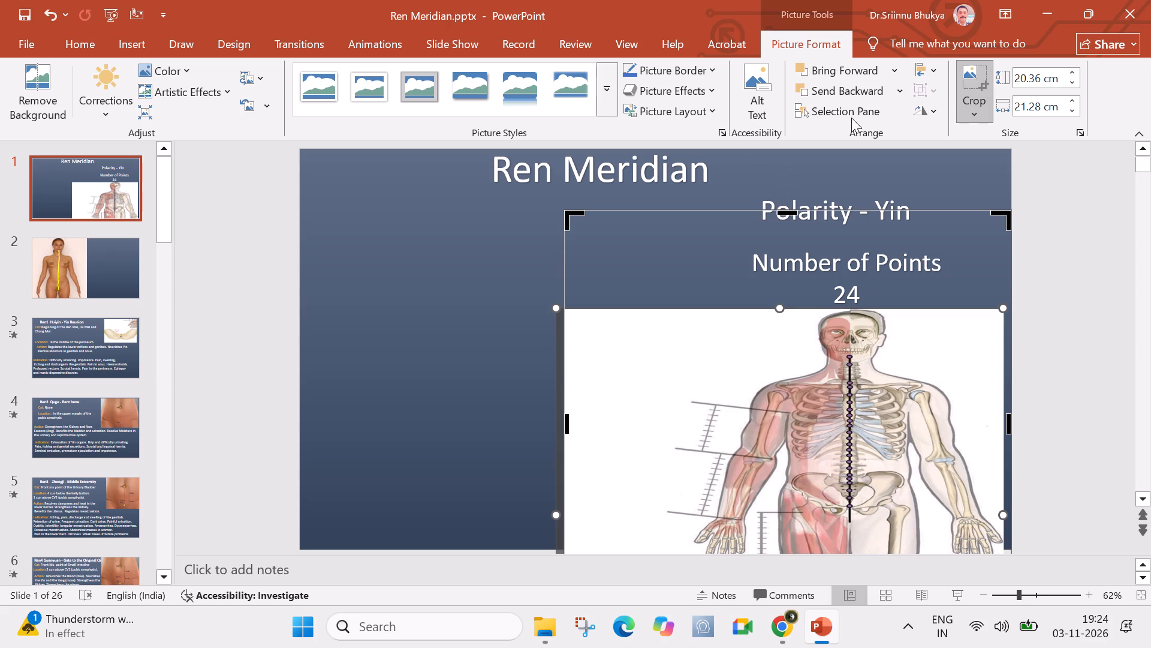
drag(571, 211, 567, 215)
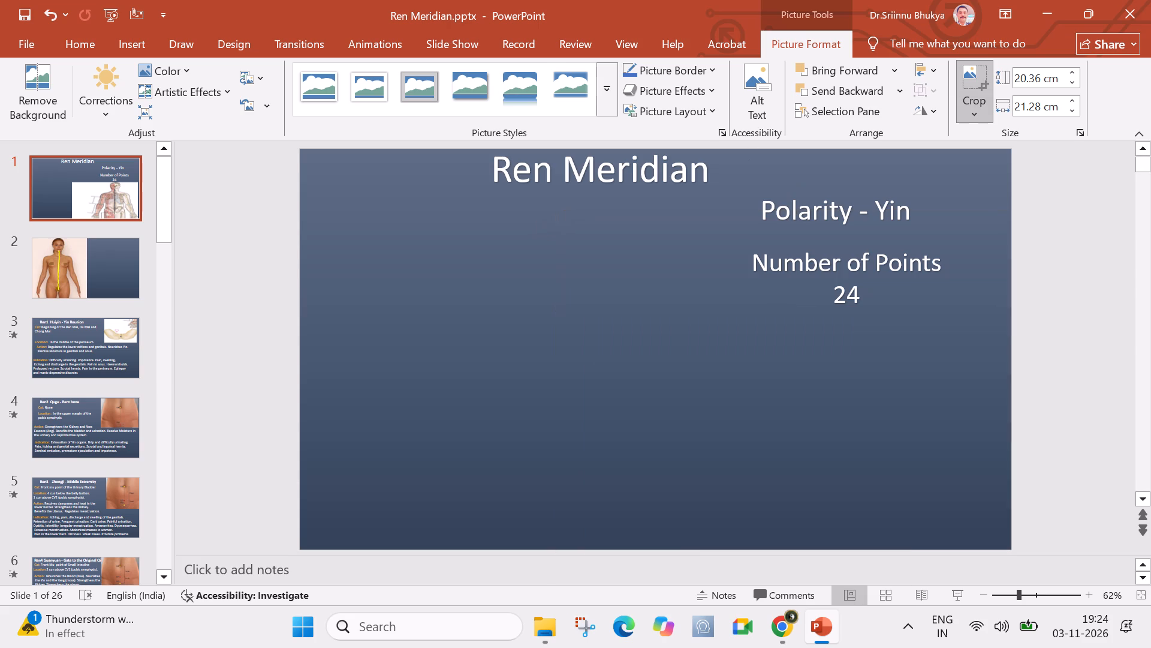
drag(567, 215, 555, 298)
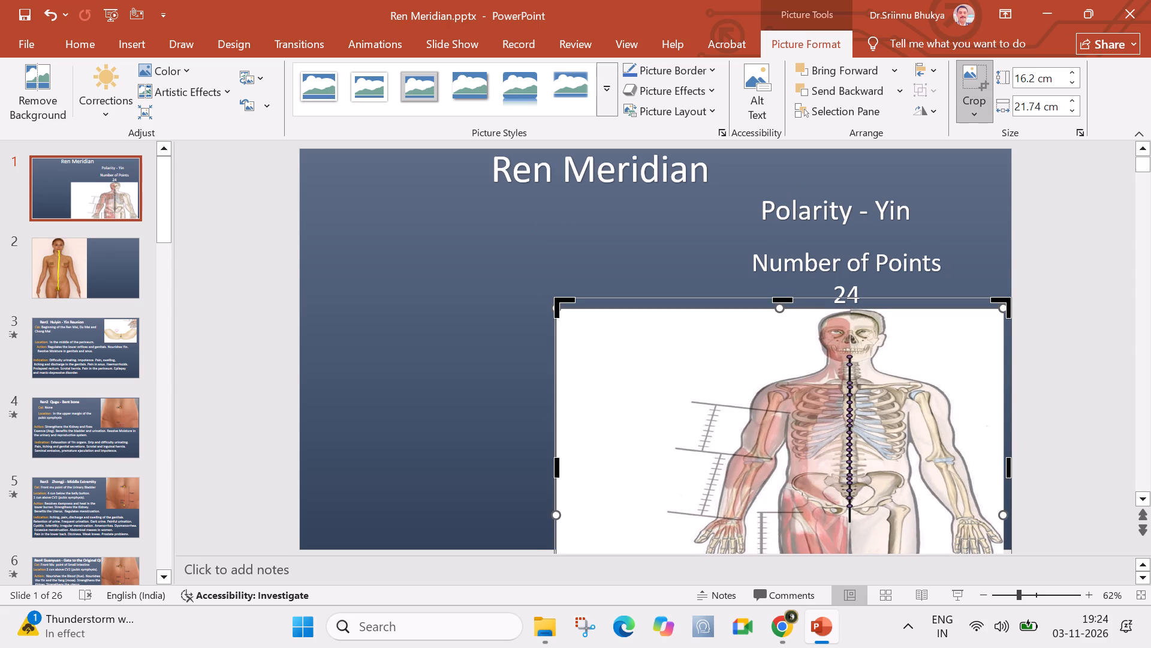
click(427, 233)
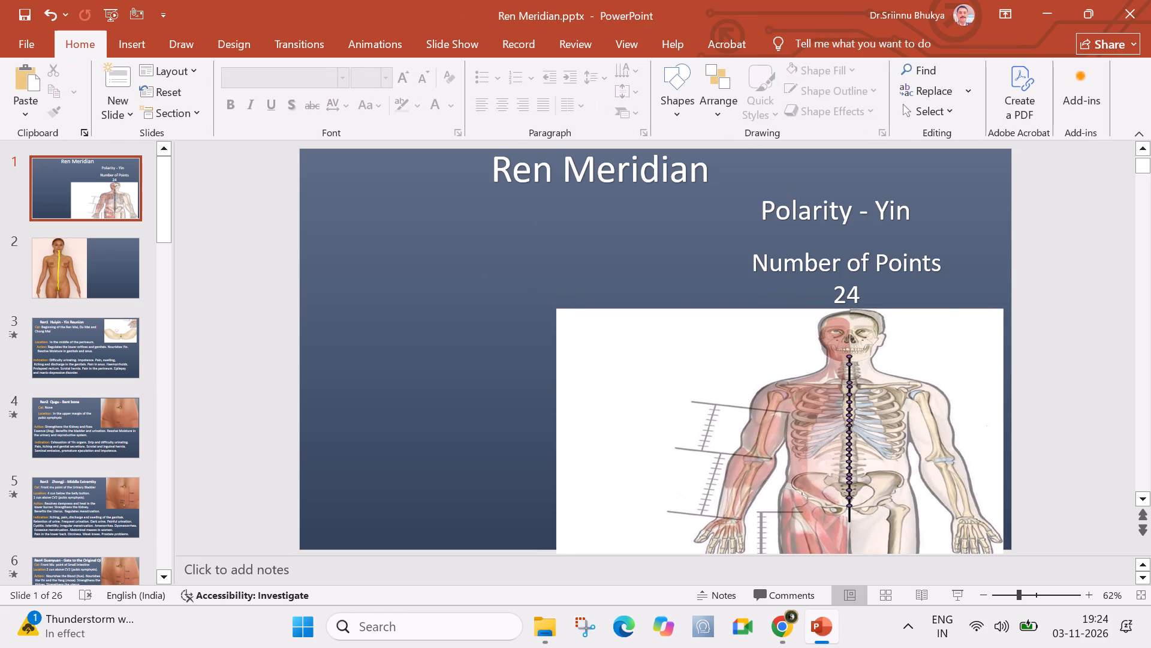
Move the cropped body picture back to the slide's left edge, just below the Ren Meridian title.
drag(717, 442, 466, 338)
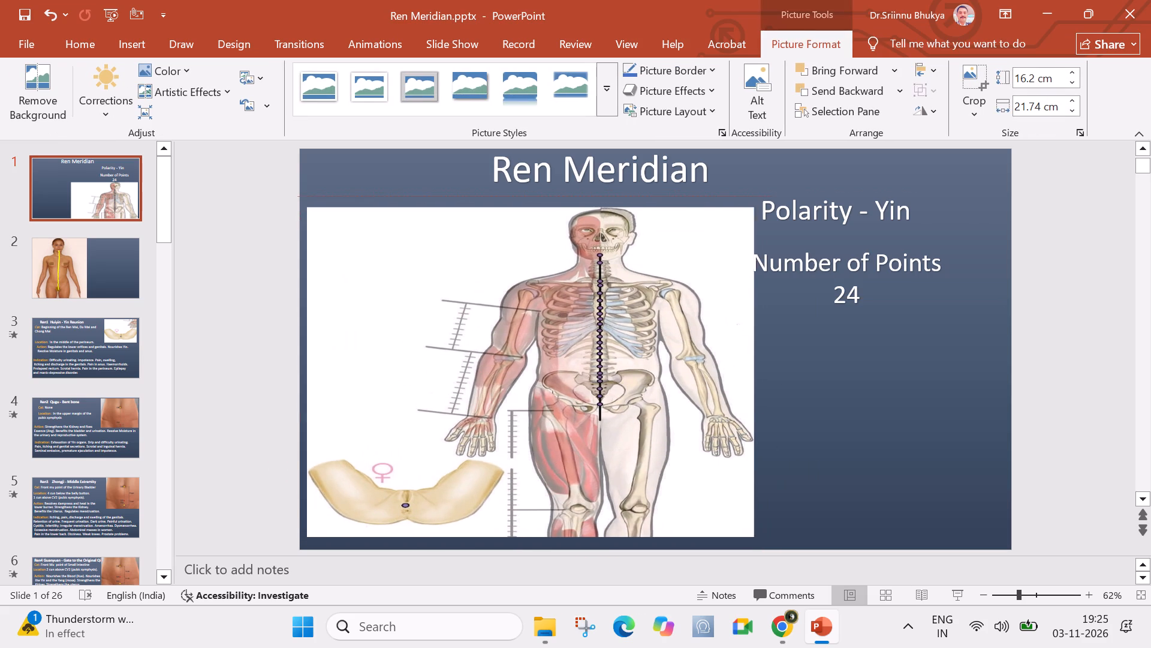
drag(466, 338, 465, 338)
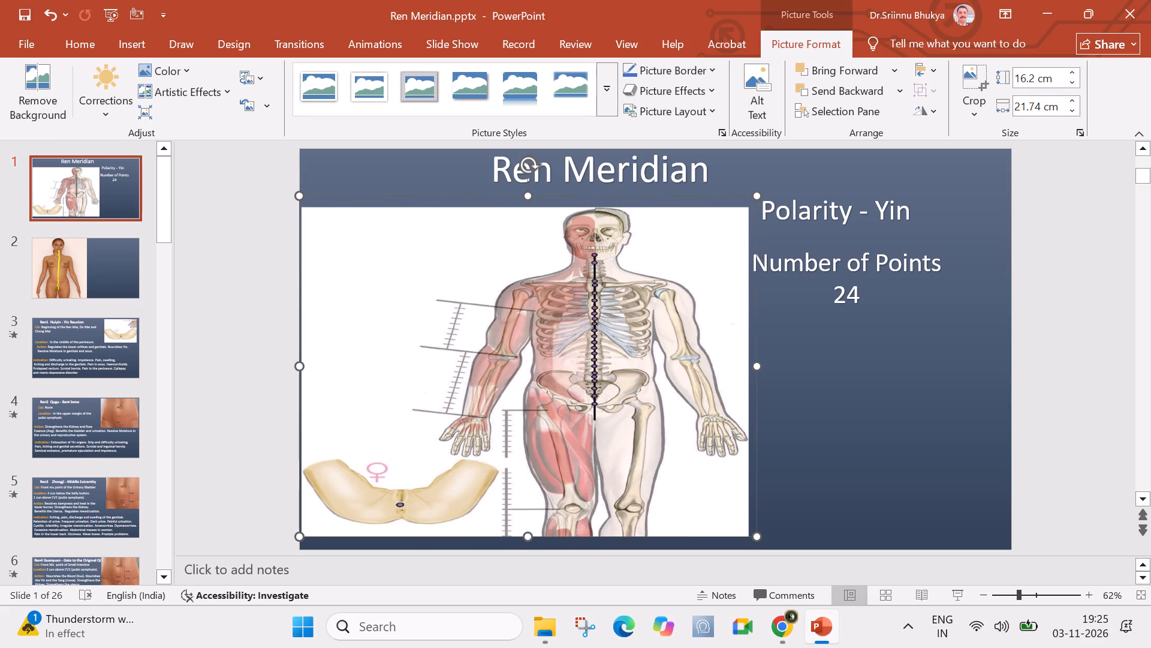
Change the font of the Ren Meridian title on slide 1 to Aparajita.
click(623, 171)
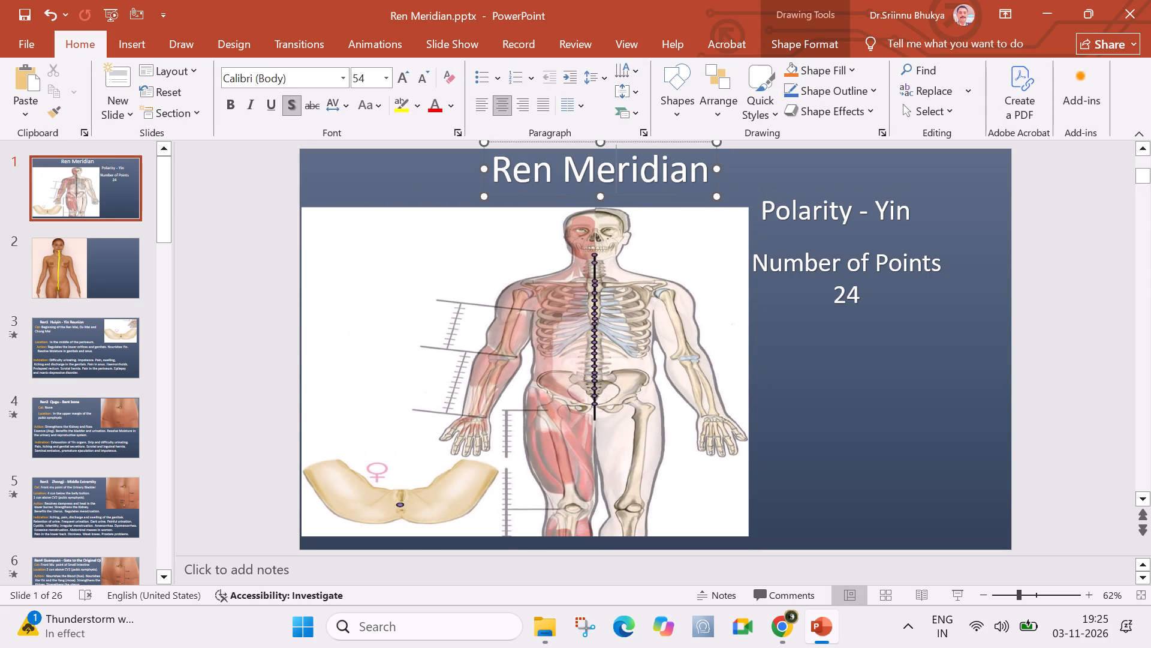
click(489, 191)
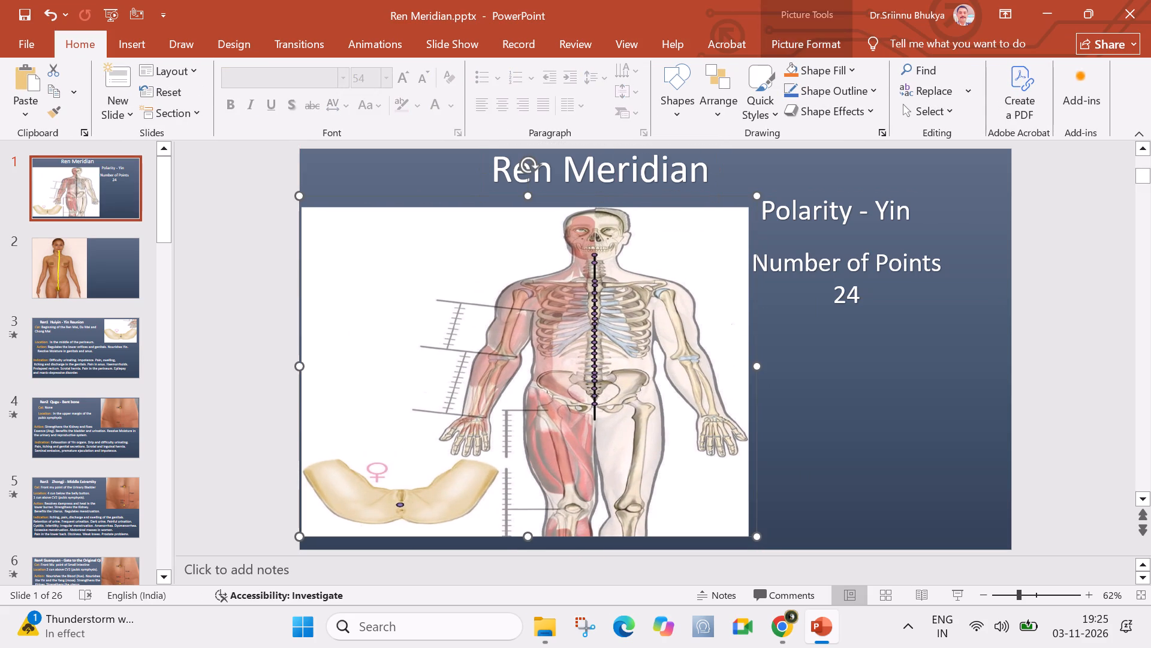
click(502, 167)
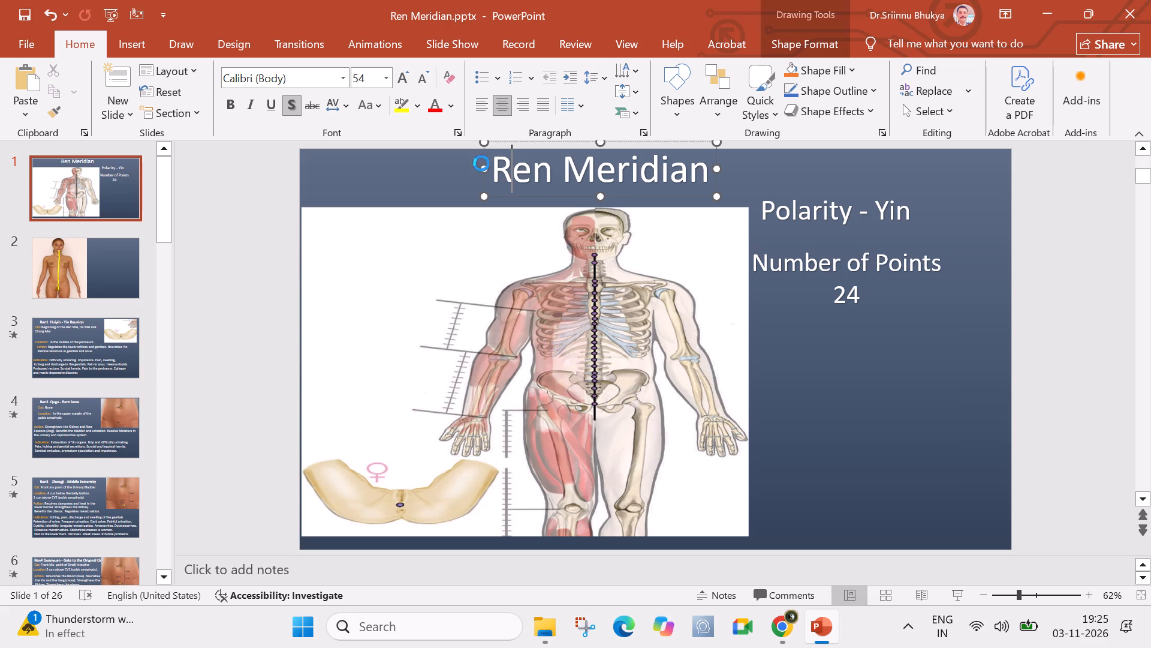
click(478, 161)
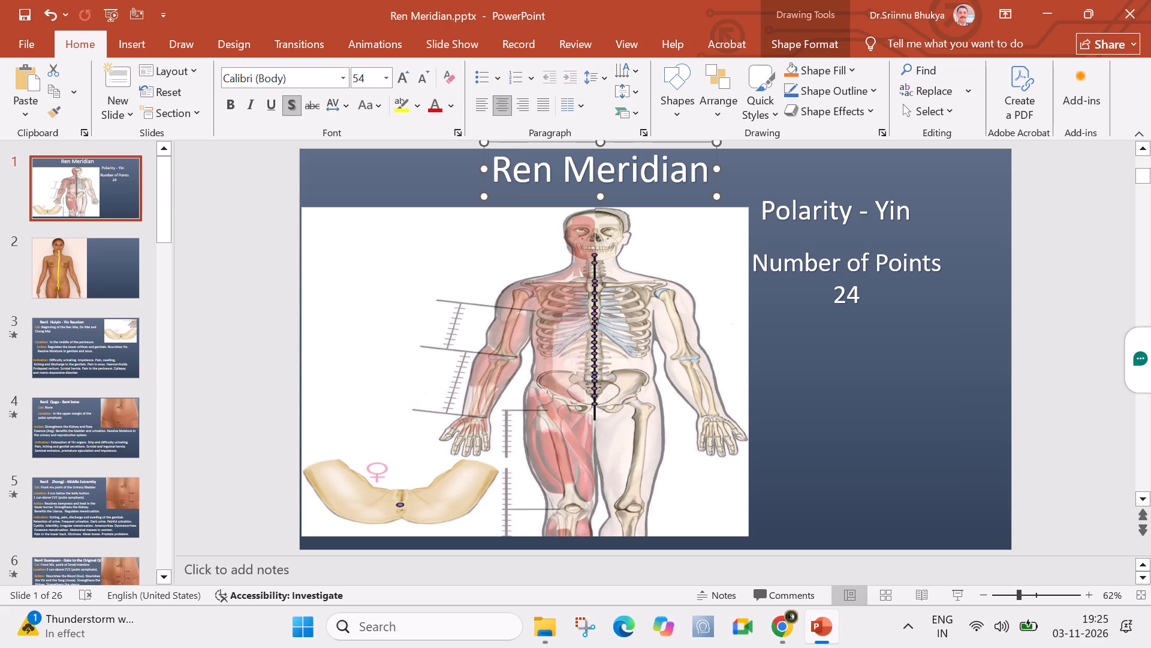
click(345, 84)
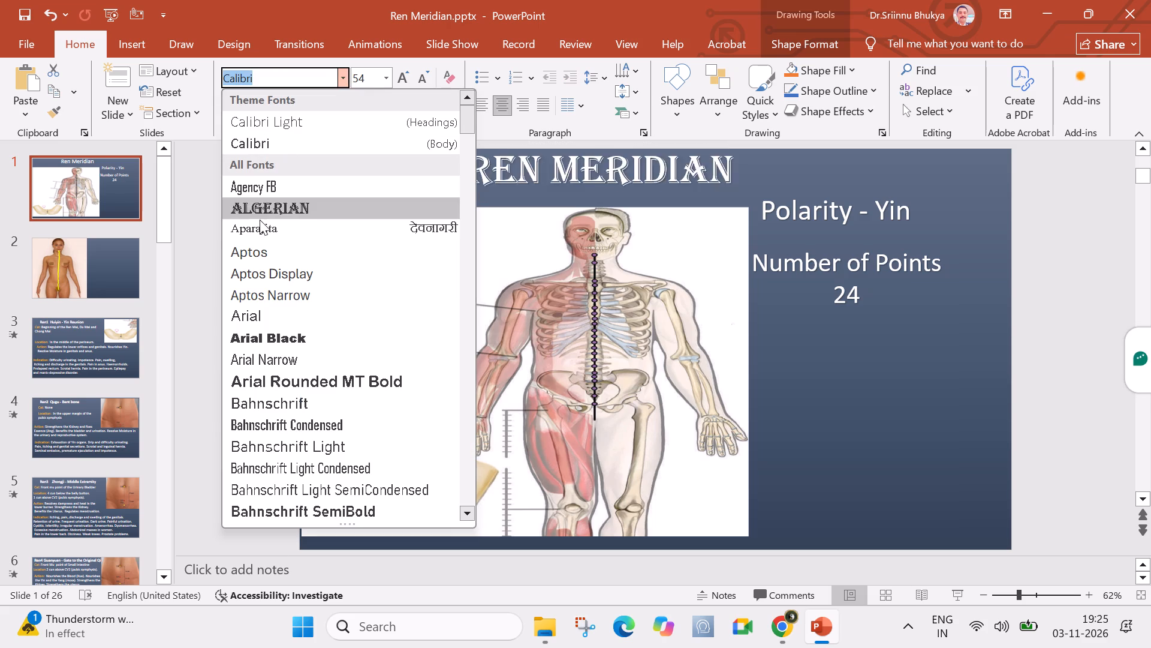
click(260, 224)
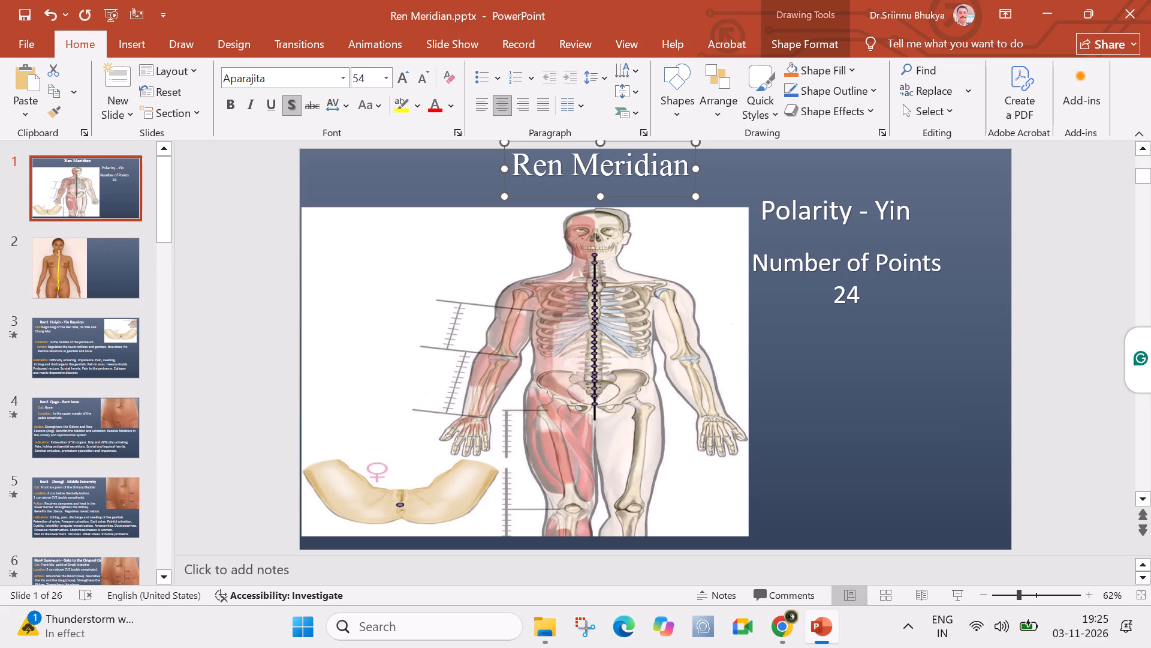
Change the font of the Polarity - Yin and Number of Points text boxes on slide 1 to Aparajita.
click(772, 218)
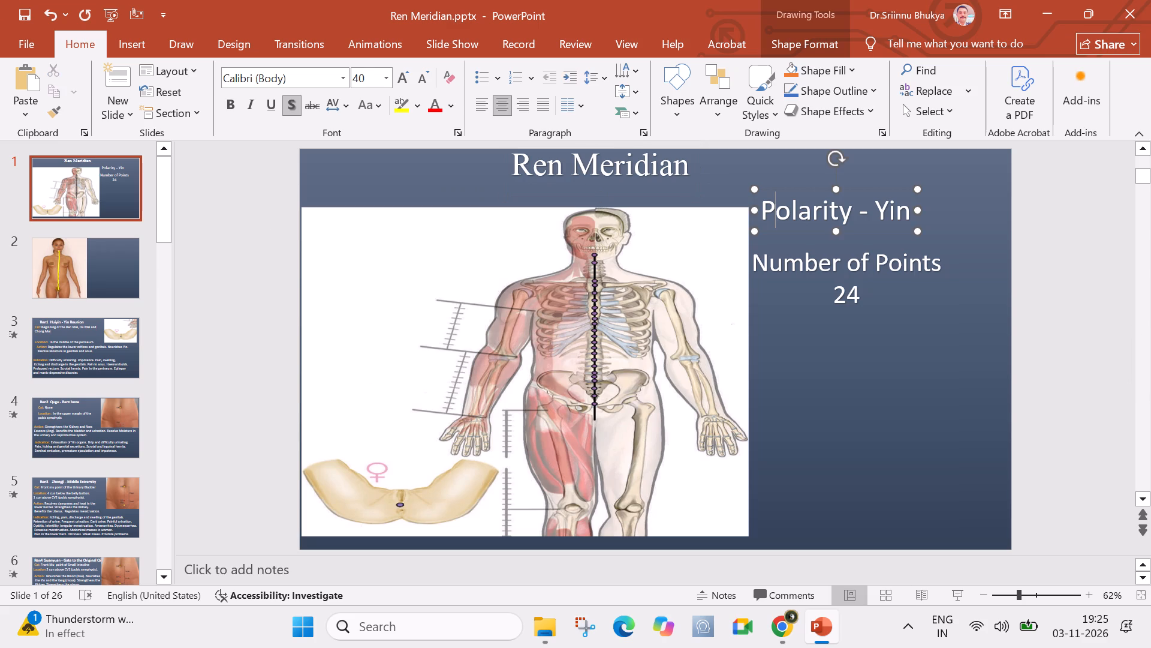
click(791, 233)
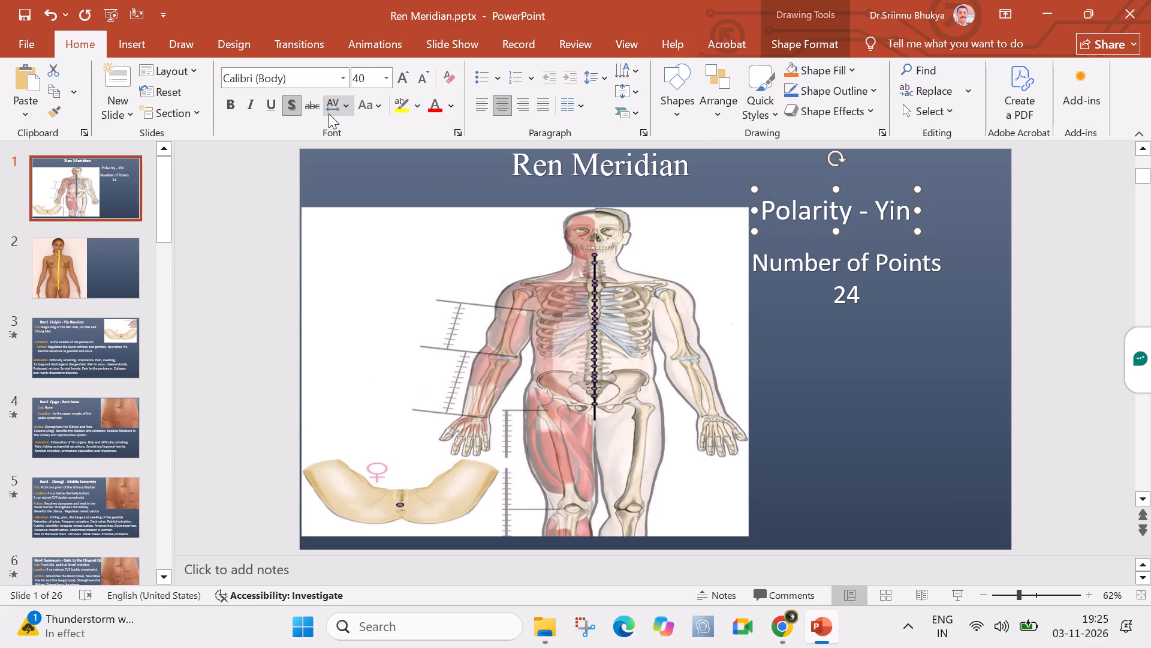
click(343, 78)
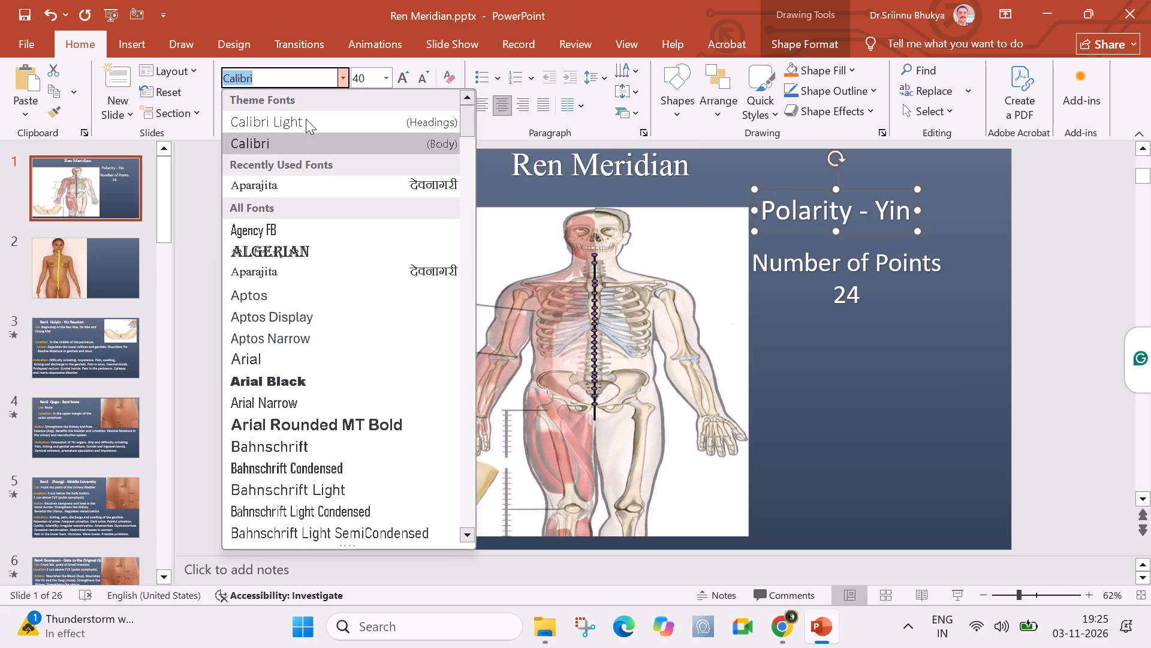
click(268, 187)
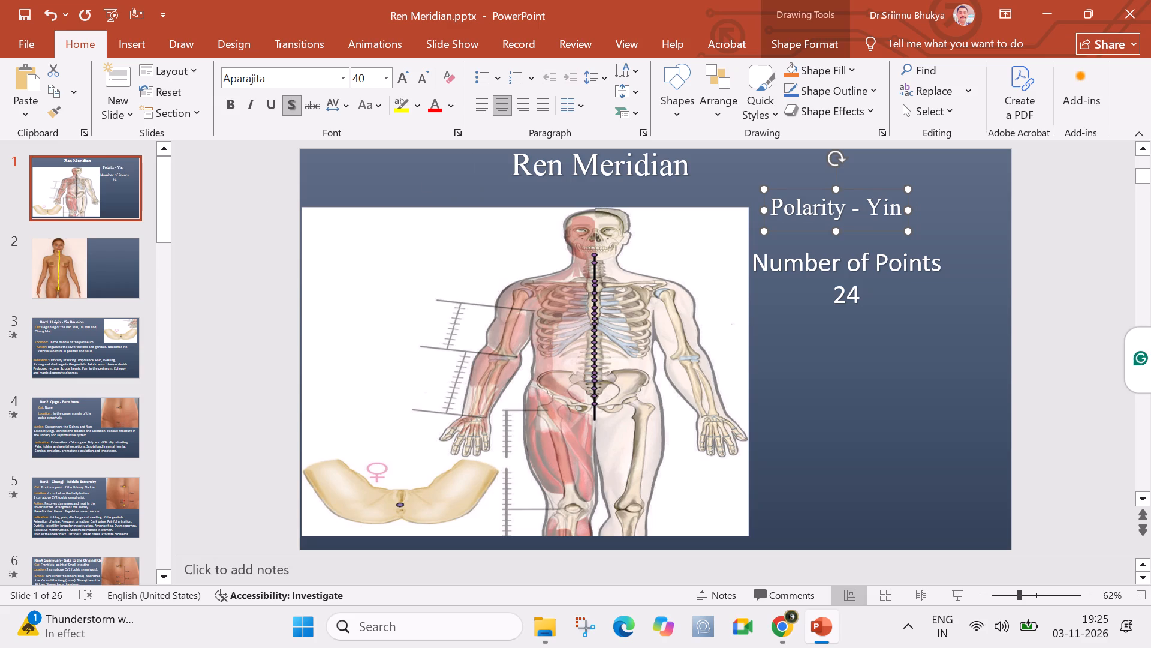
click(768, 257)
click(799, 316)
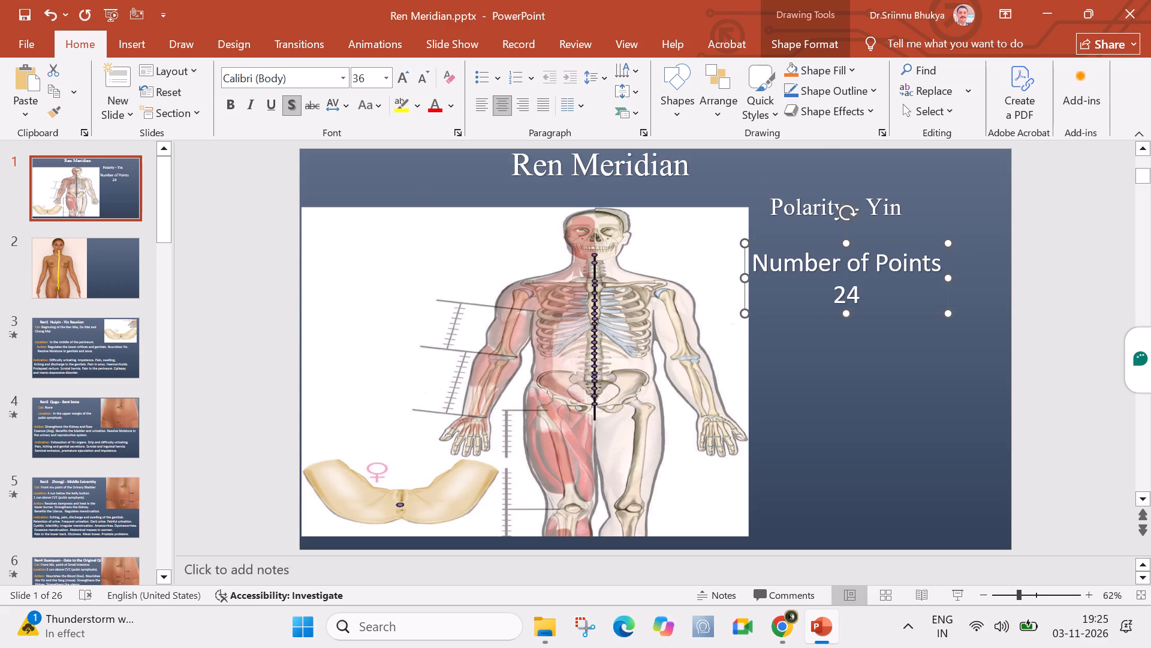
click(342, 74)
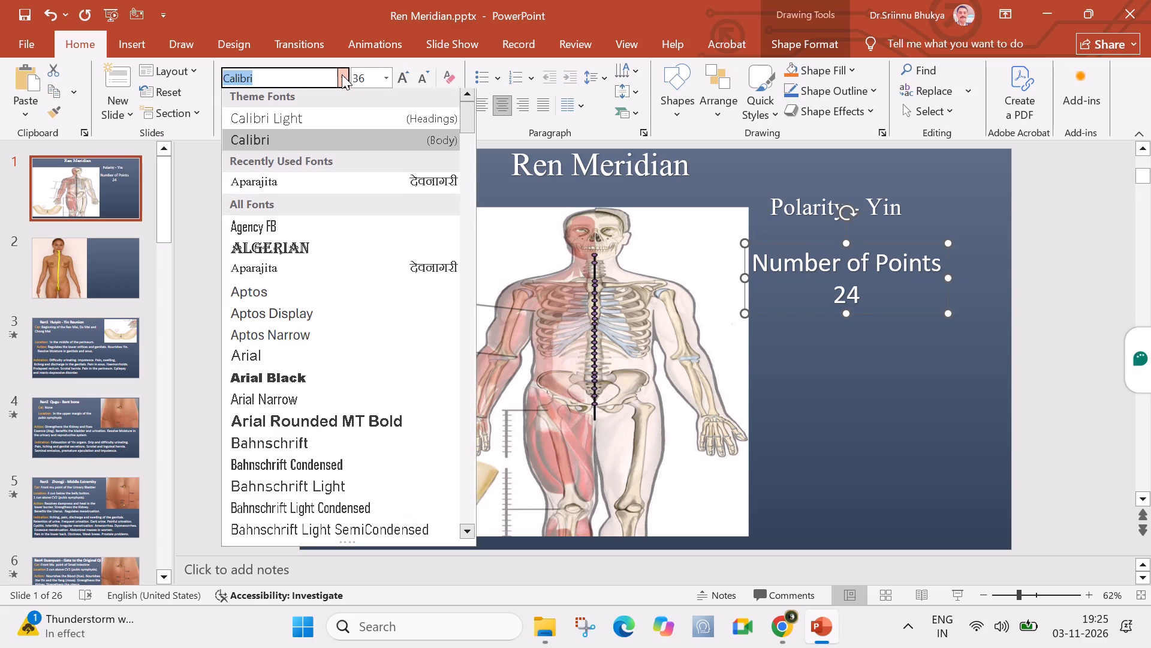
click(266, 182)
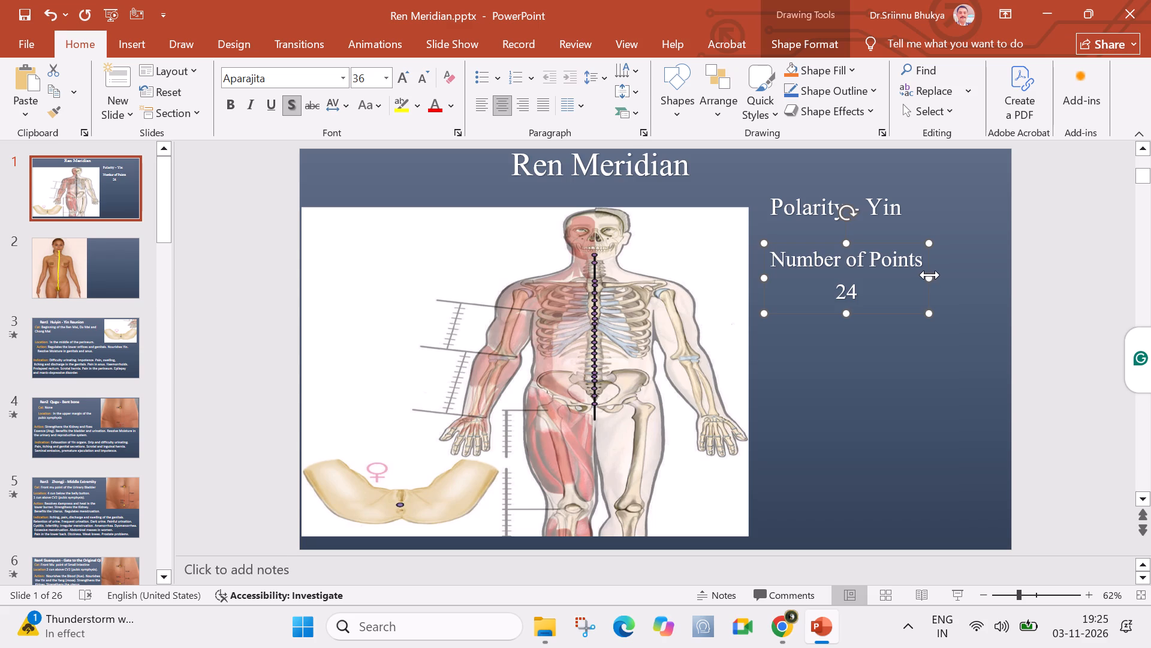
Widen the Number of Points text box and join its two lines into the single line "Number of Points 24".
drag(930, 275, 992, 275)
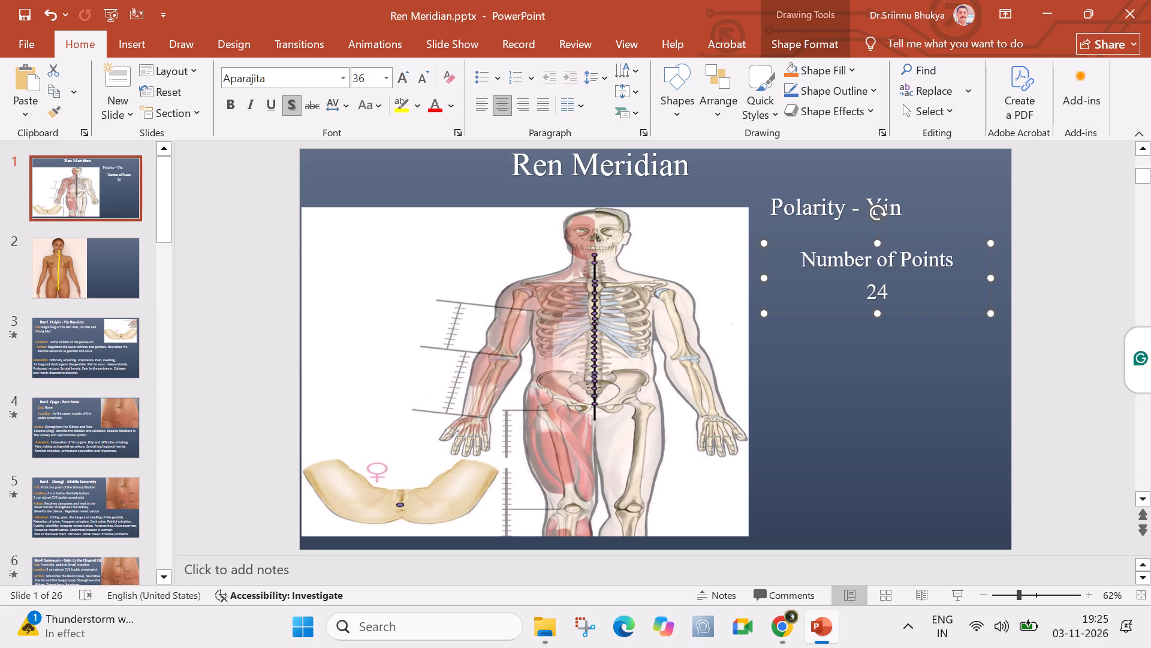
click(854, 290)
key(BackSpace)
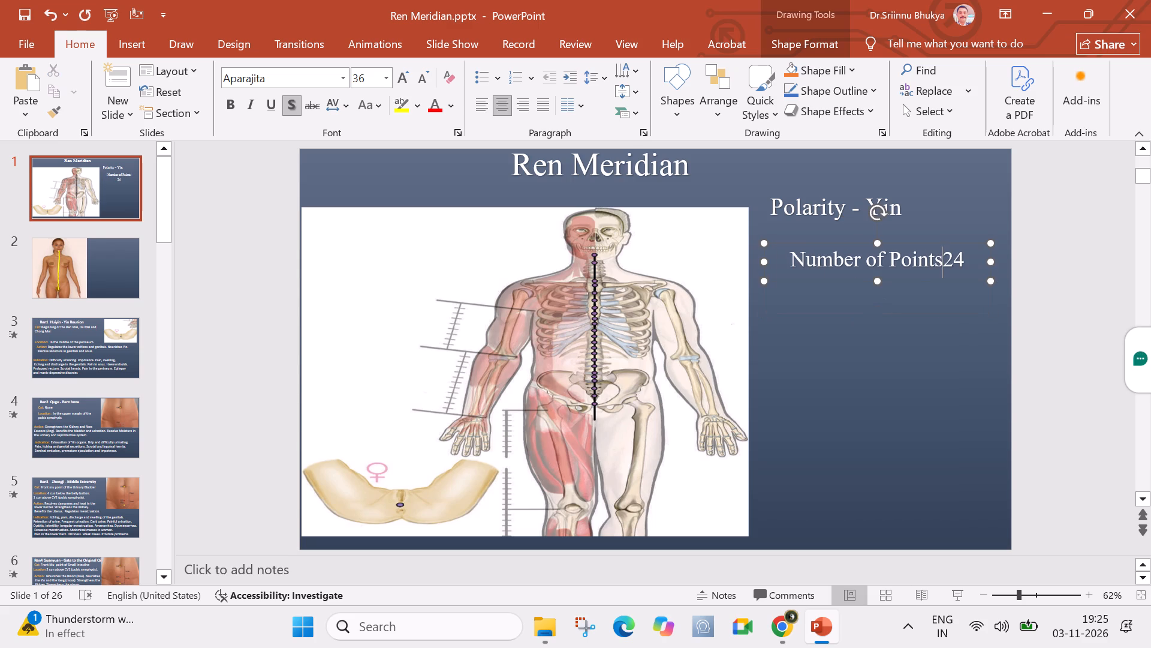
key(space)
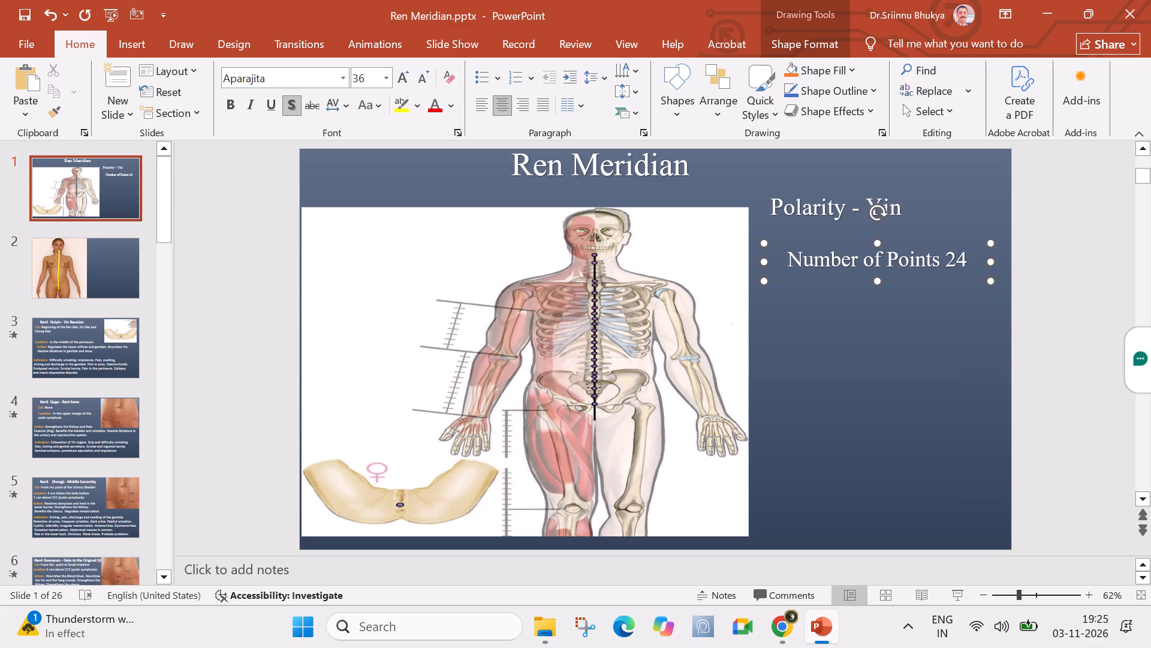
click(860, 292)
click(857, 358)
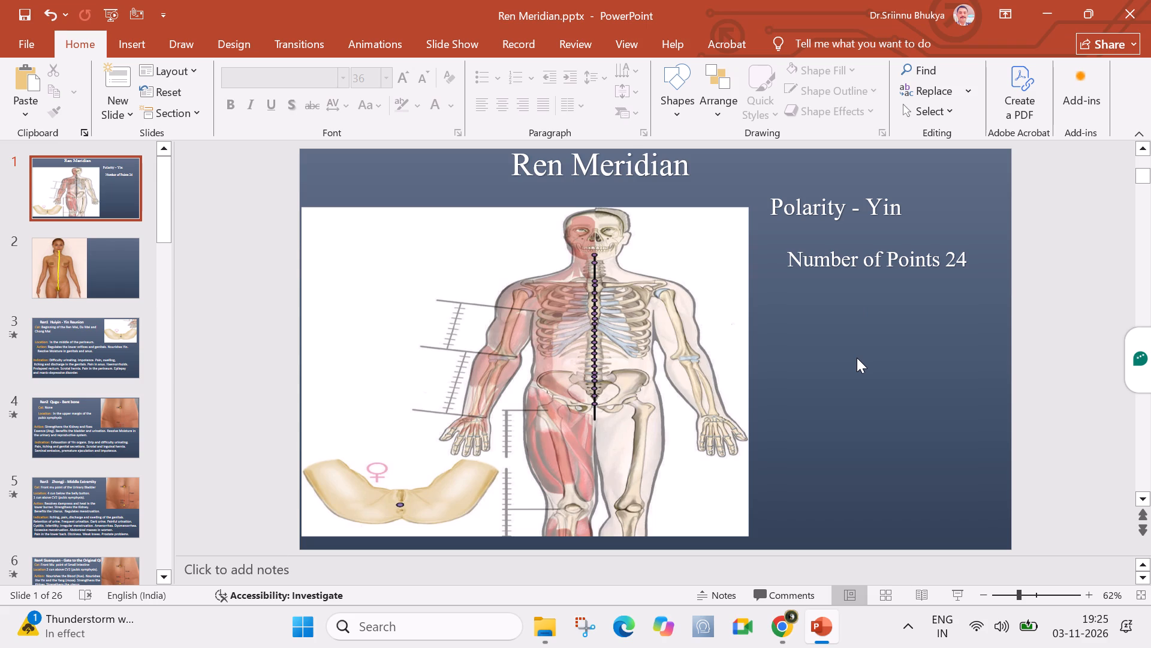
Delete the yellow meridian line drawn down the middle of the body photo on slide 2.
click(65, 269)
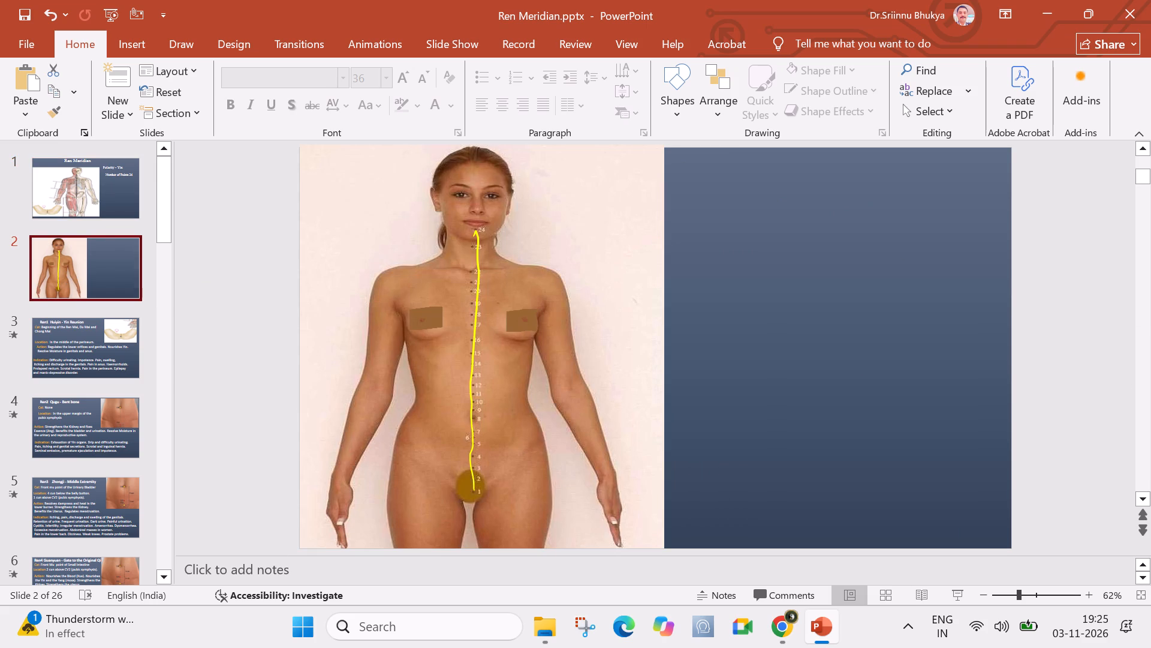
click(467, 375)
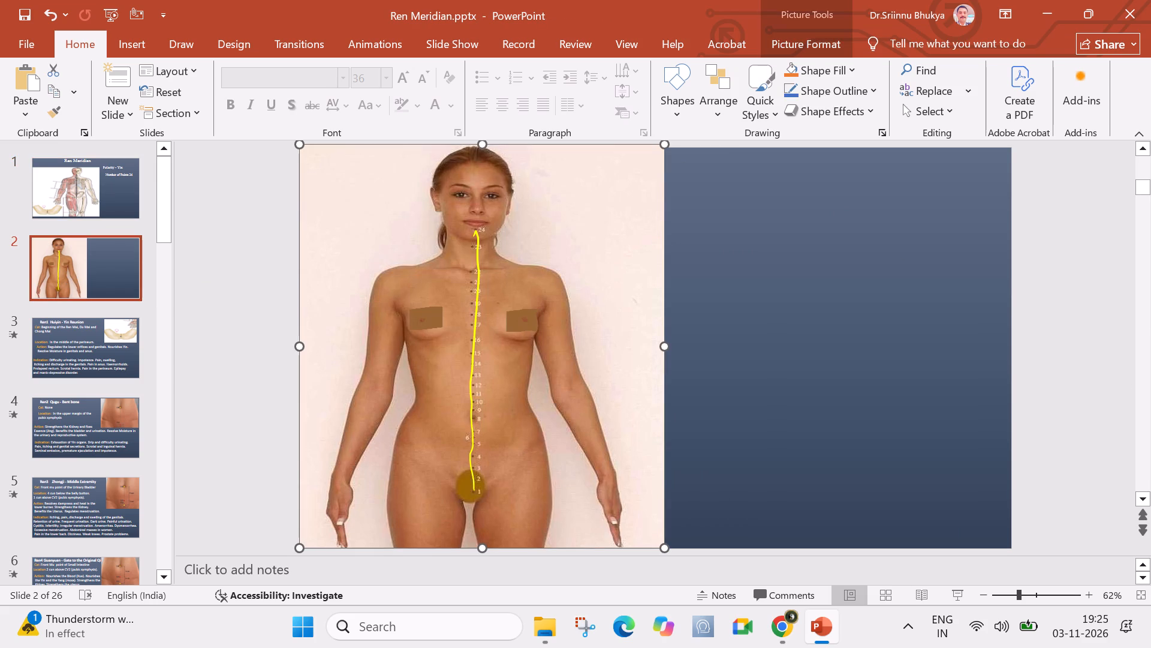
click(471, 346)
key(Delete)
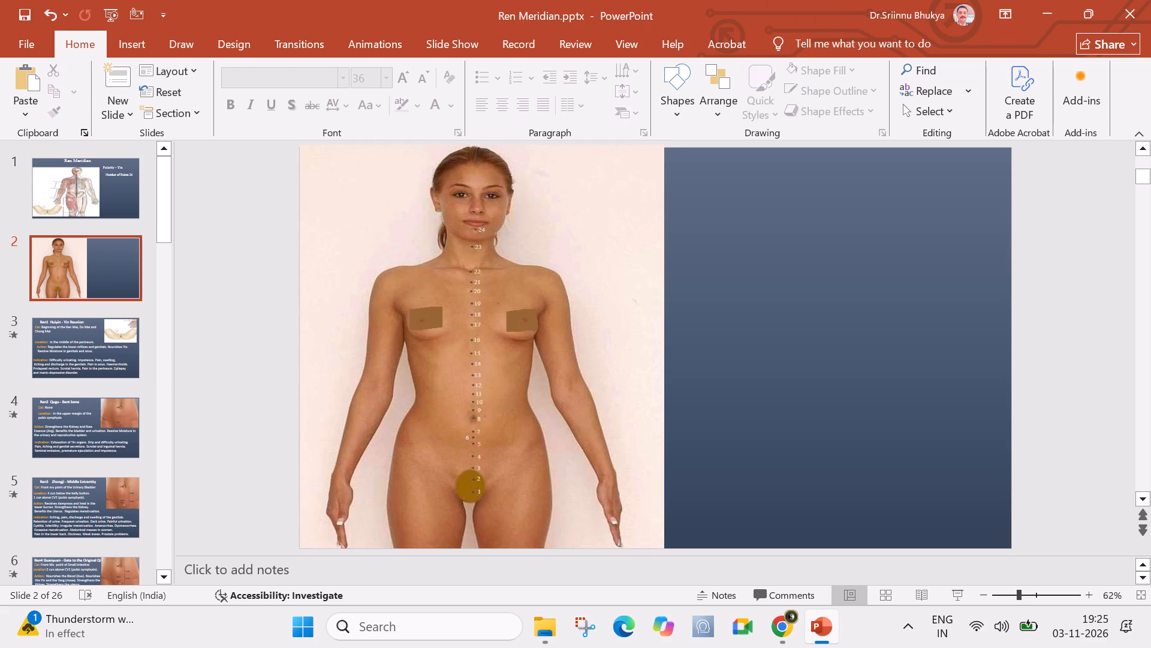
click(607, 254)
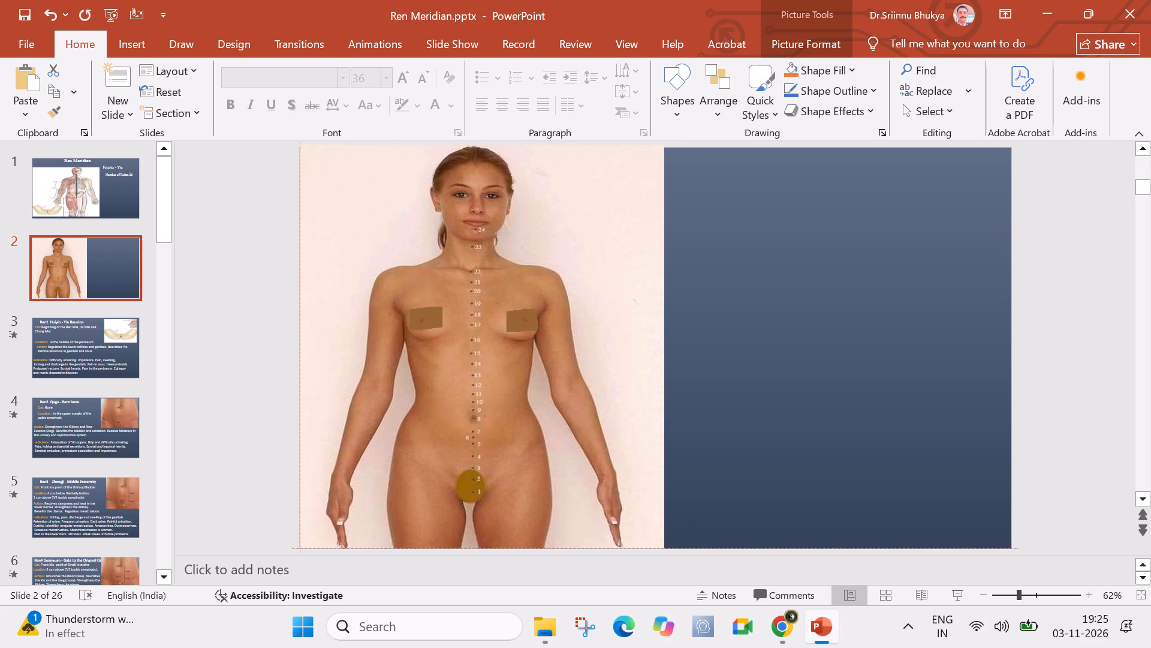
Change the font of all text boxes on slide 3, Ren1 Huiyin, including the Indication text, to Aparajita.
click(85, 338)
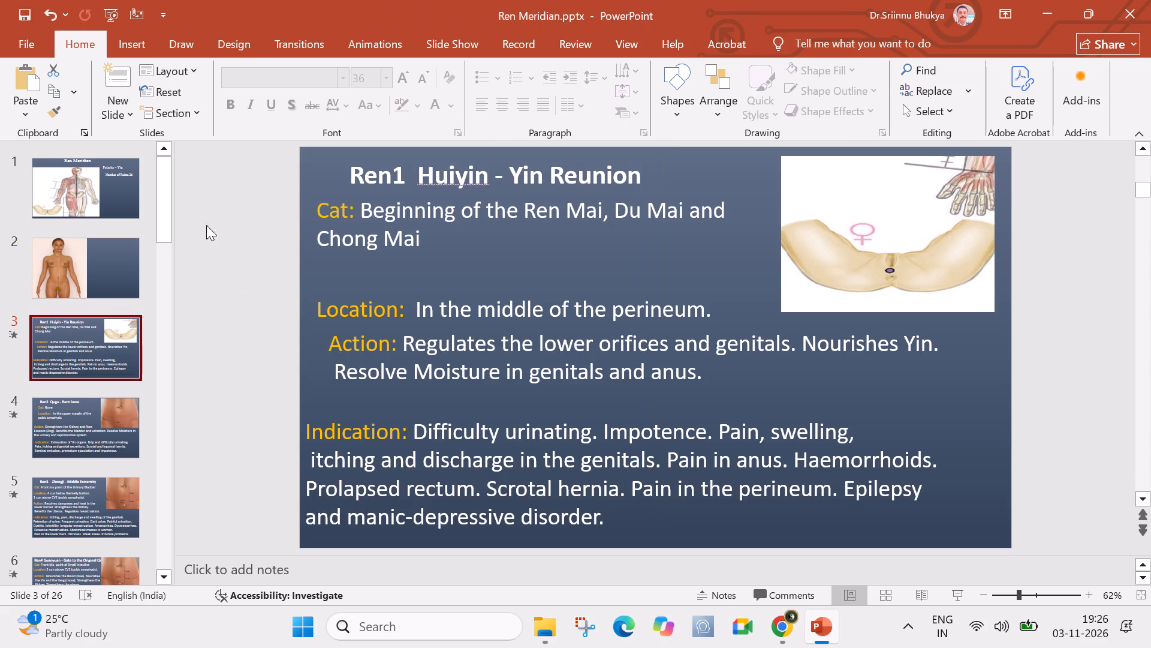
click(309, 163)
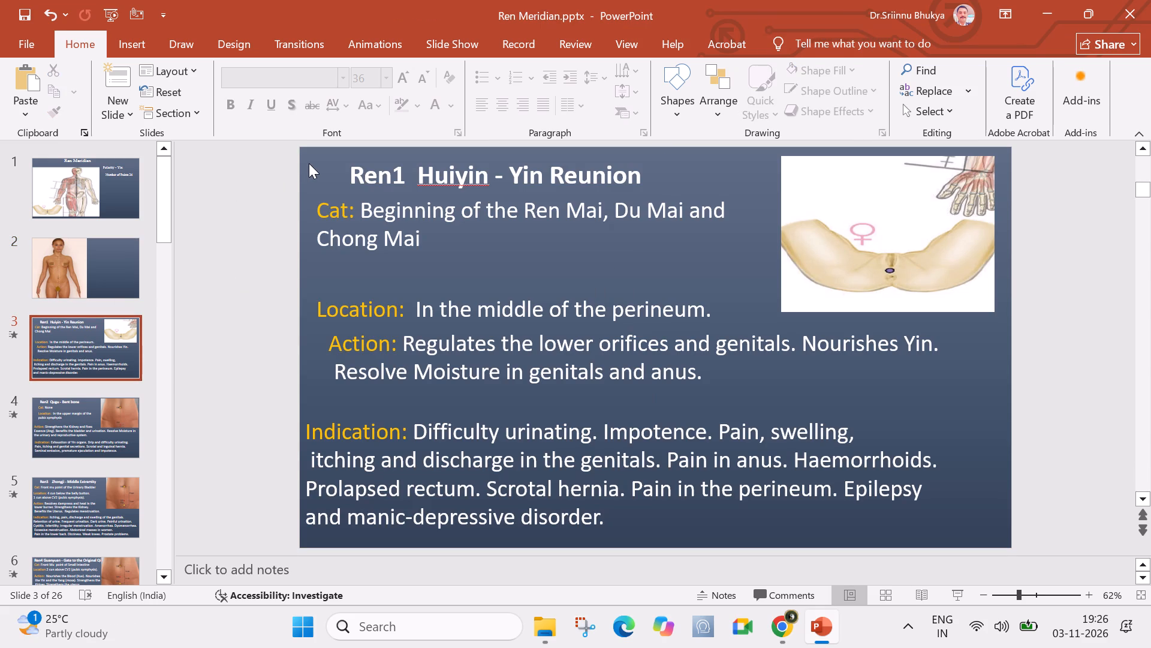
drag(302, 147, 738, 294)
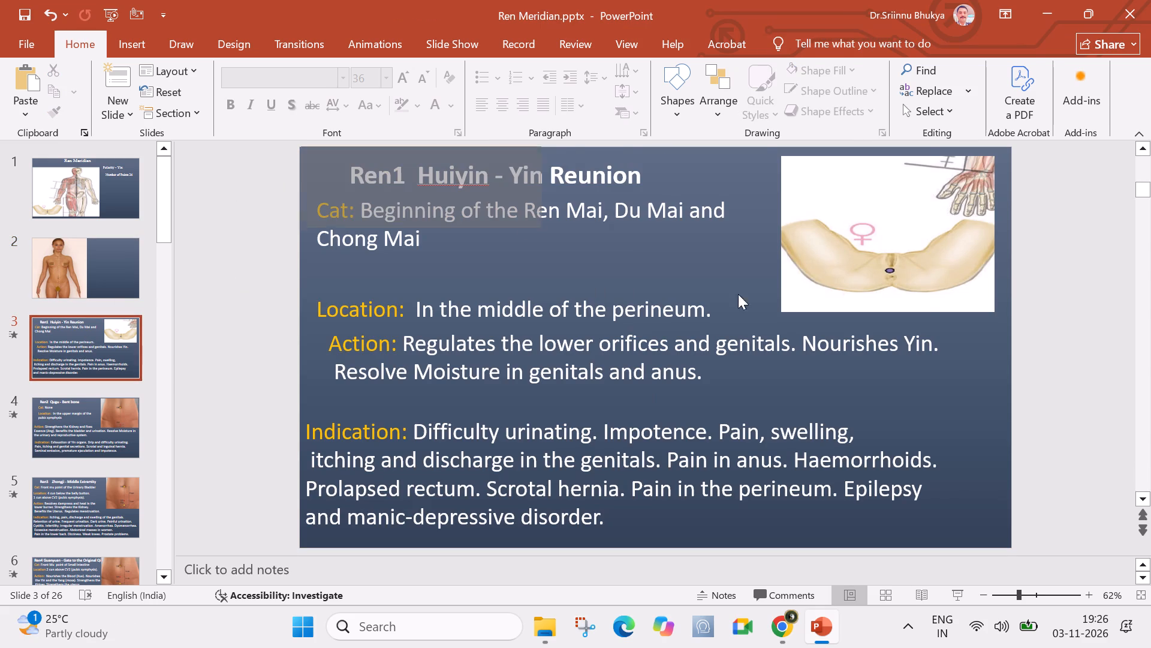
drag(738, 294, 1013, 544)
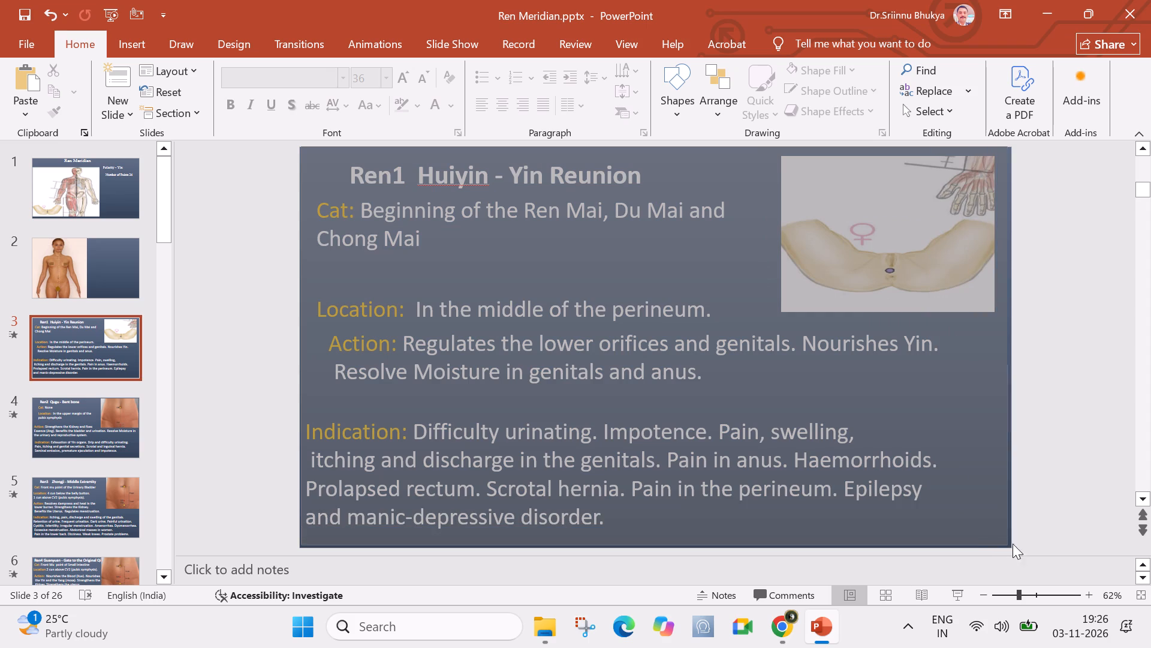
drag(1013, 544, 1009, 551)
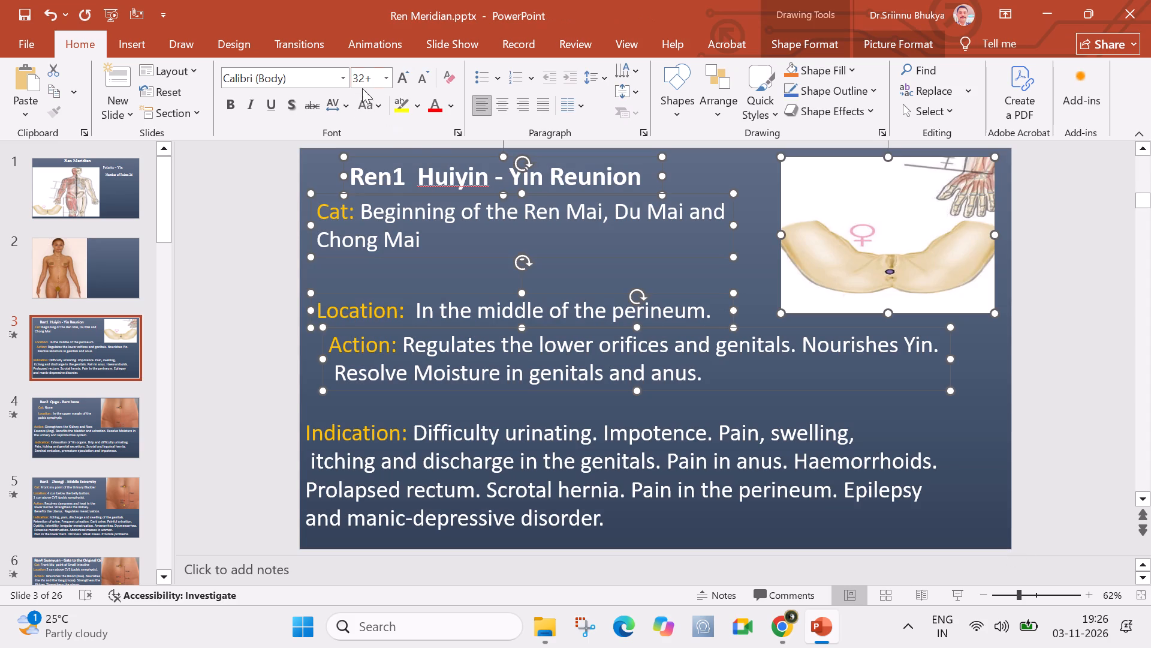
click(345, 74)
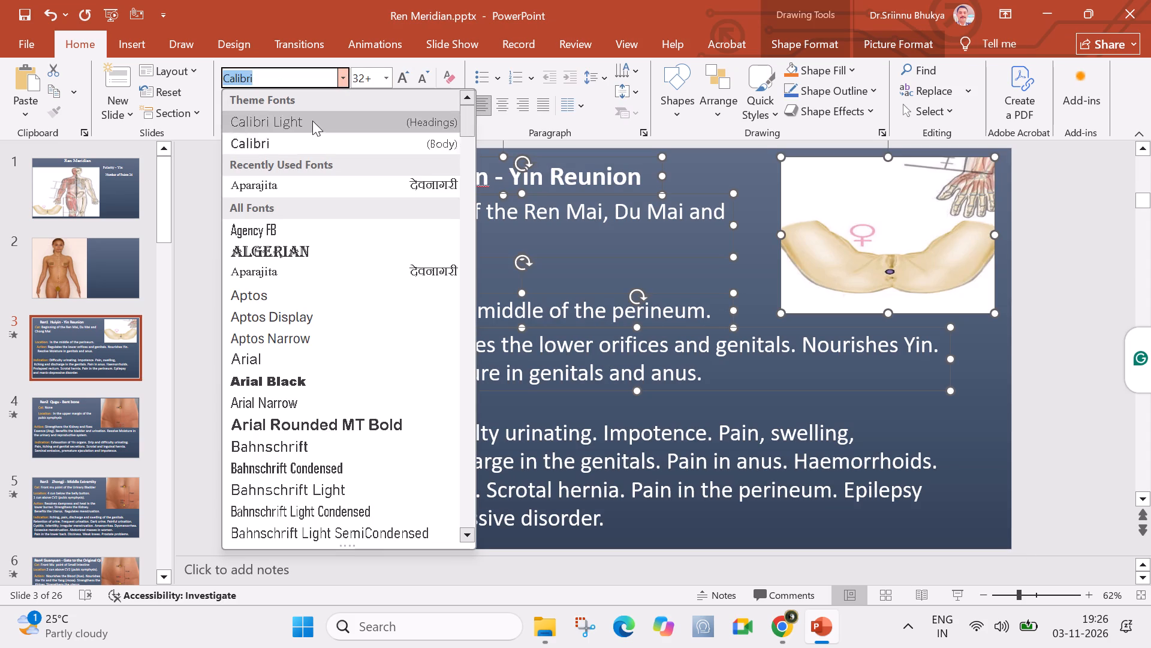
click(278, 184)
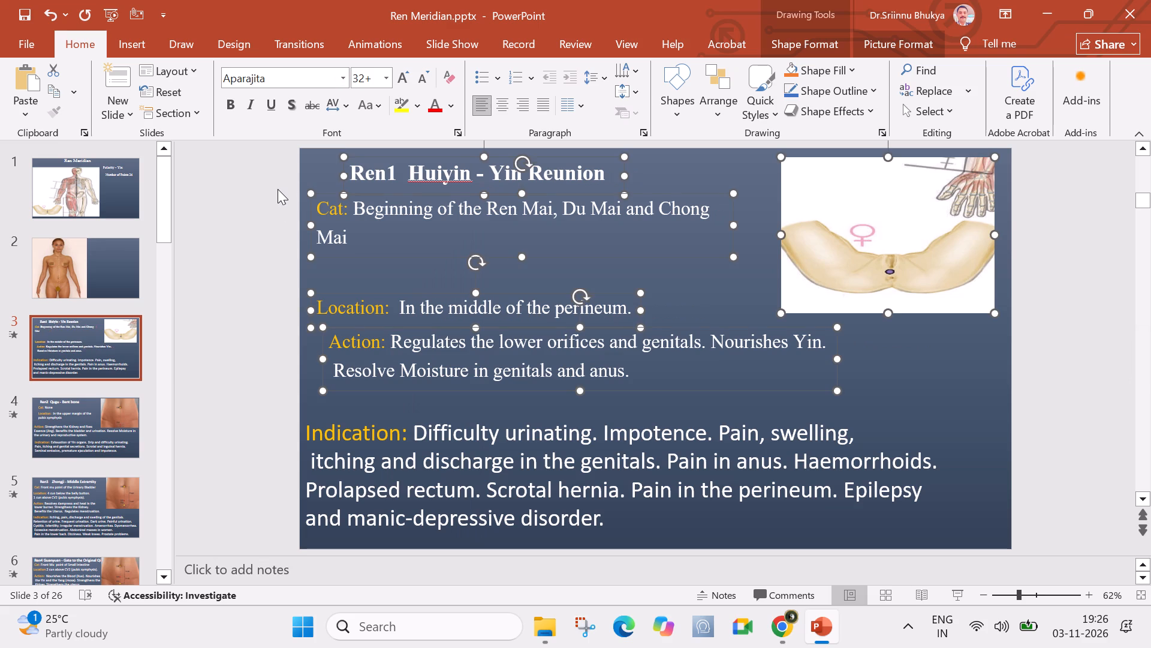
click(323, 418)
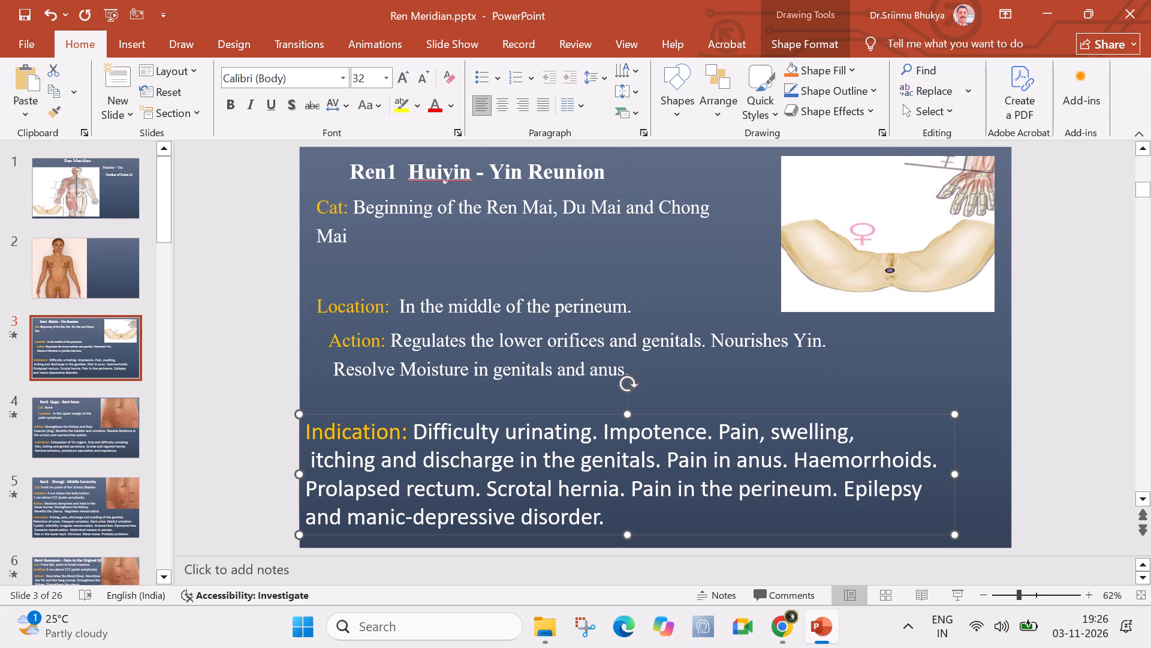
click(310, 410)
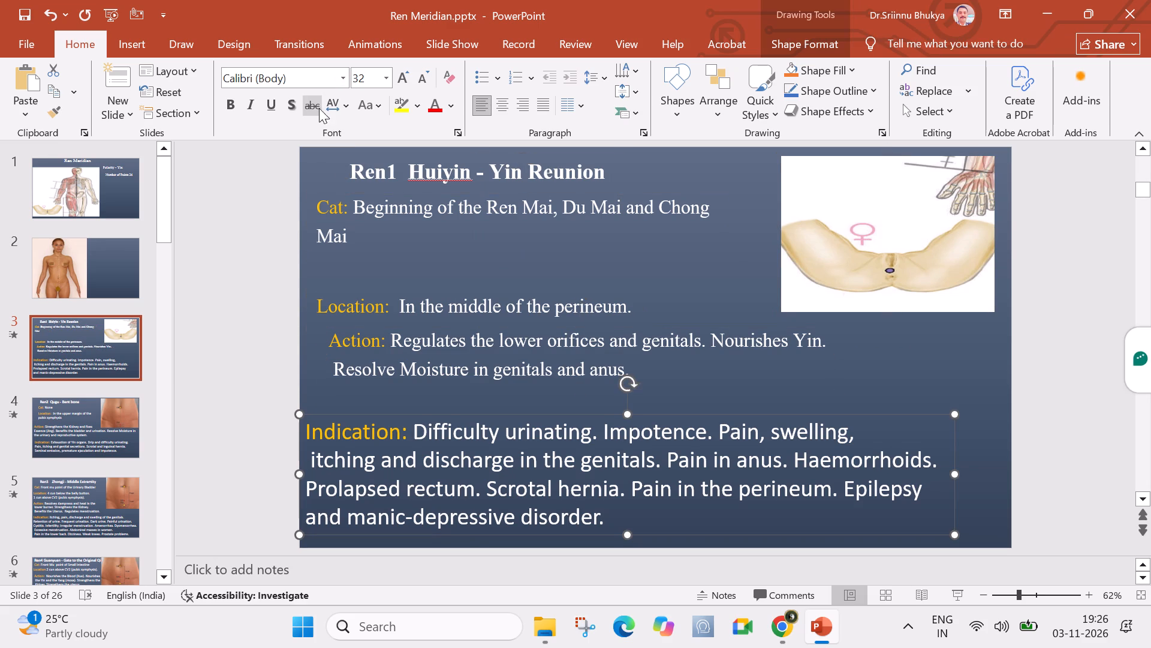
click(340, 78)
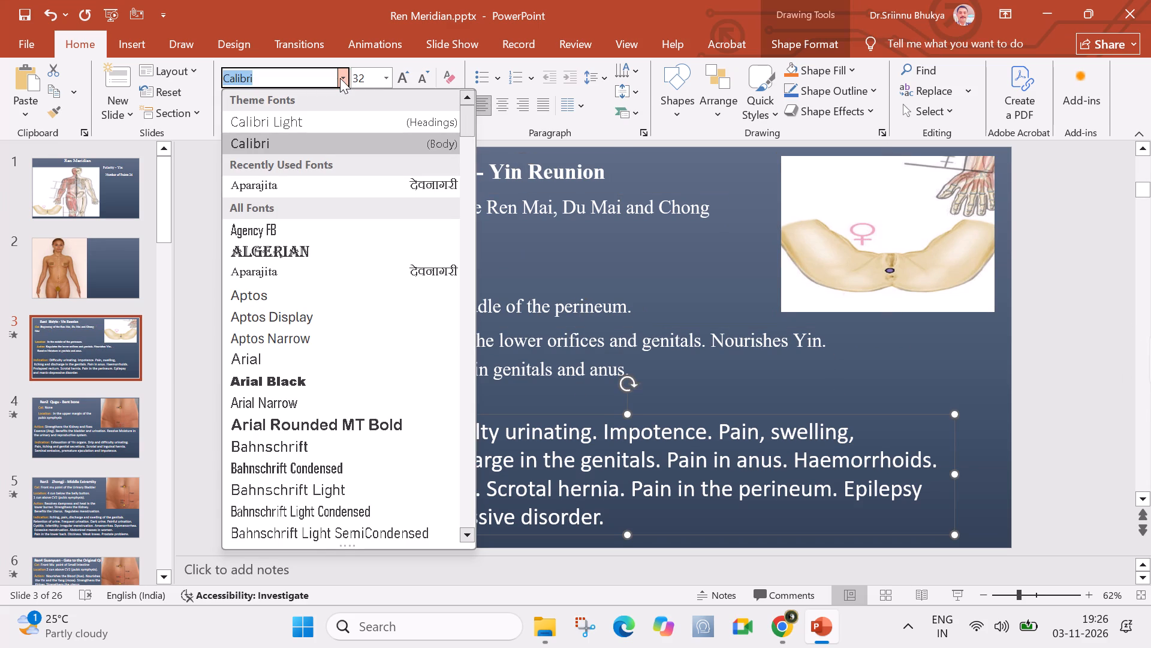
click(265, 193)
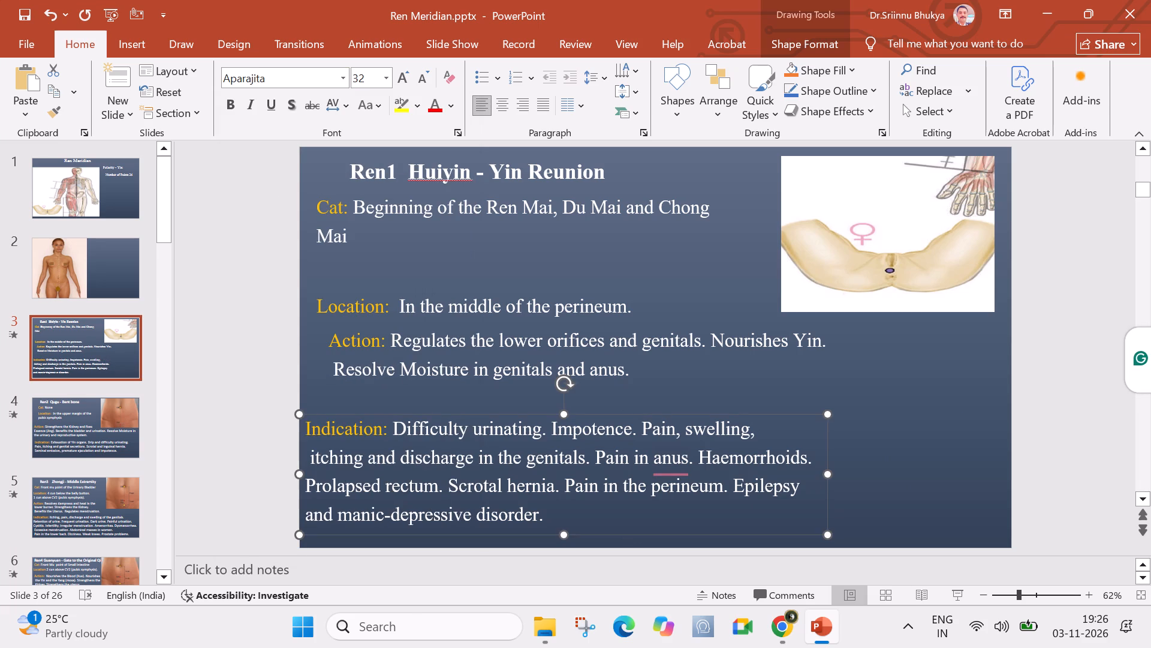
Shift the Indication text box on slide 3 slightly to the right, so its text lines up with the Action text.
drag(621, 533, 662, 530)
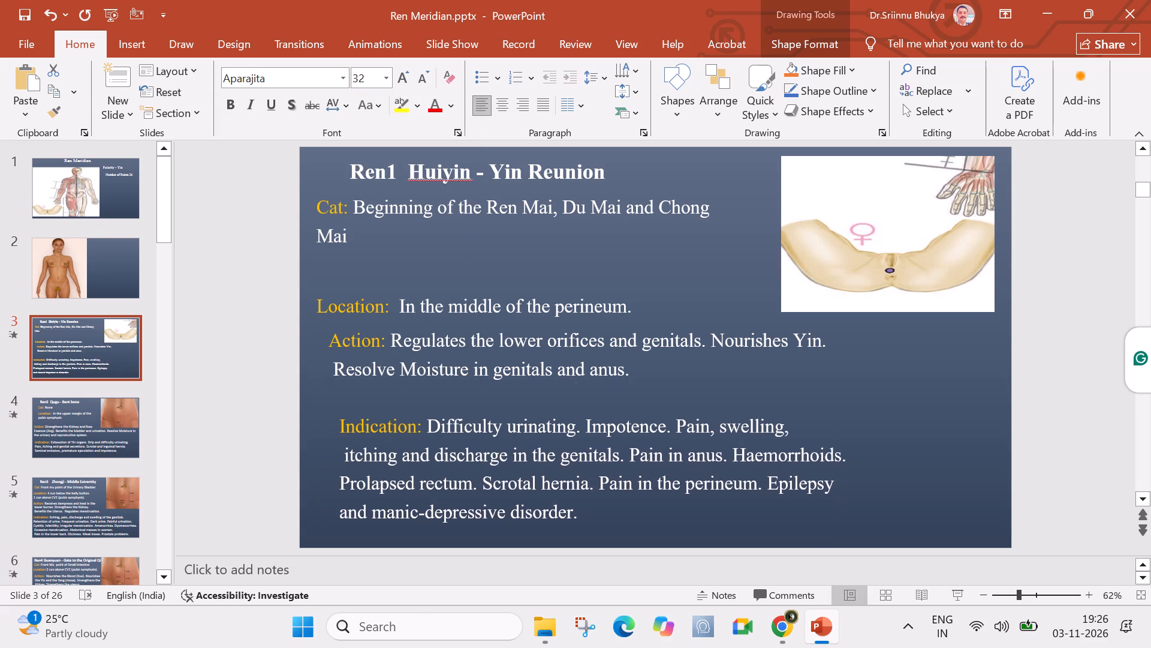
drag(662, 530, 651, 531)
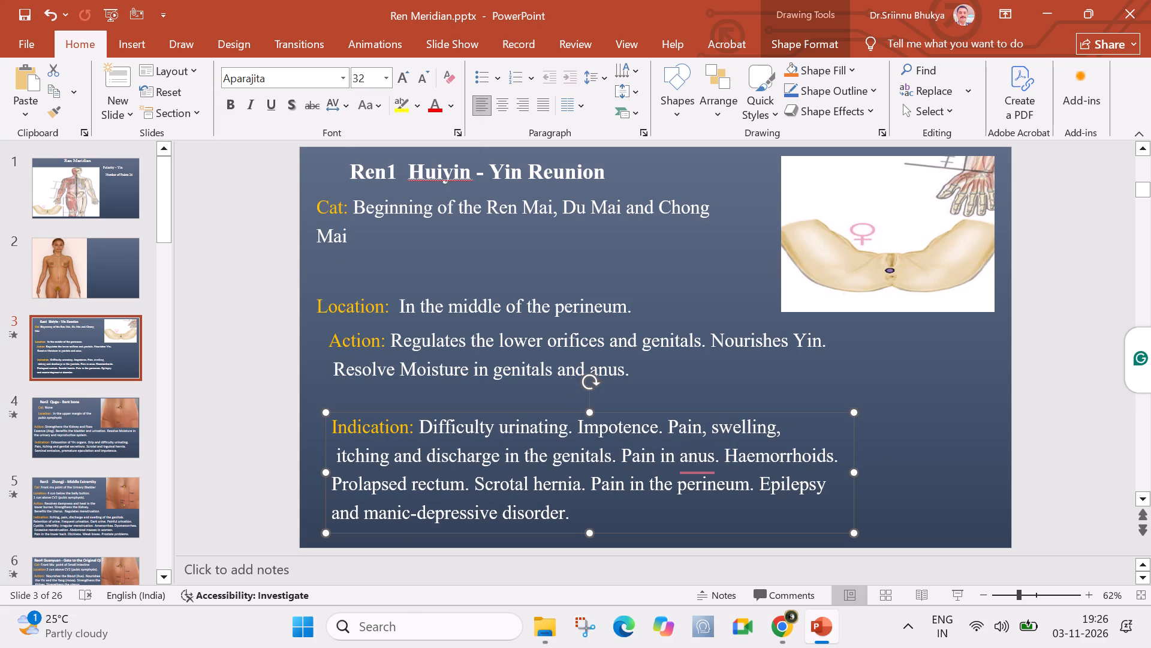
Insert the missing article in slide 3's Indication text so that it reads "Pain in the anus".
click(559, 360)
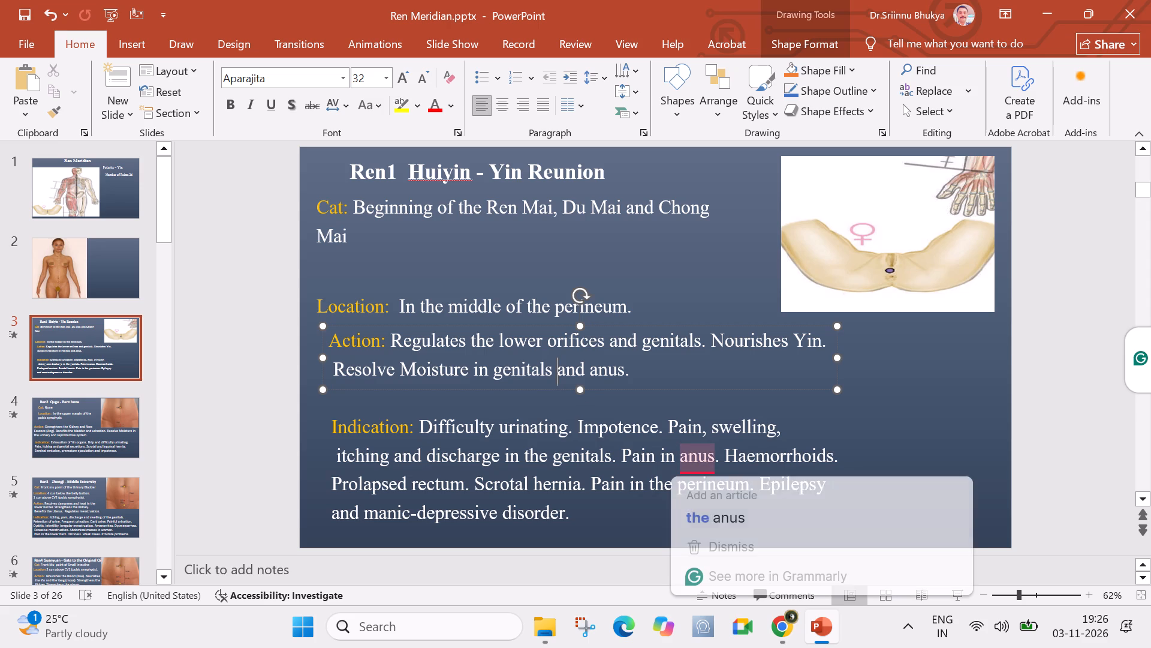
click(715, 517)
text(the)
key(space)
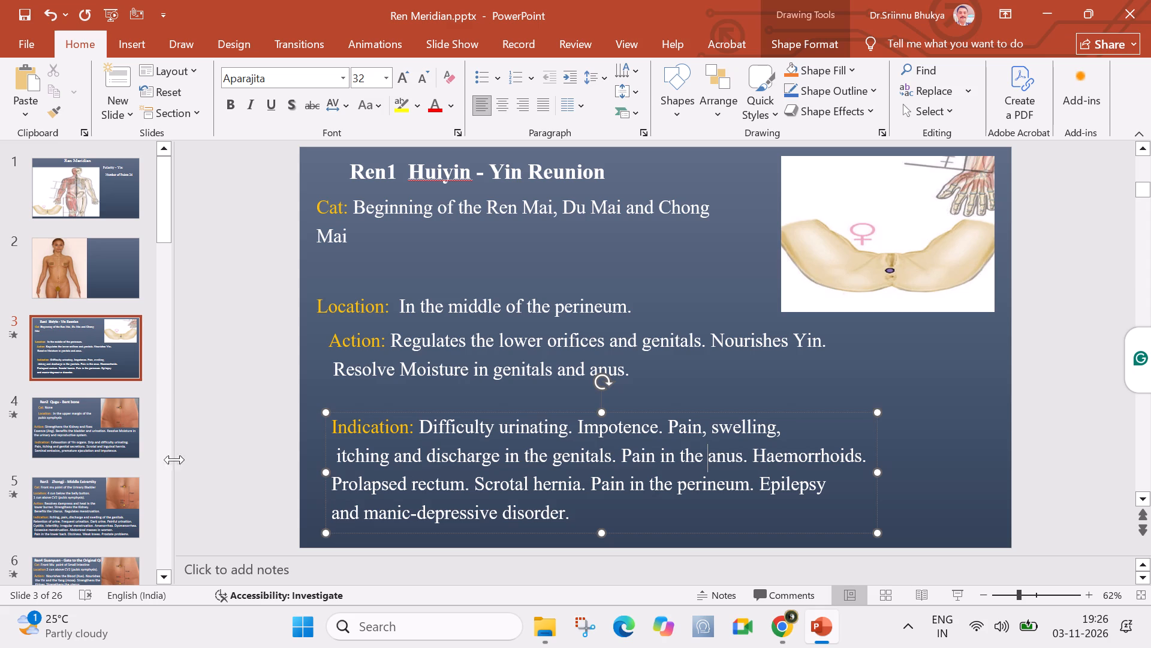
Change the font of all text boxes on slide 4, Ren2 Qugu - Bent bone, to Aparajita.
click(107, 434)
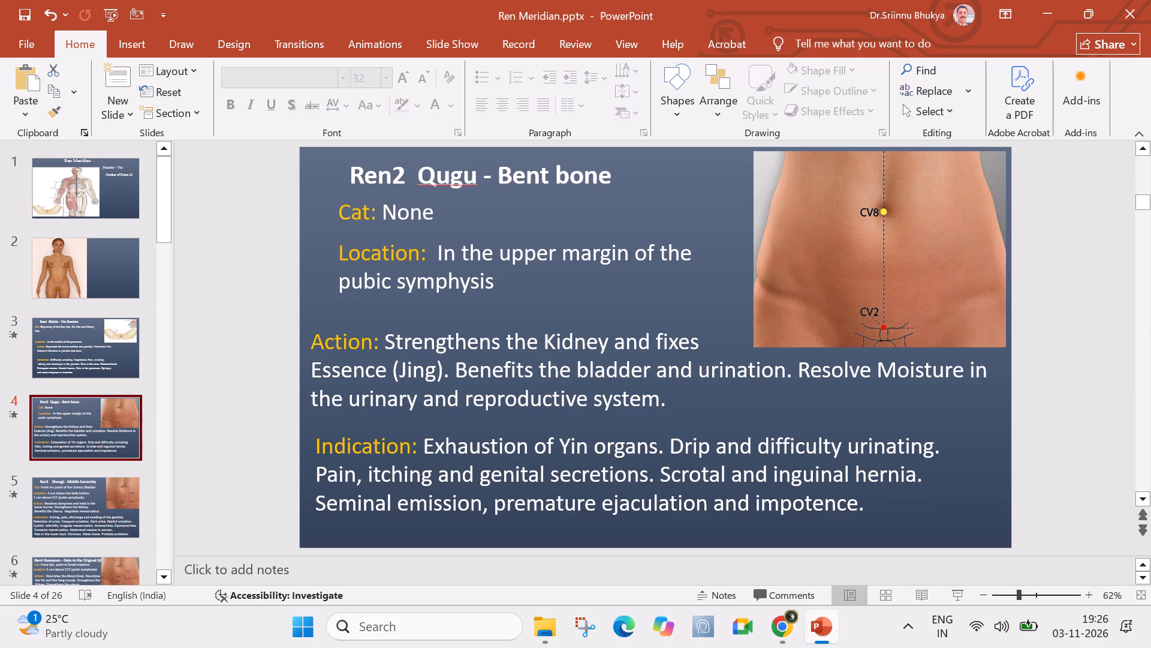
click(305, 150)
drag(305, 150, 1035, 538)
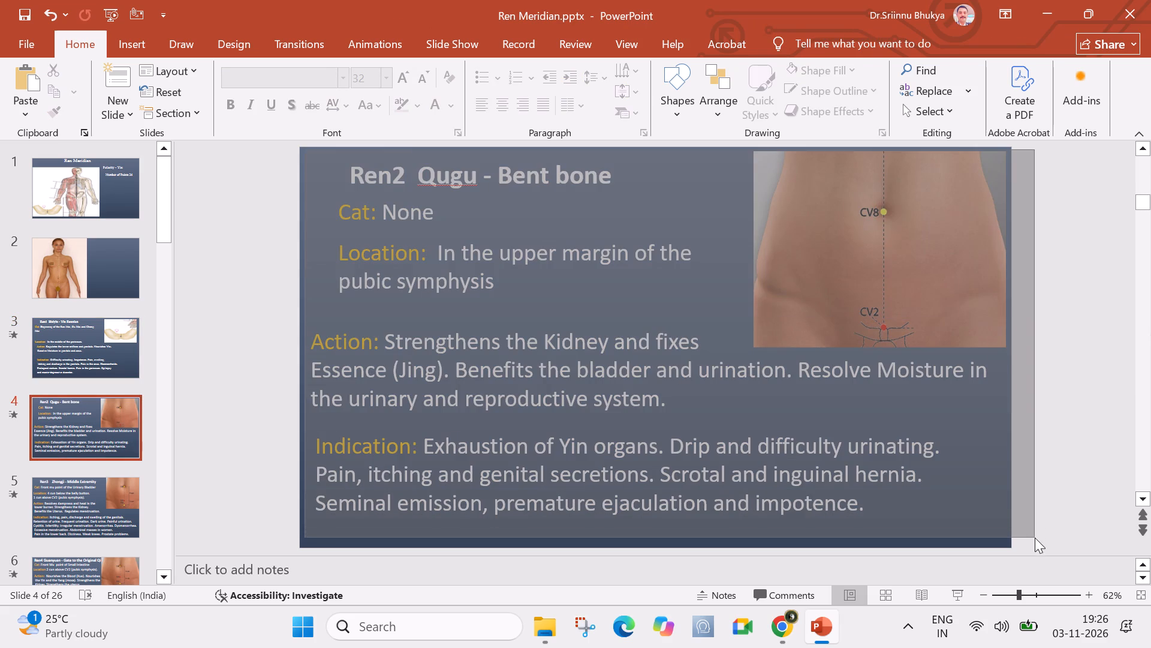
drag(1035, 538, 1013, 544)
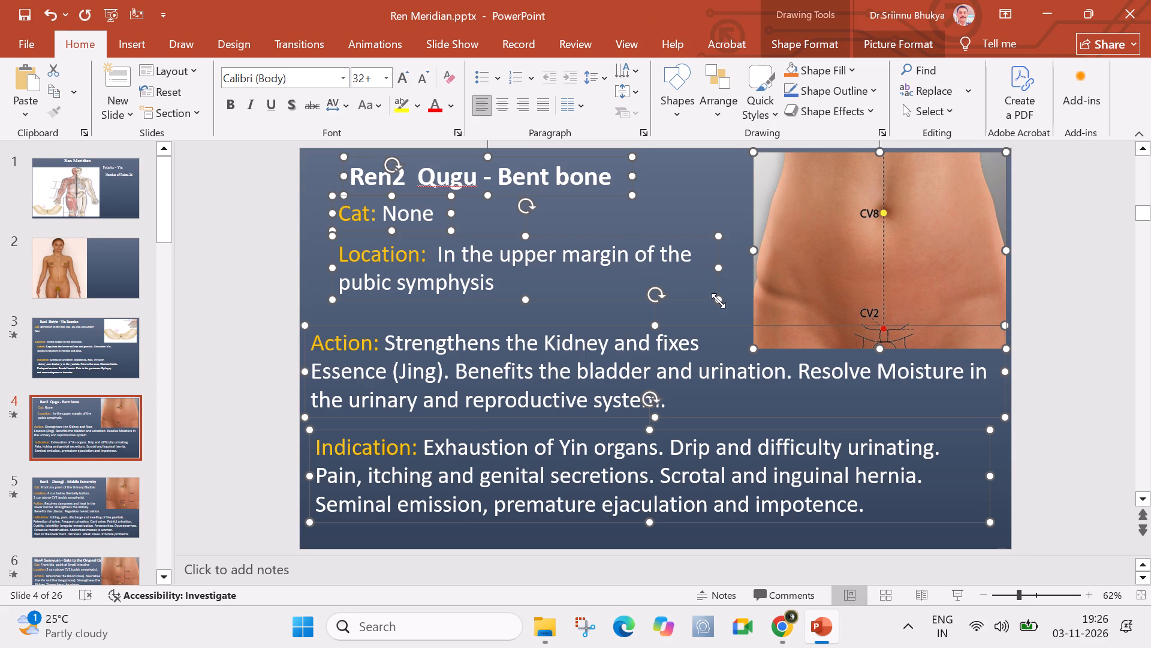
click(342, 82)
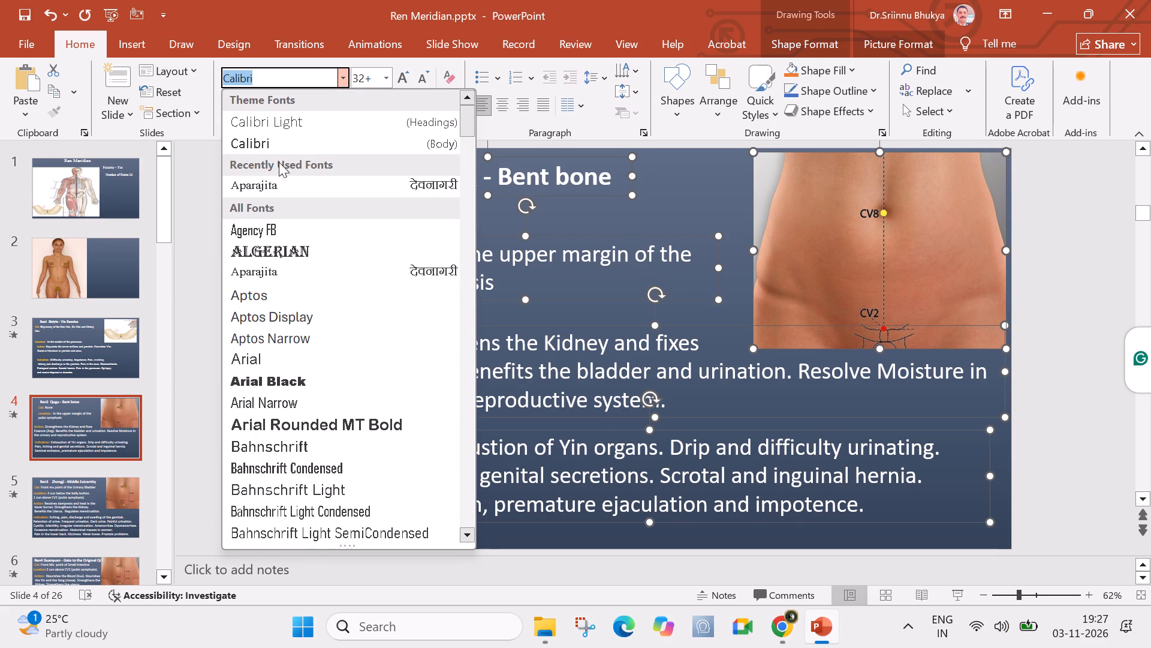
click(269, 185)
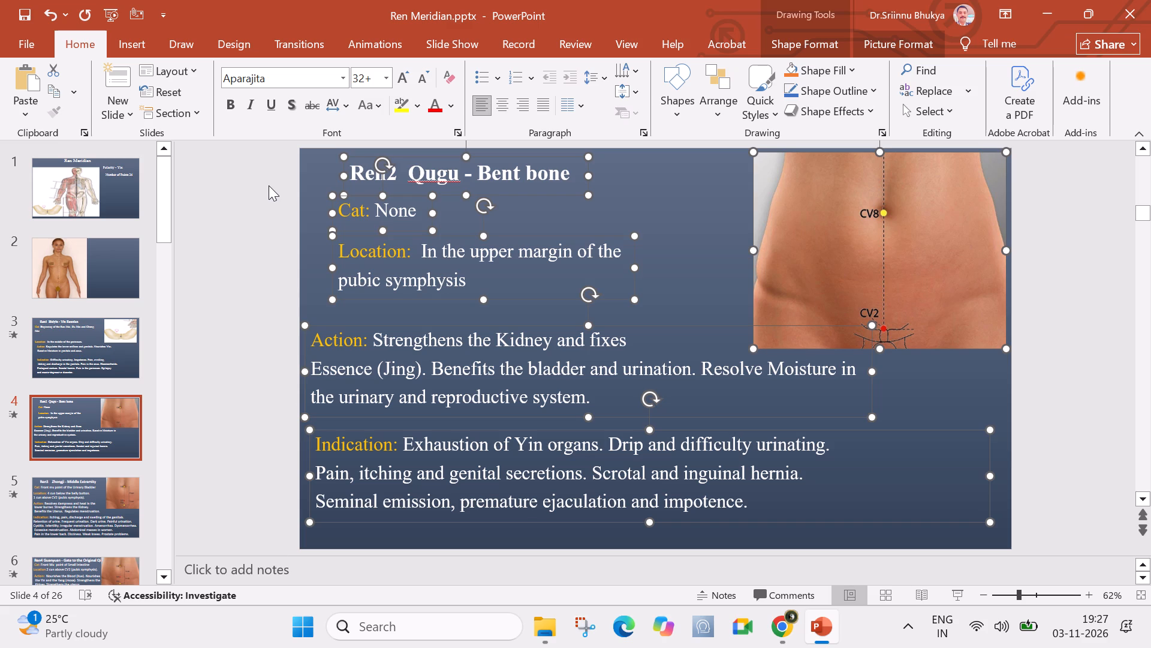
Change the font of the title and Cat text boxes on slide 5, Ren3 Zhongji - Middle Extremity, to Aparajita.
click(101, 482)
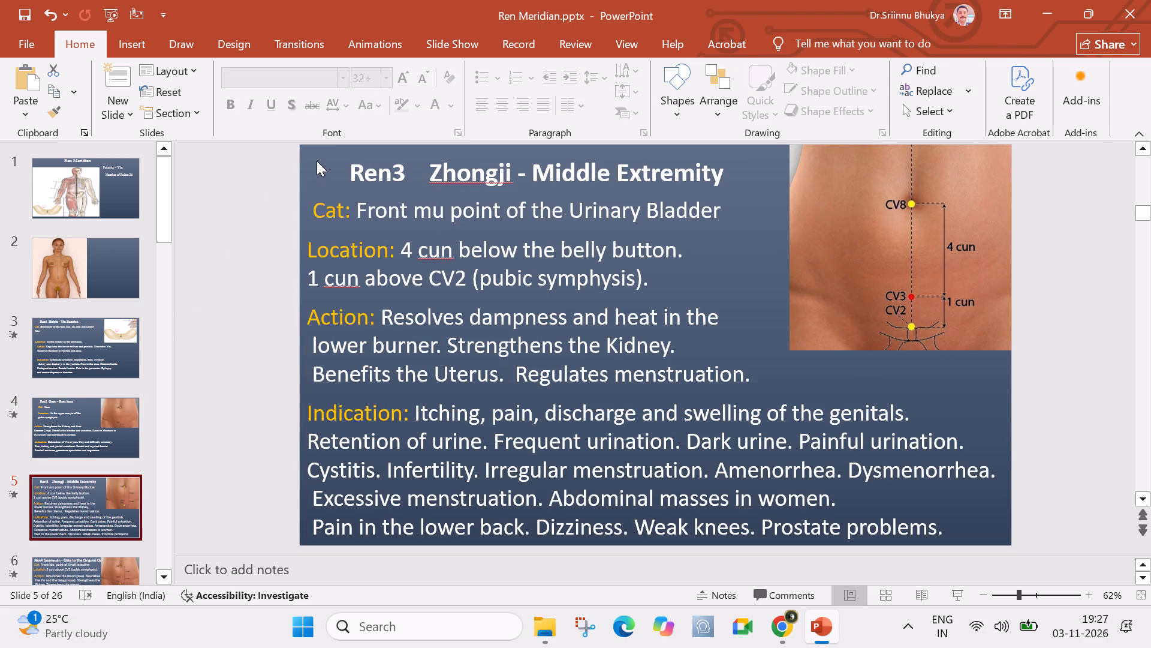
click(306, 154)
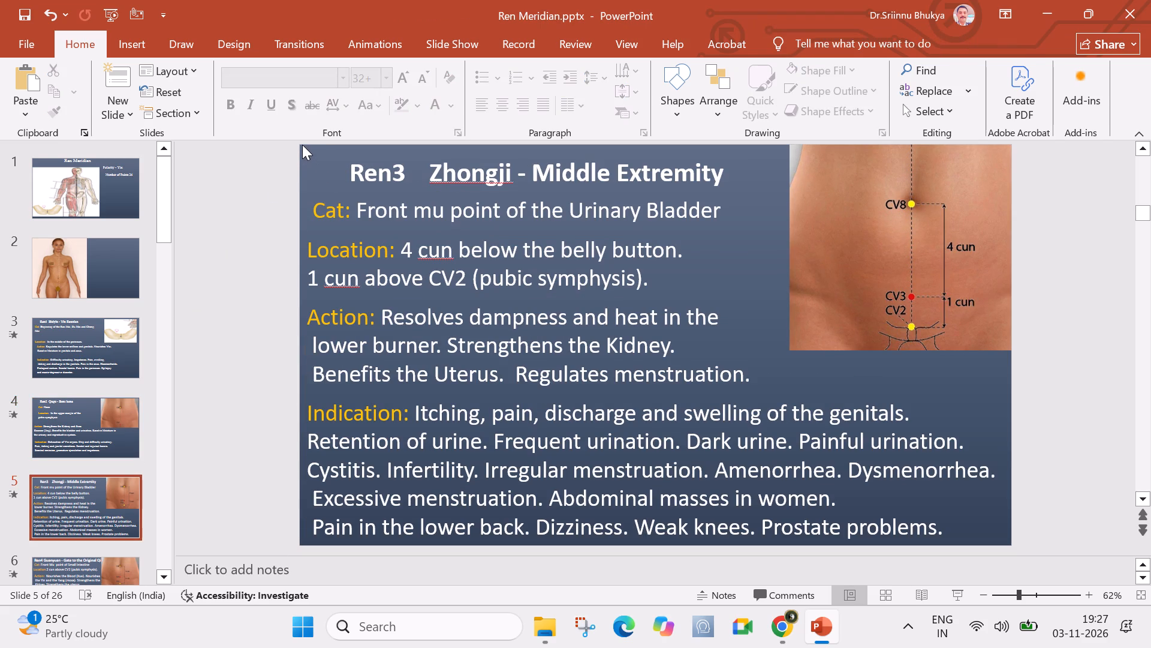
click(302, 145)
drag(302, 145, 885, 387)
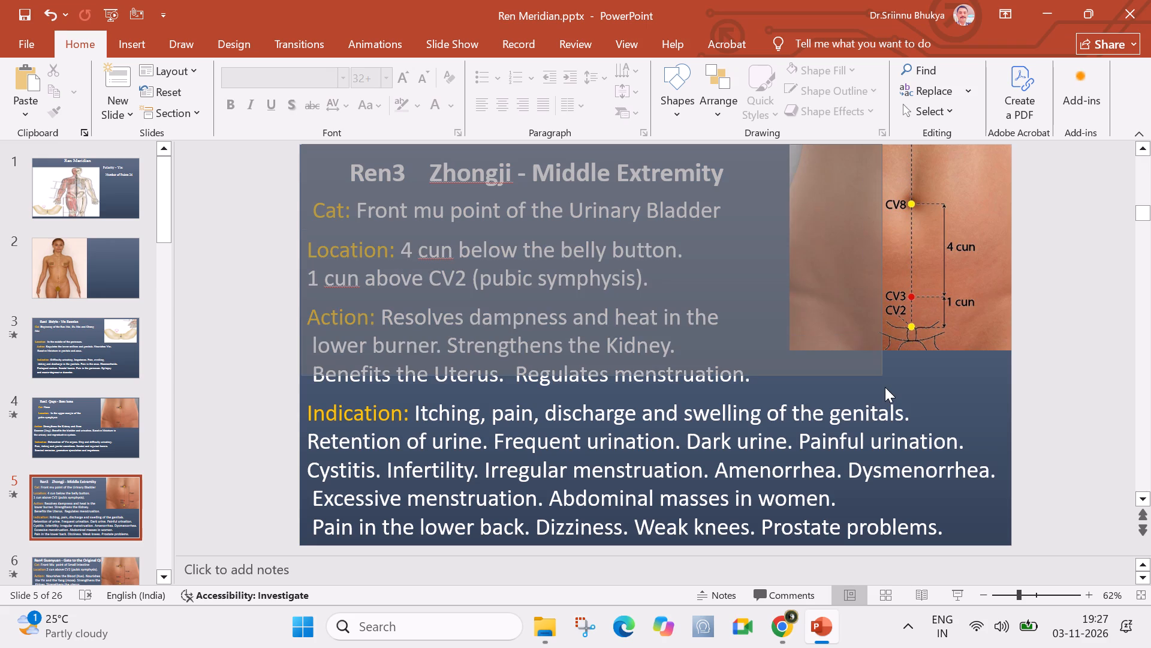
drag(885, 387, 1011, 548)
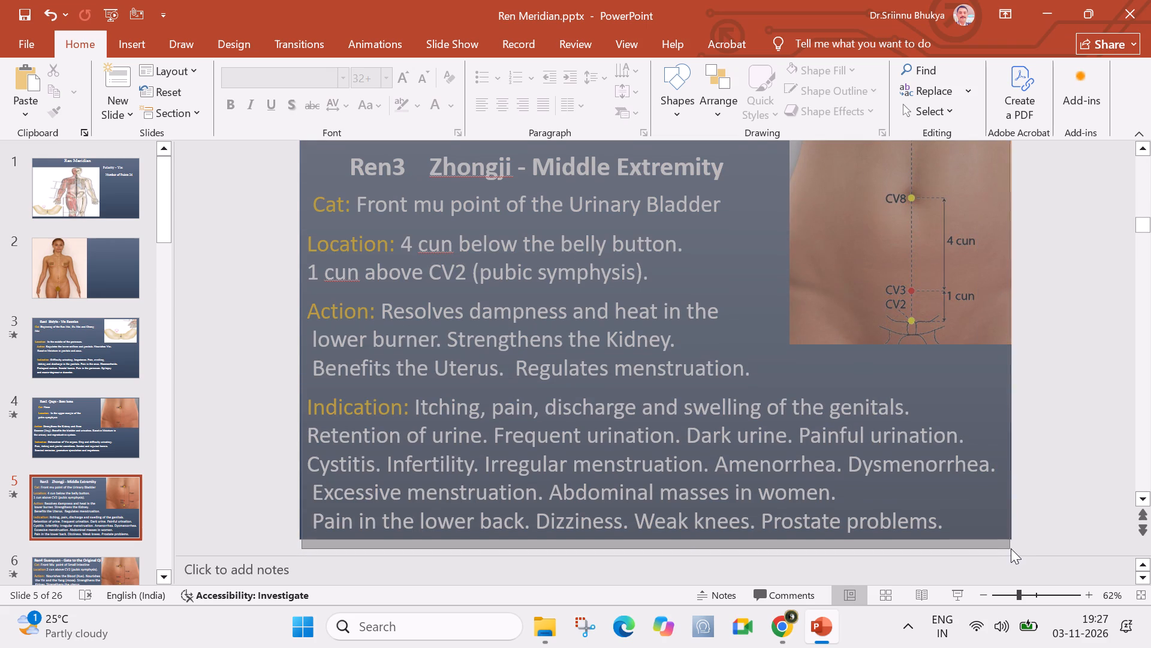
drag(1011, 548, 1013, 542)
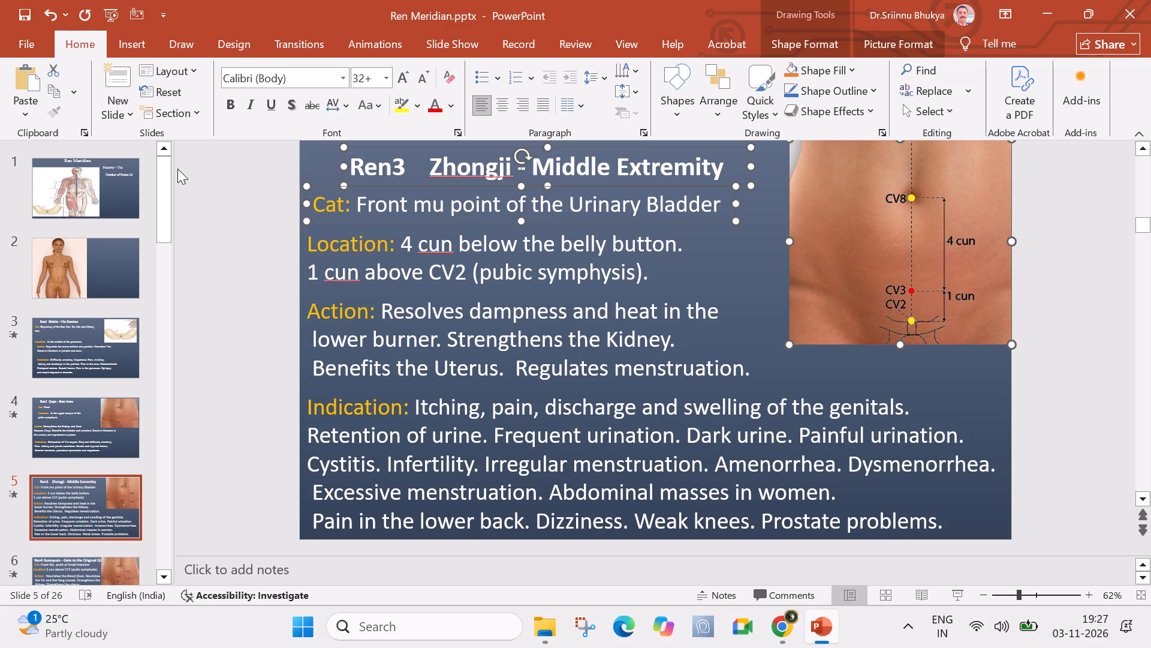
click(343, 80)
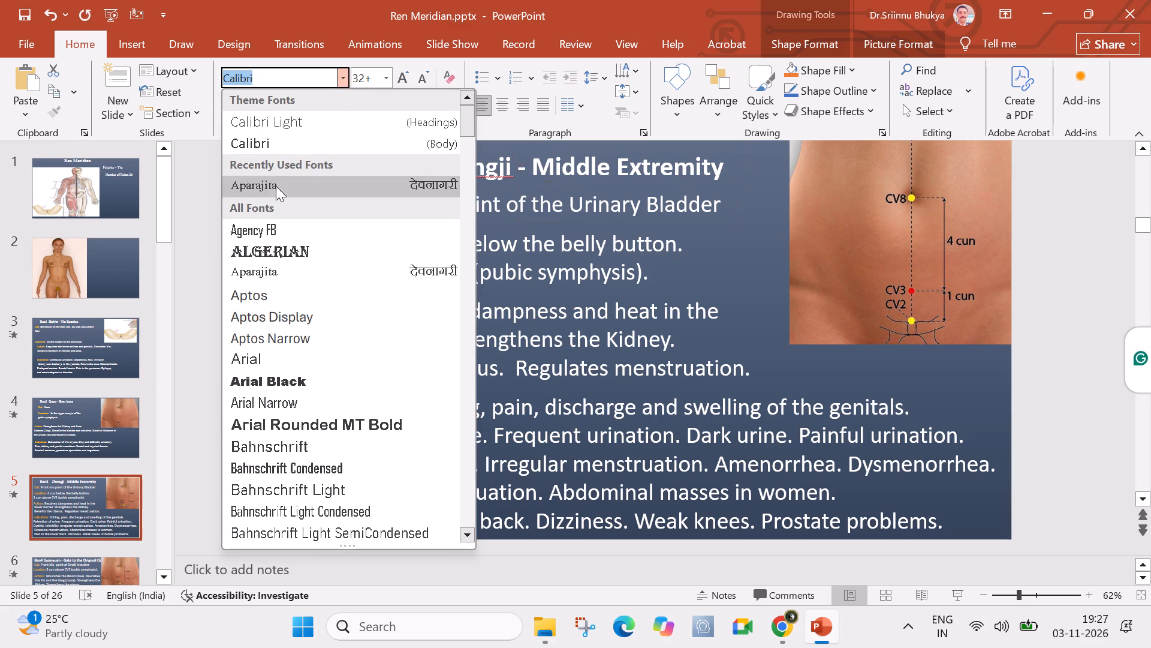
click(275, 187)
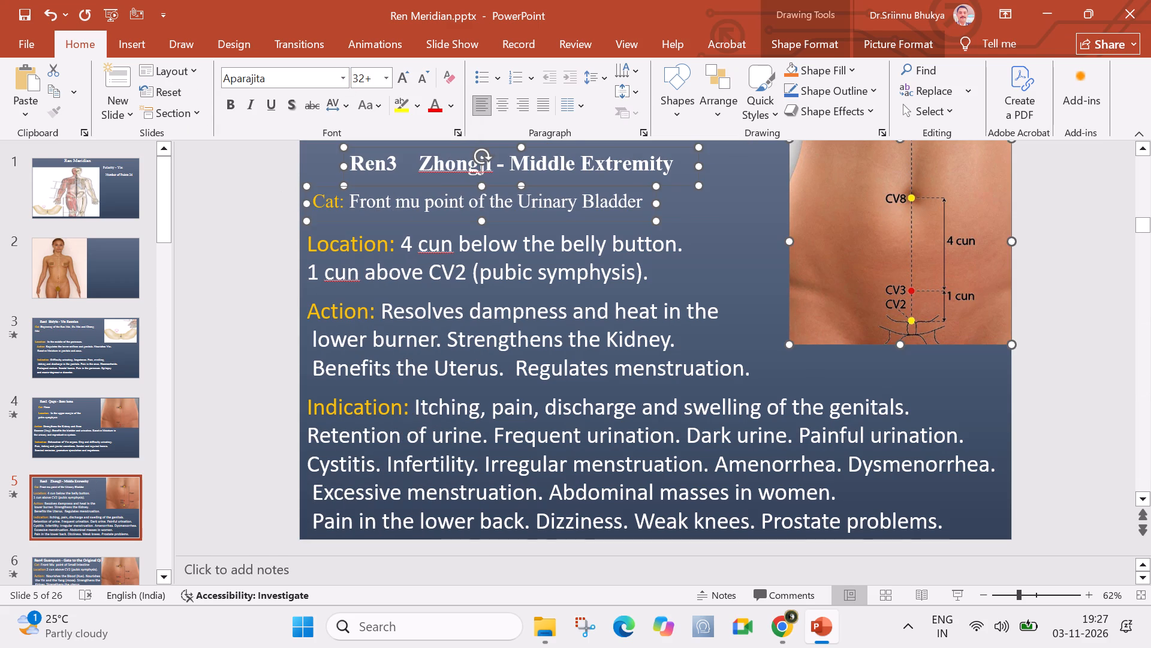
Change the font of the Location, Action and Indication text boxes on slide 5 to Aparajita.
click(308, 237)
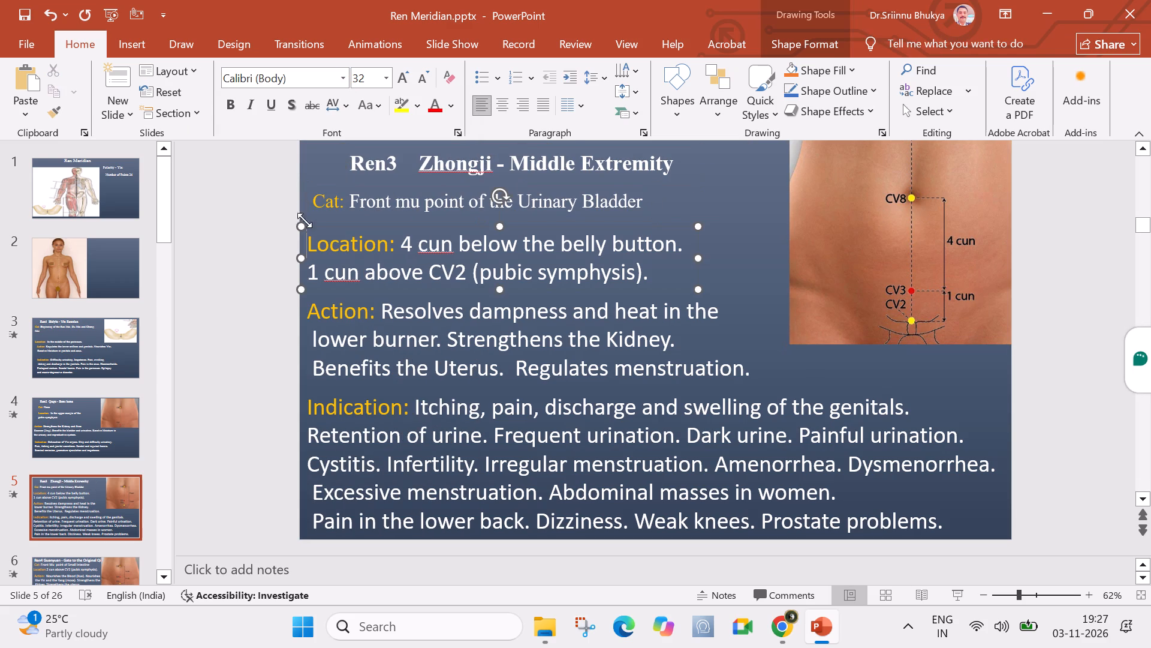
click(305, 216)
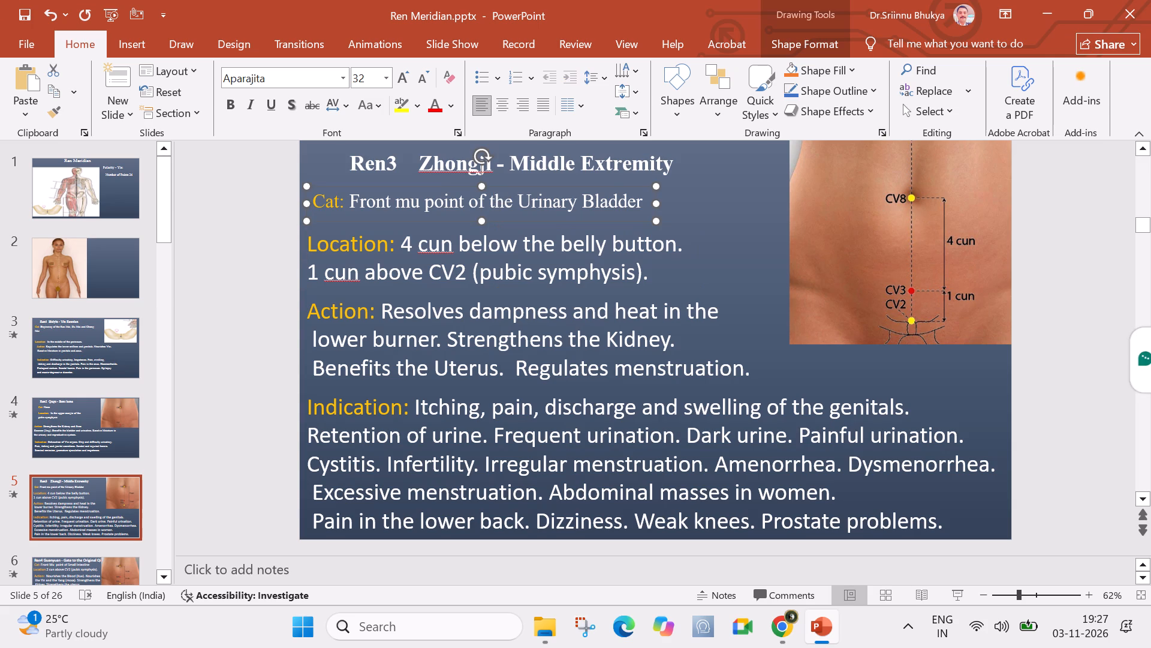
click(317, 255)
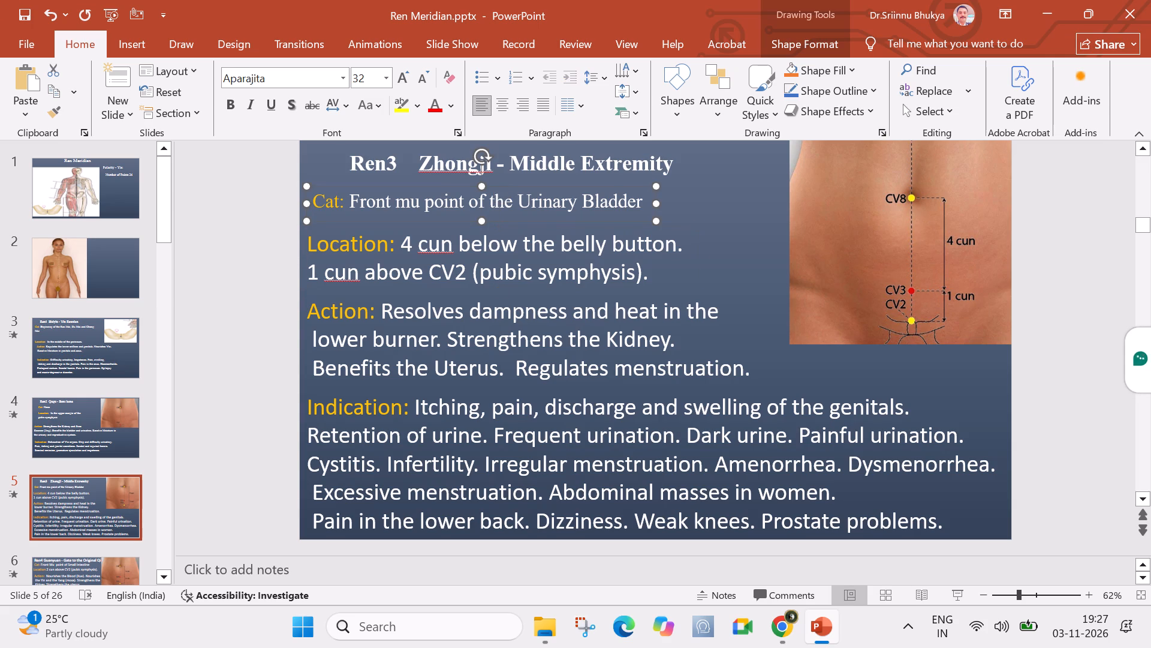
click(319, 287)
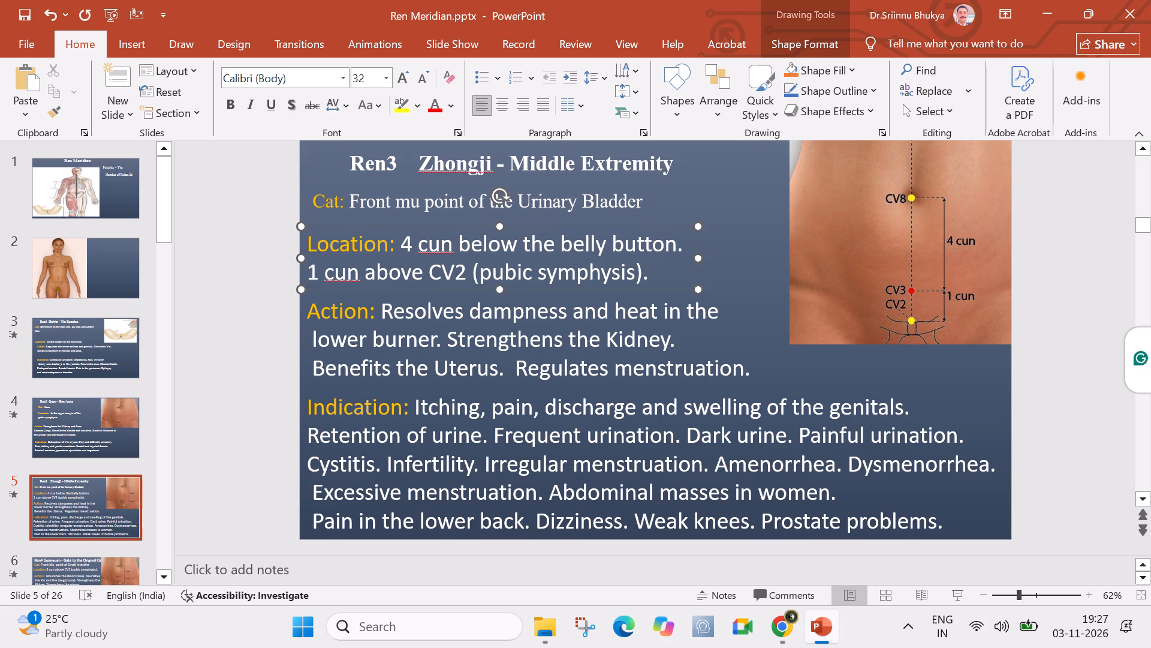
click(339, 80)
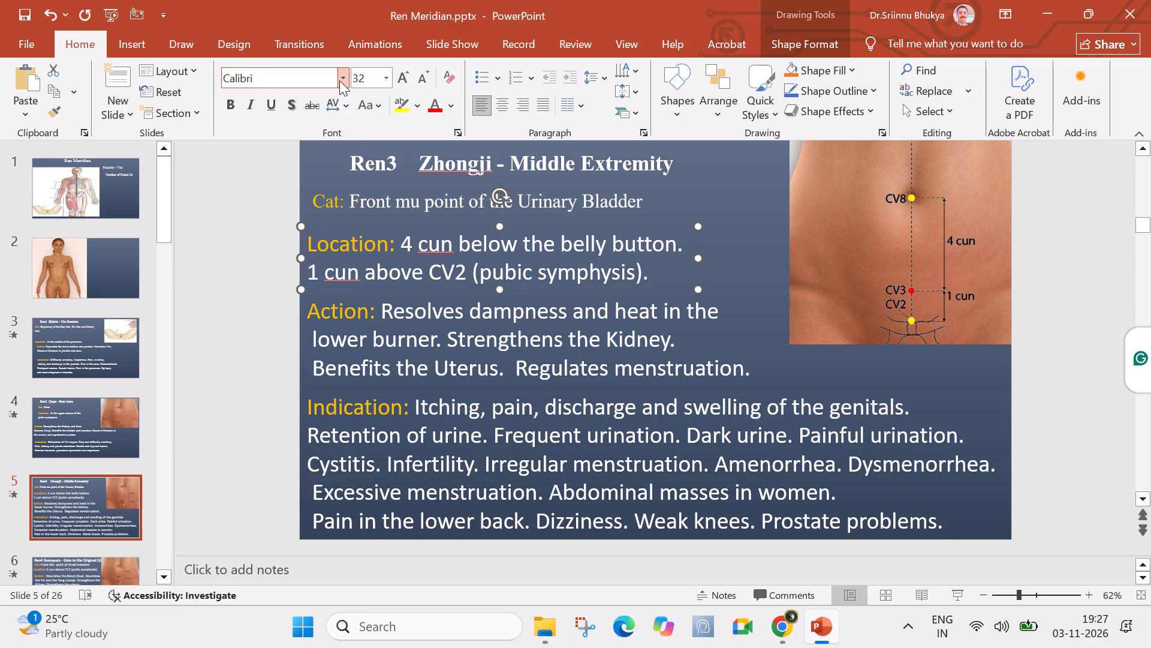
click(290, 191)
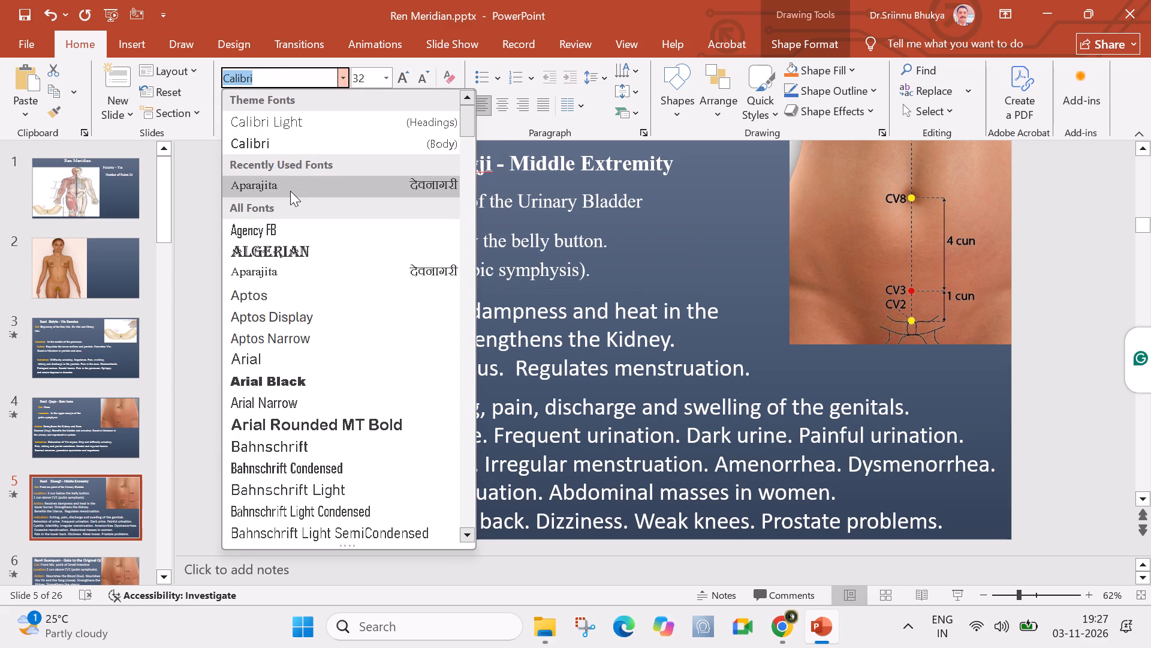
click(329, 326)
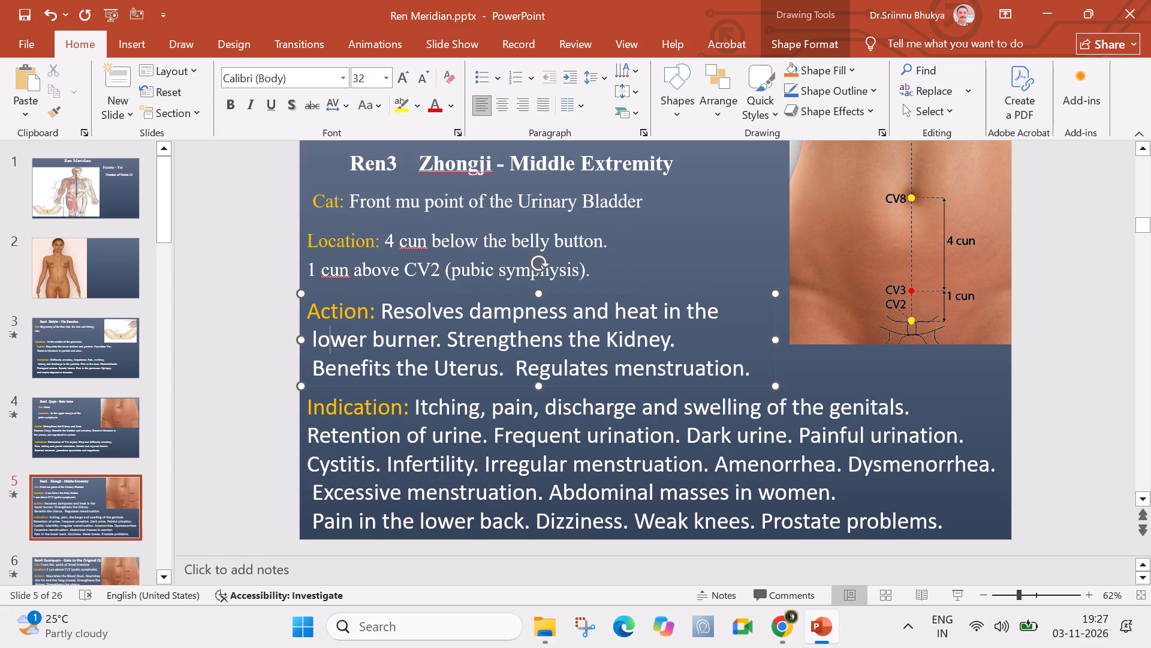
click(317, 290)
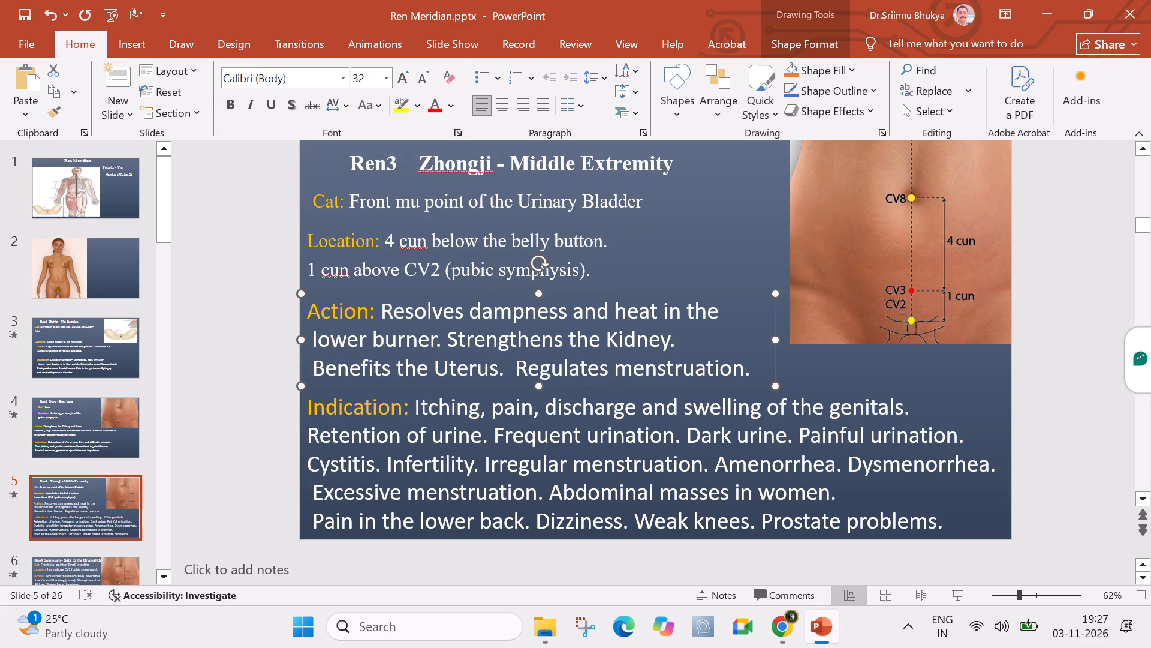
click(345, 80)
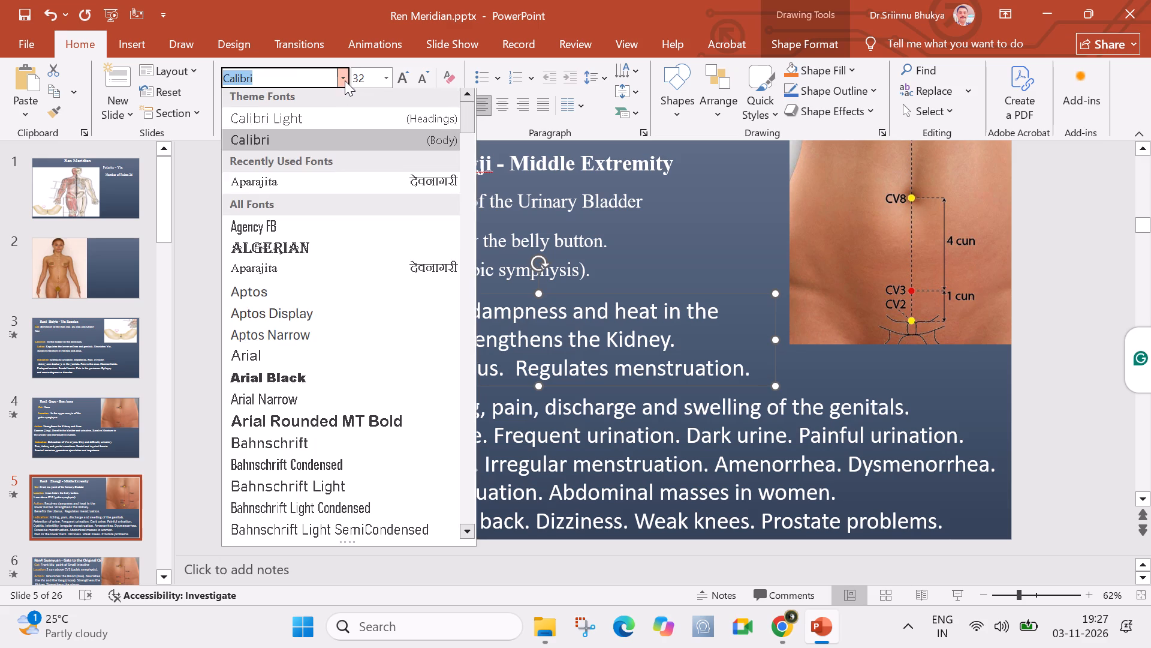
click(278, 184)
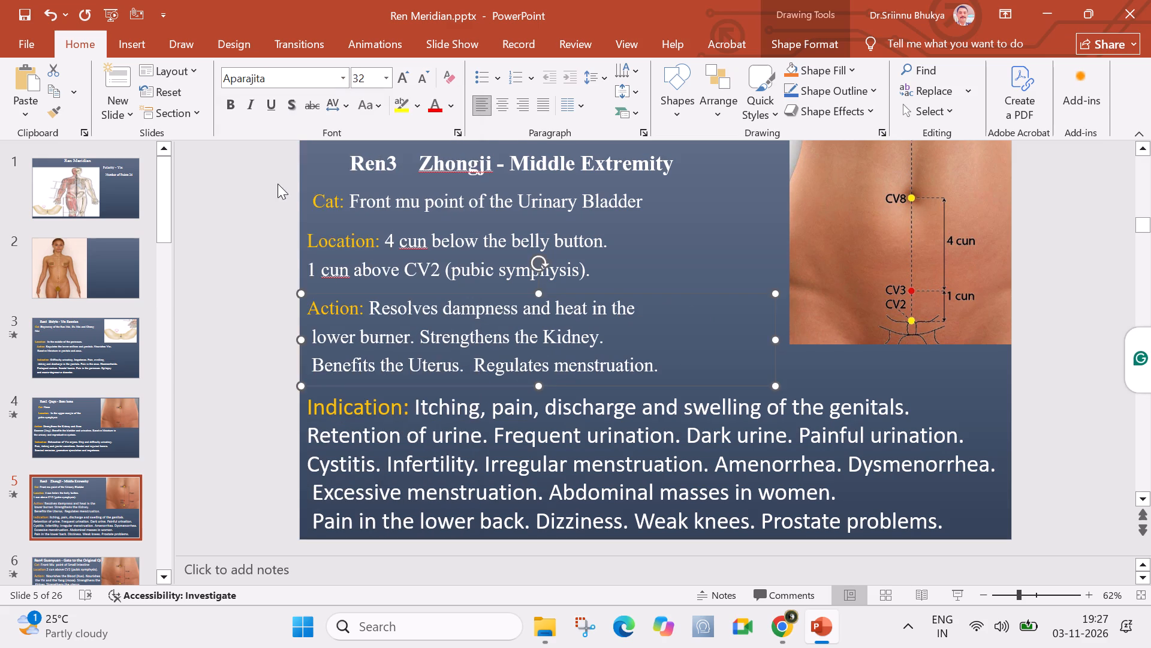
click(320, 415)
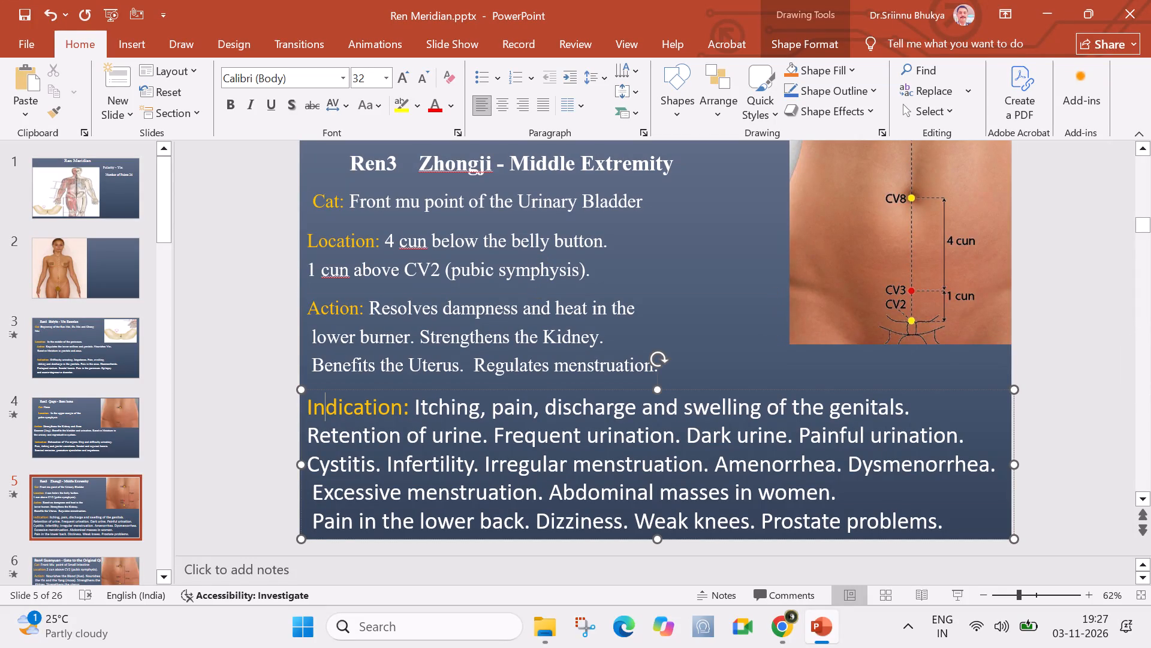
click(313, 388)
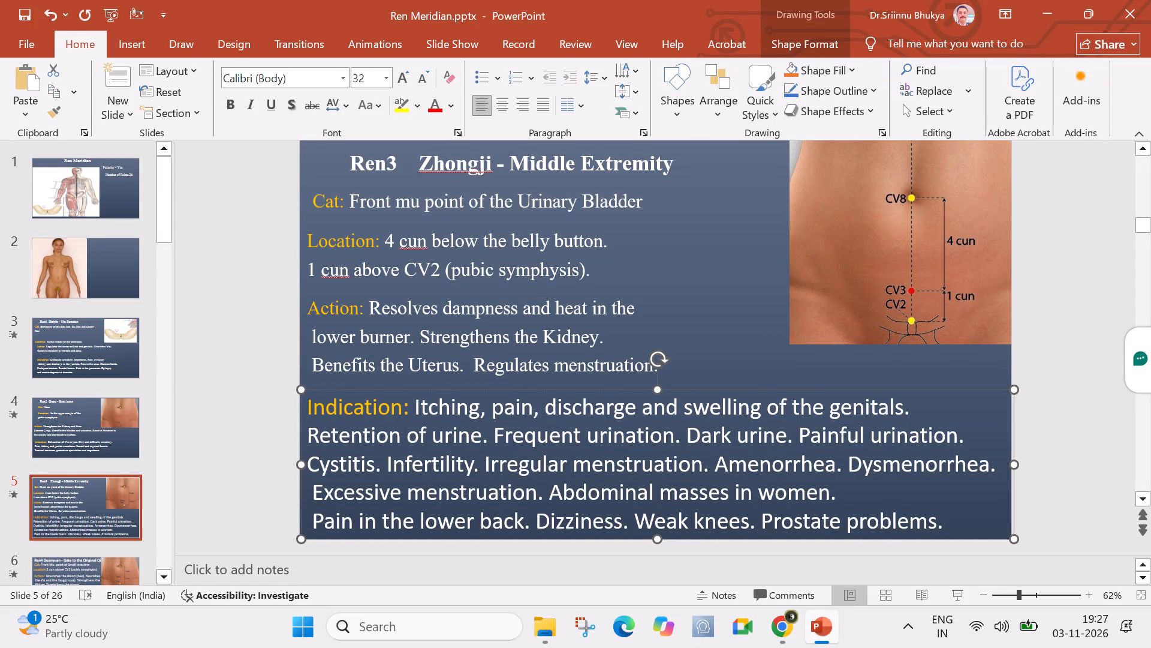
click(342, 79)
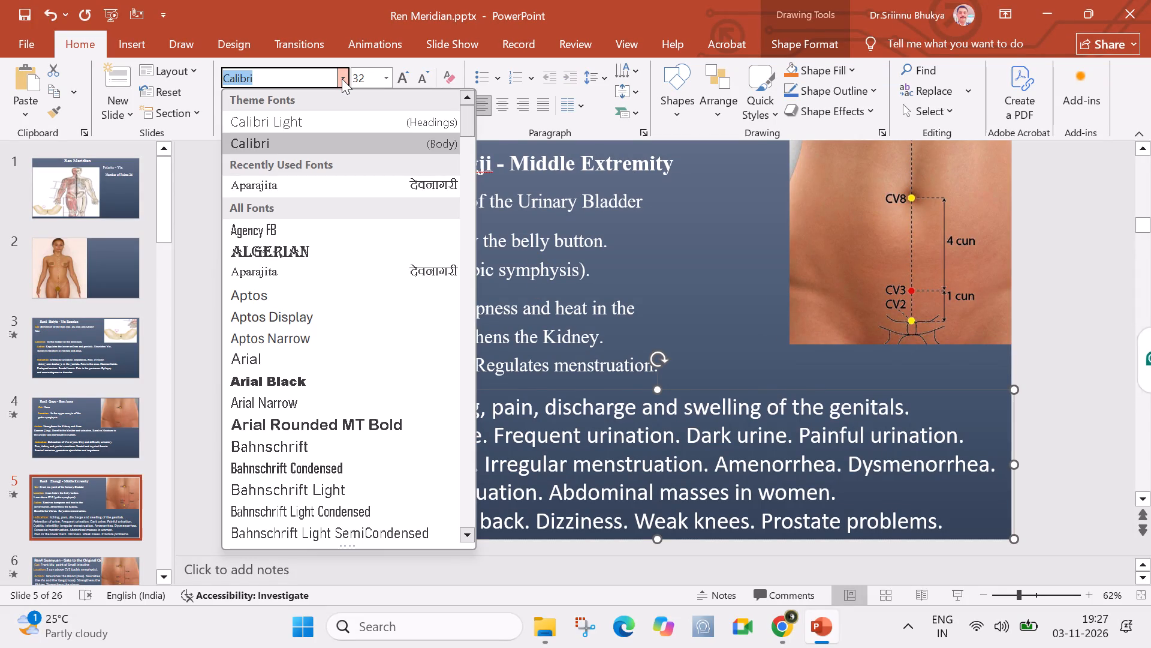
click(290, 185)
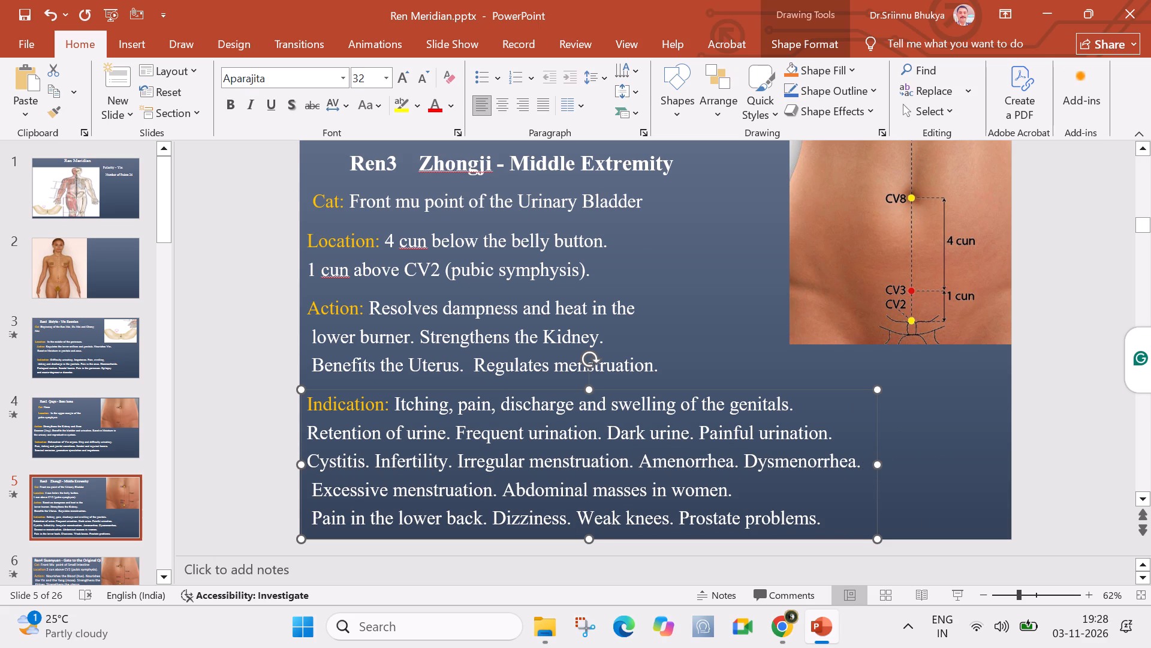
Shift the Indication text box on slide 5 slightly to the right.
drag(876, 451, 893, 444)
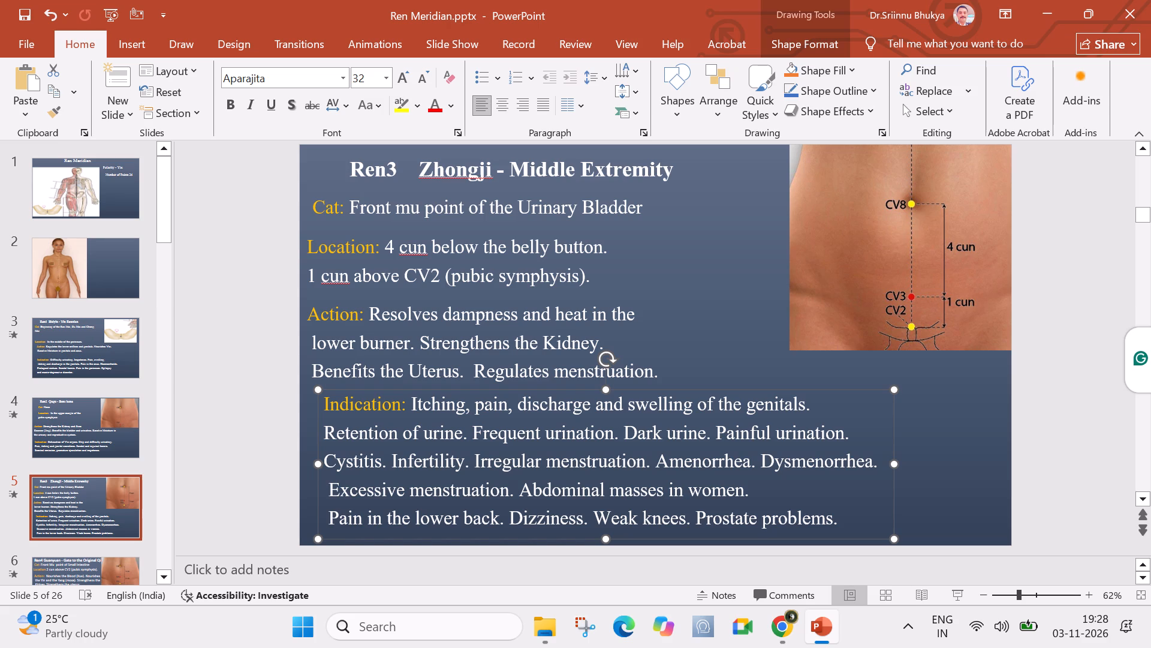
Delete "Abdominal masses in women." from slide 5's Indication text and start "Prostate problems." on a new line.
drag(523, 493, 756, 502)
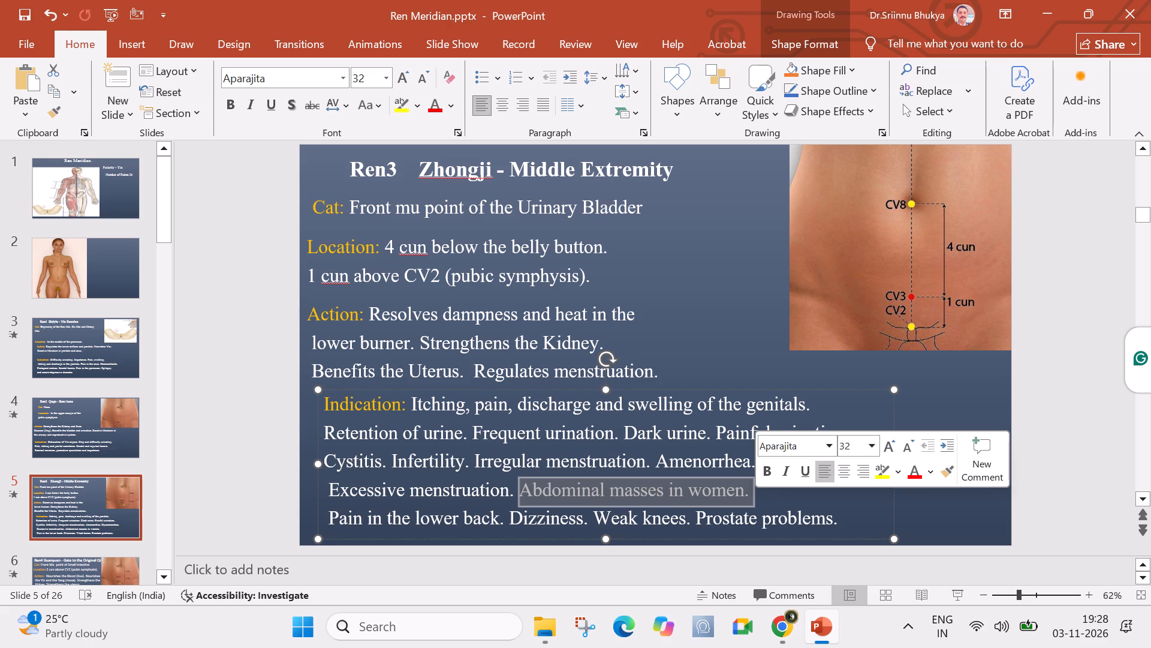
key(Delete)
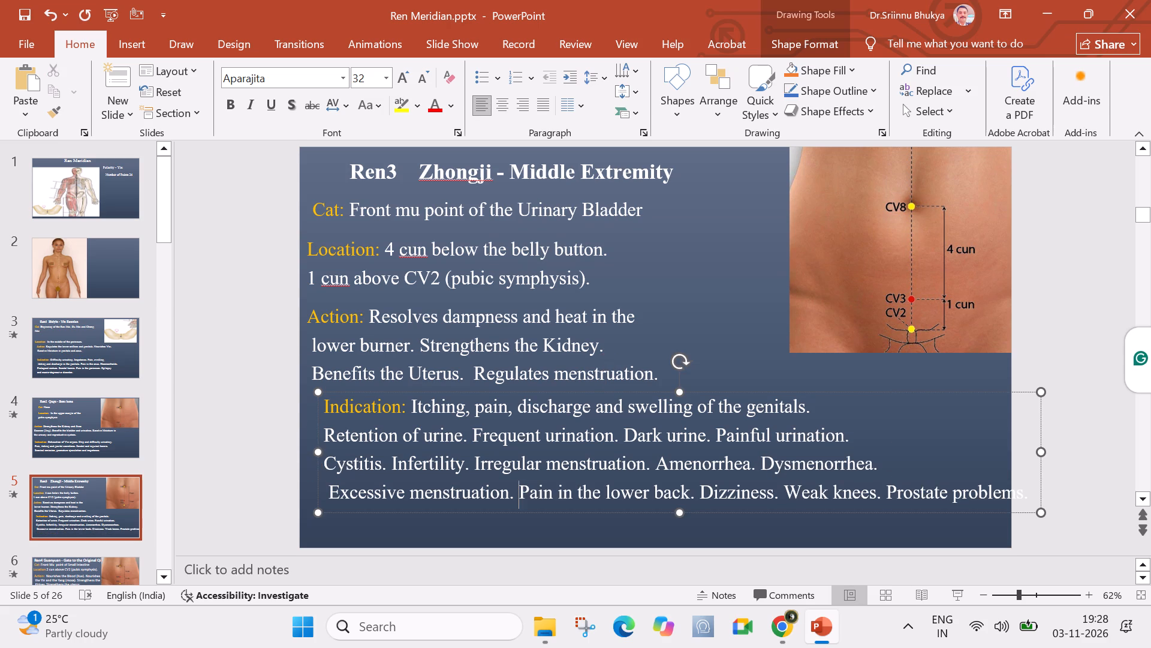
click(884, 493)
key(Return)
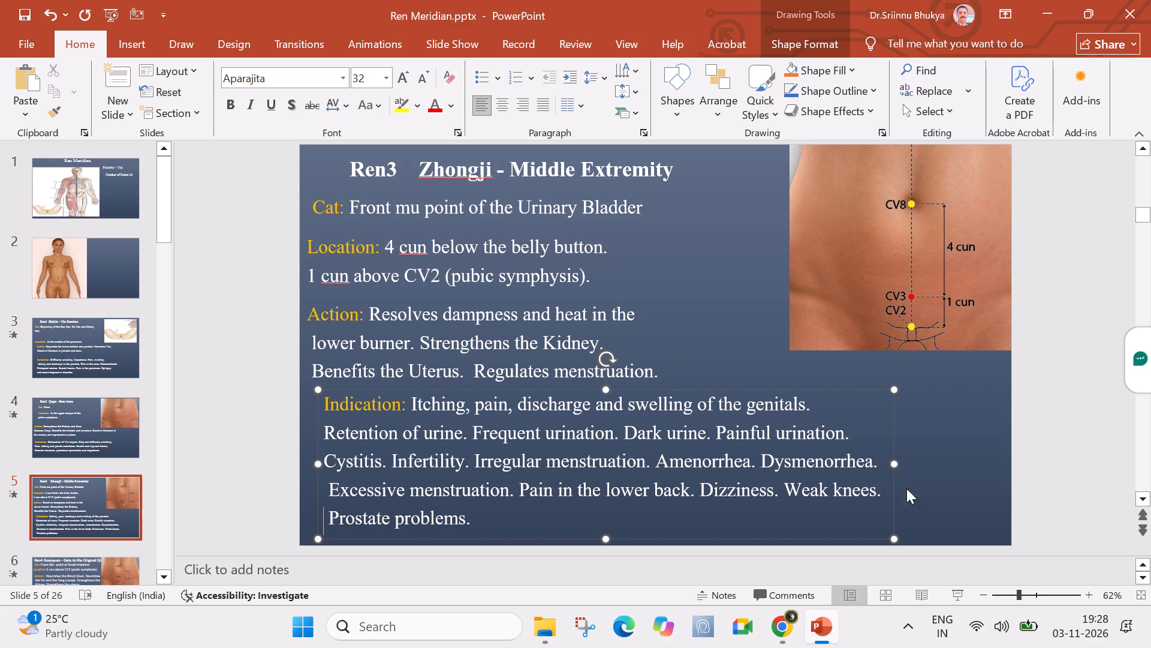
click(996, 478)
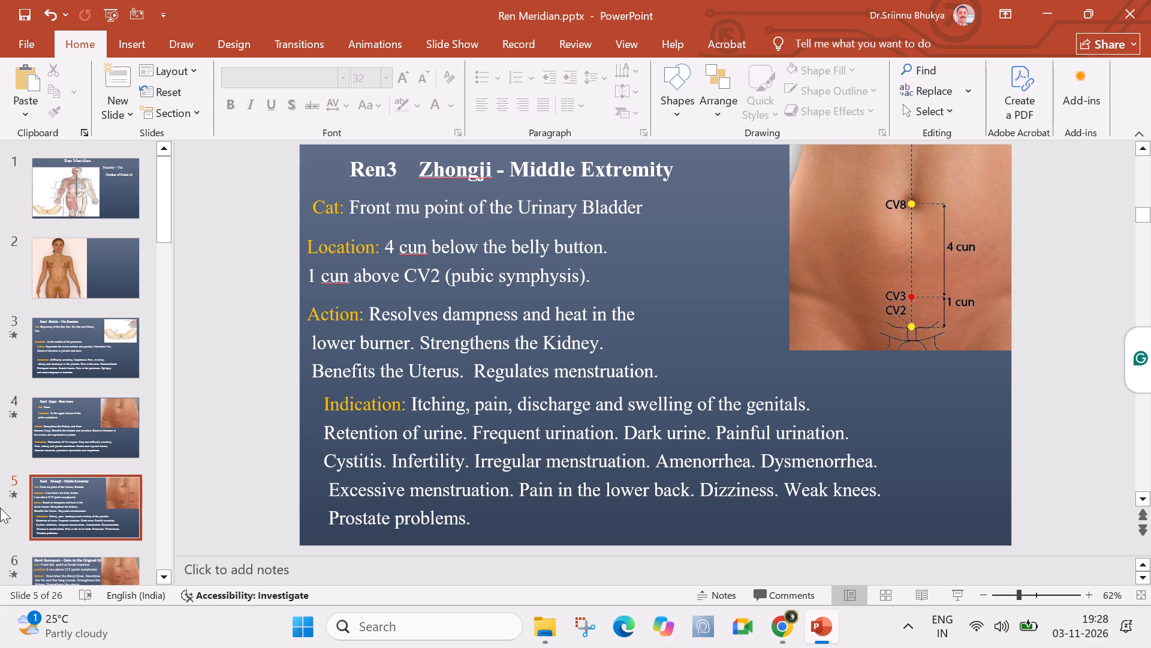
Change the font of all text boxes on slide 6, Ren4 Guanyuan - Gate to the Original Qi, to Aparajita.
click(90, 565)
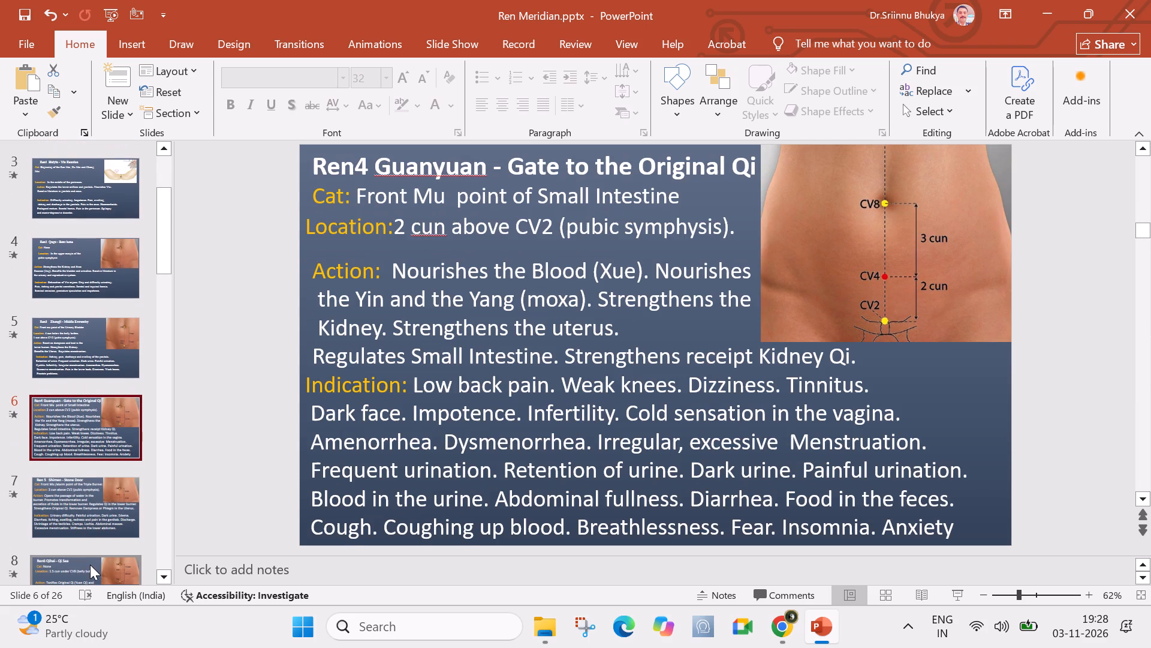
click(302, 152)
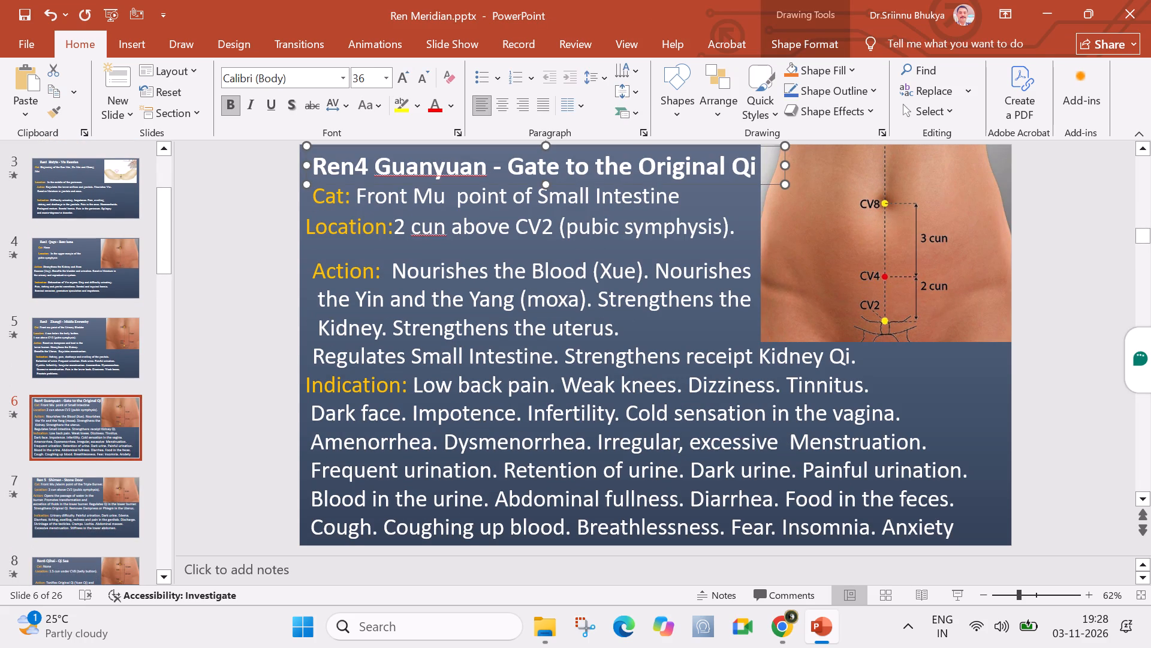
click(300, 196)
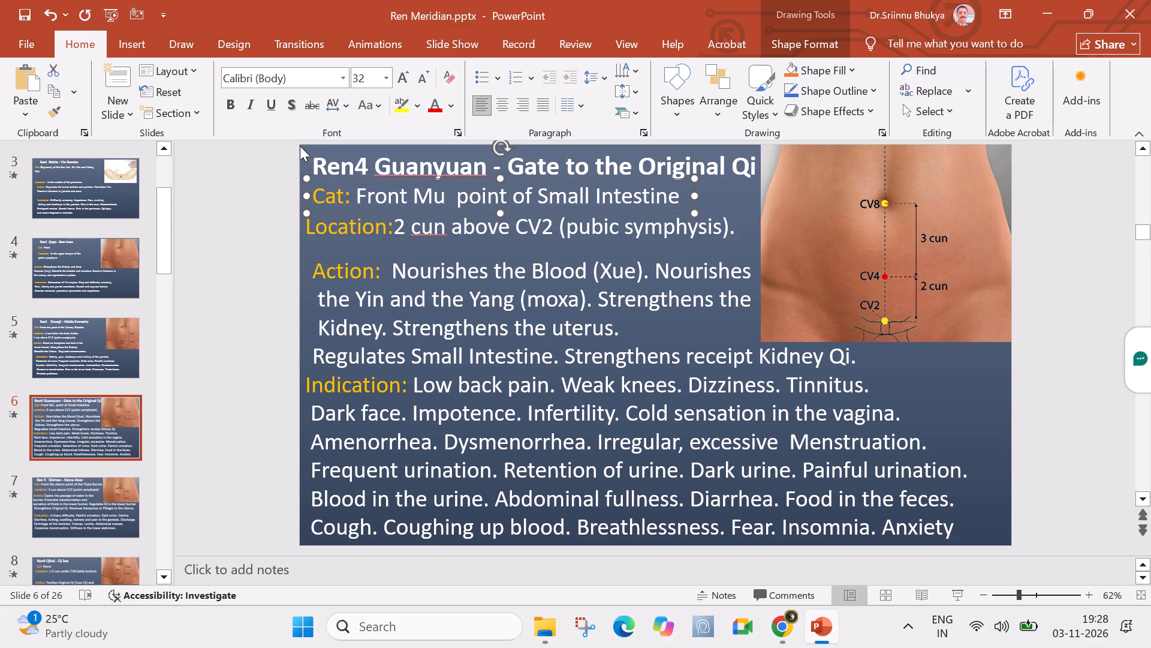
drag(300, 146, 1117, 564)
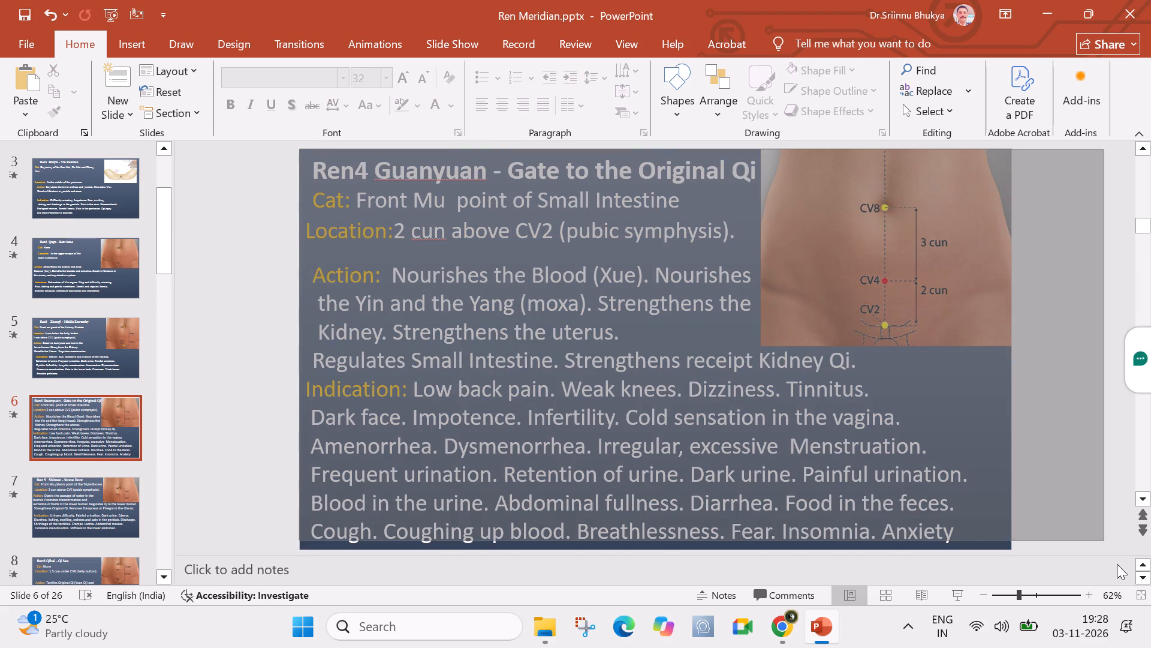
drag(1117, 564, 1077, 644)
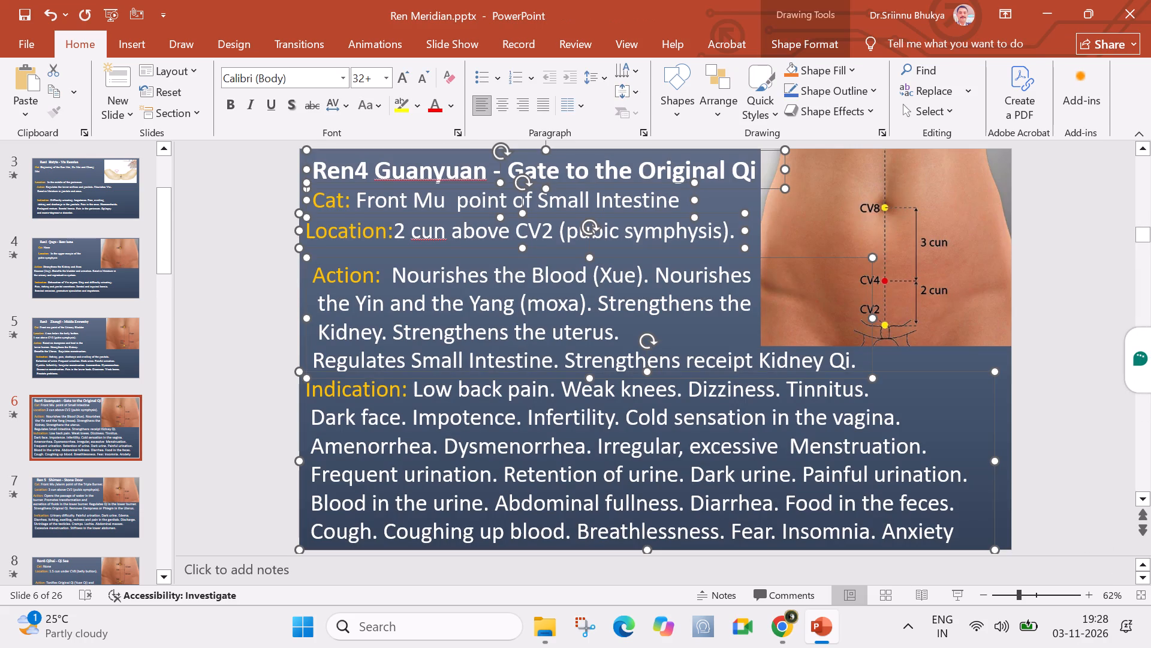
click(339, 76)
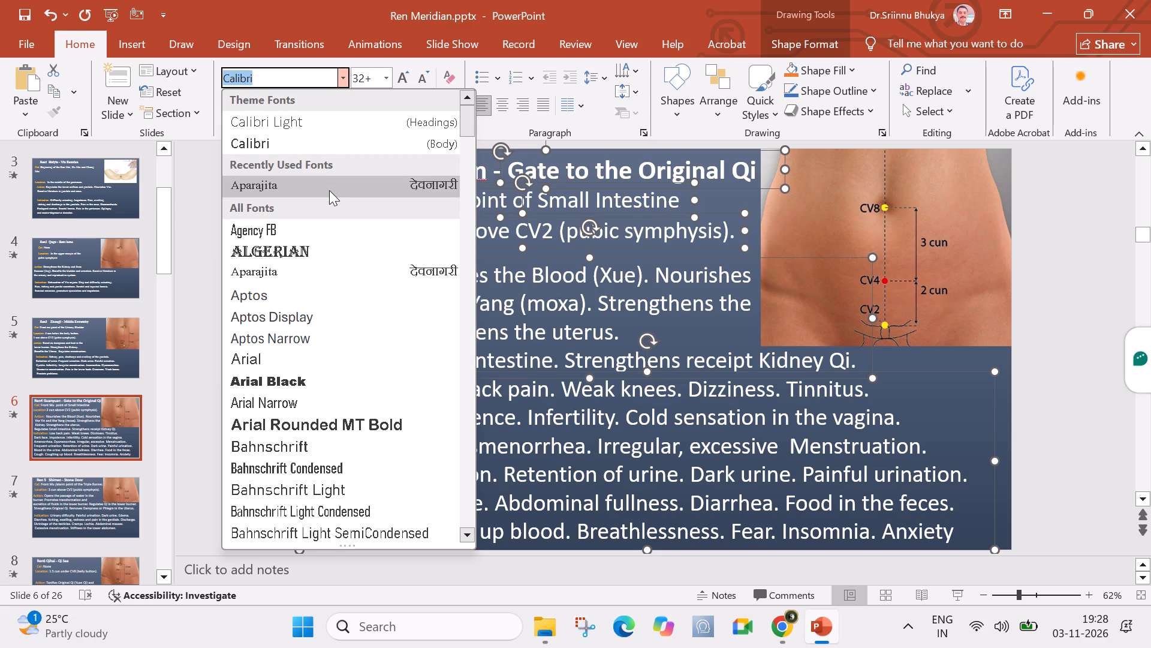
click(329, 190)
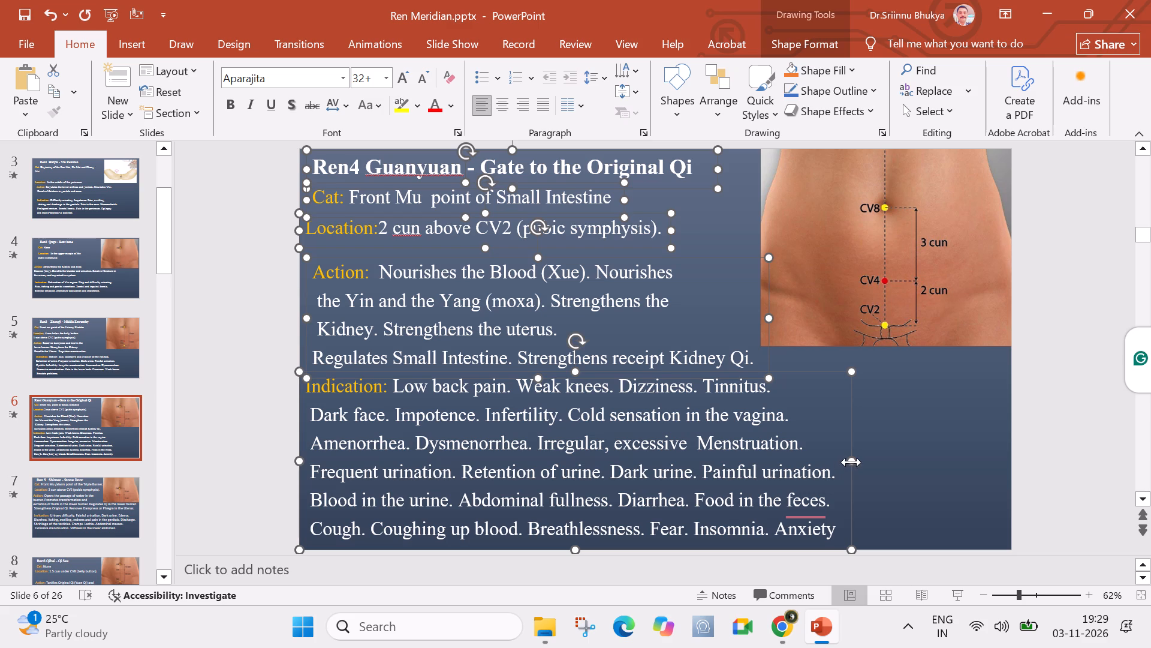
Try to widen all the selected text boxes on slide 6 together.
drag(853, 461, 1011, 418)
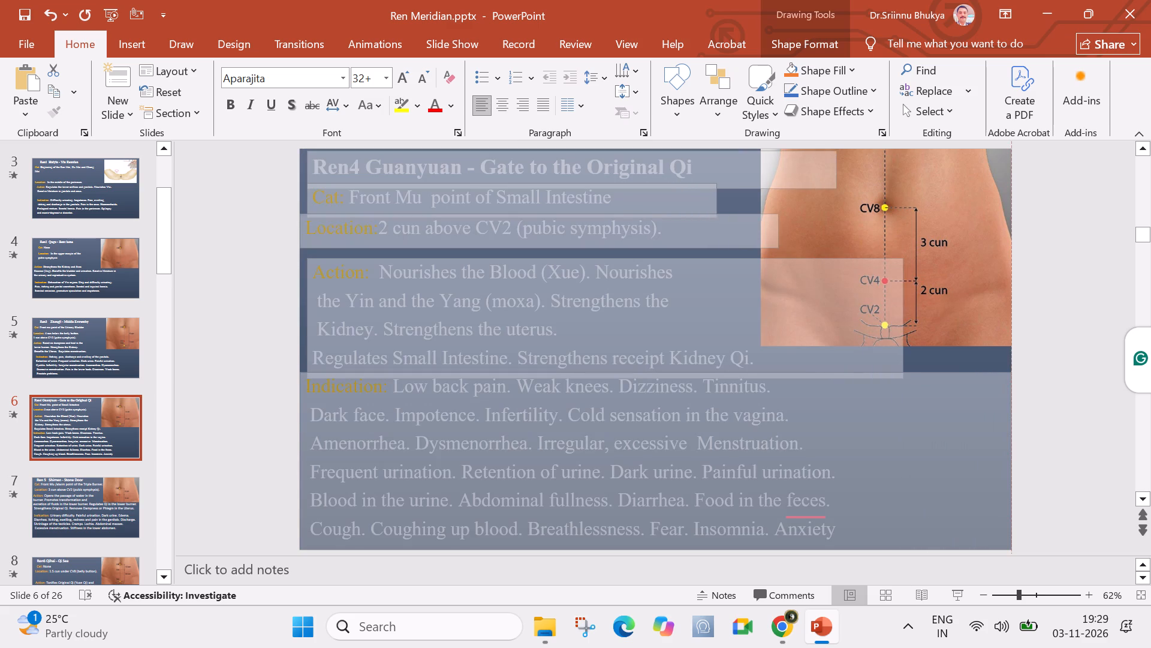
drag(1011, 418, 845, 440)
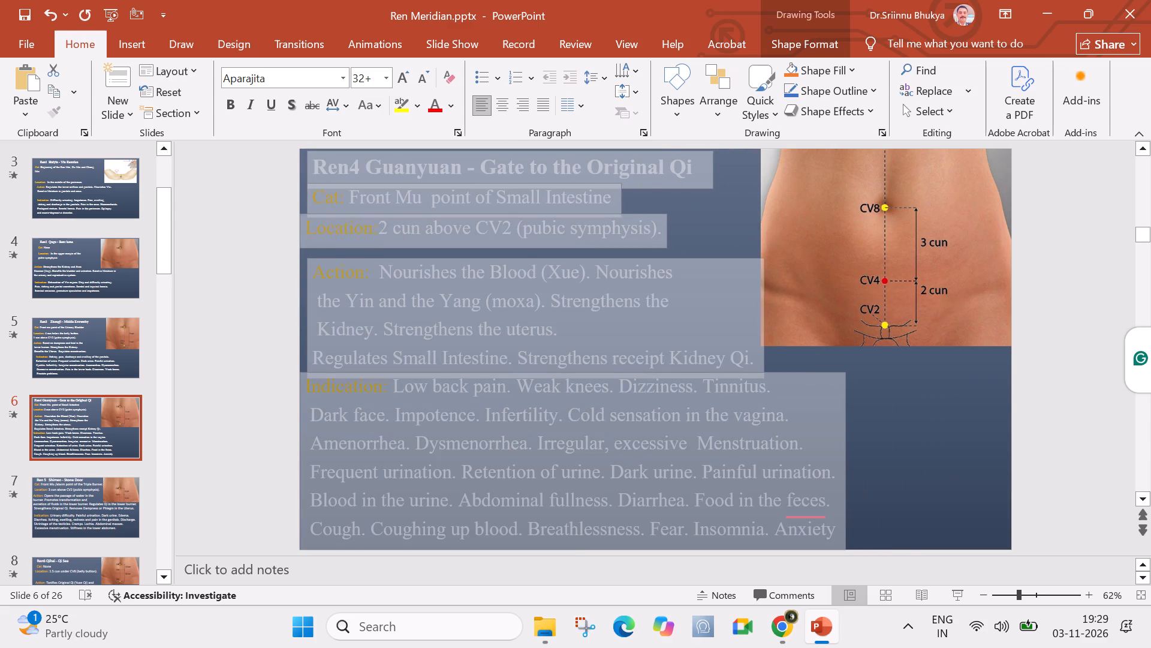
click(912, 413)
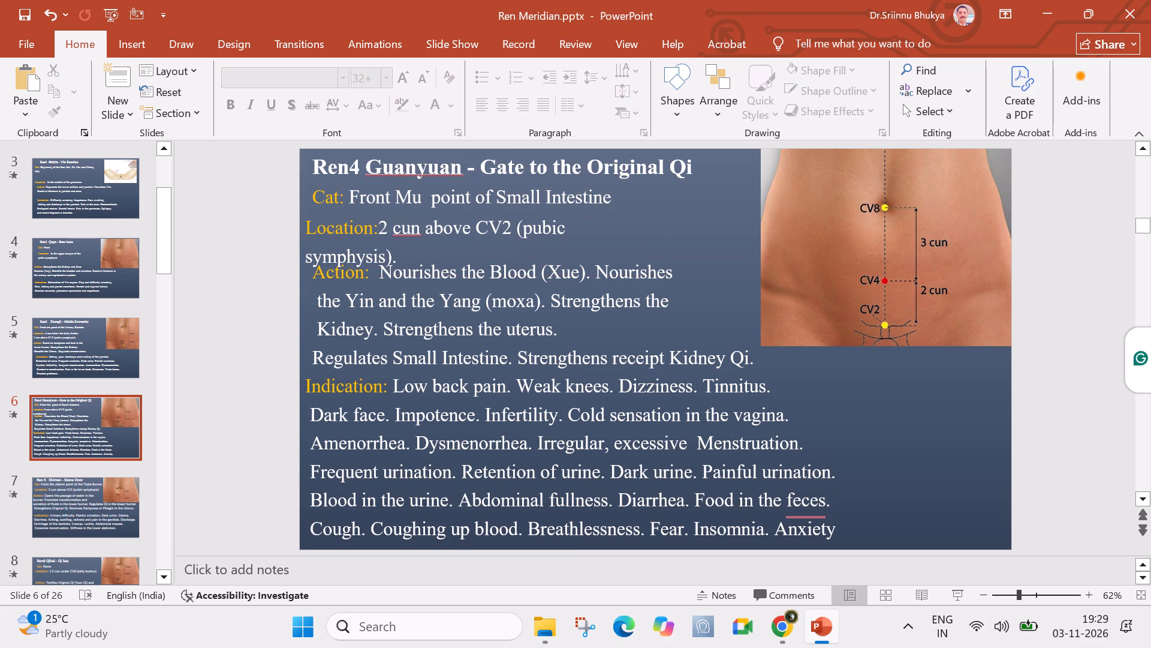
Widen slide 6's Indication text box on its own so it reaches nearly to the slide's right edge.
click(786, 419)
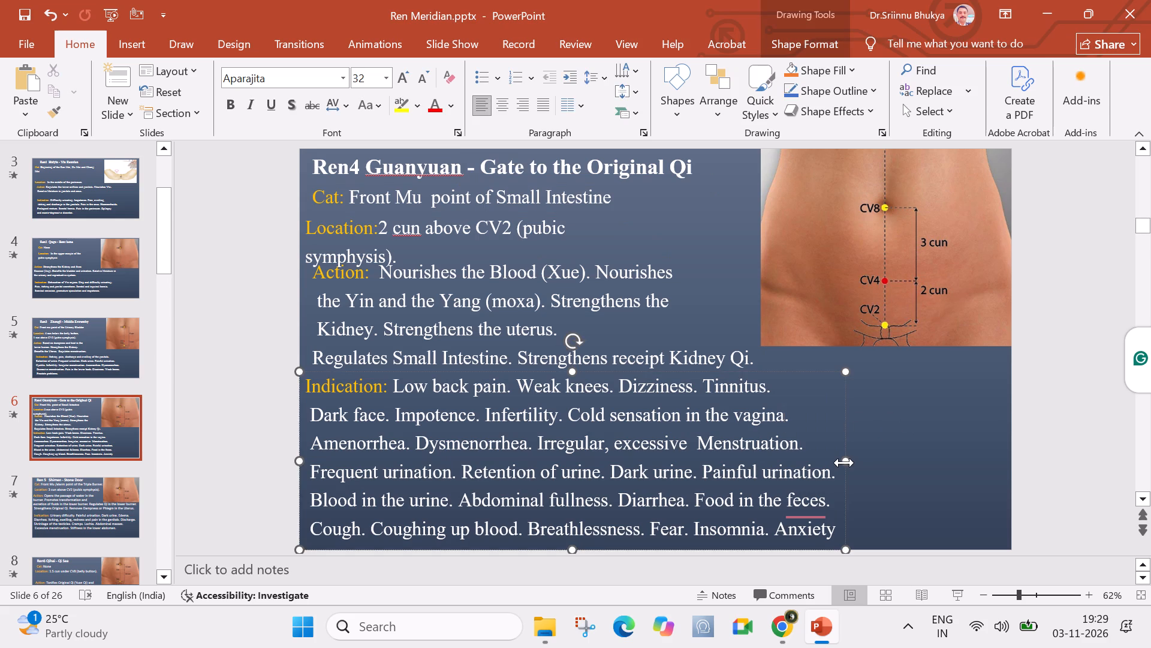
drag(844, 463, 1008, 439)
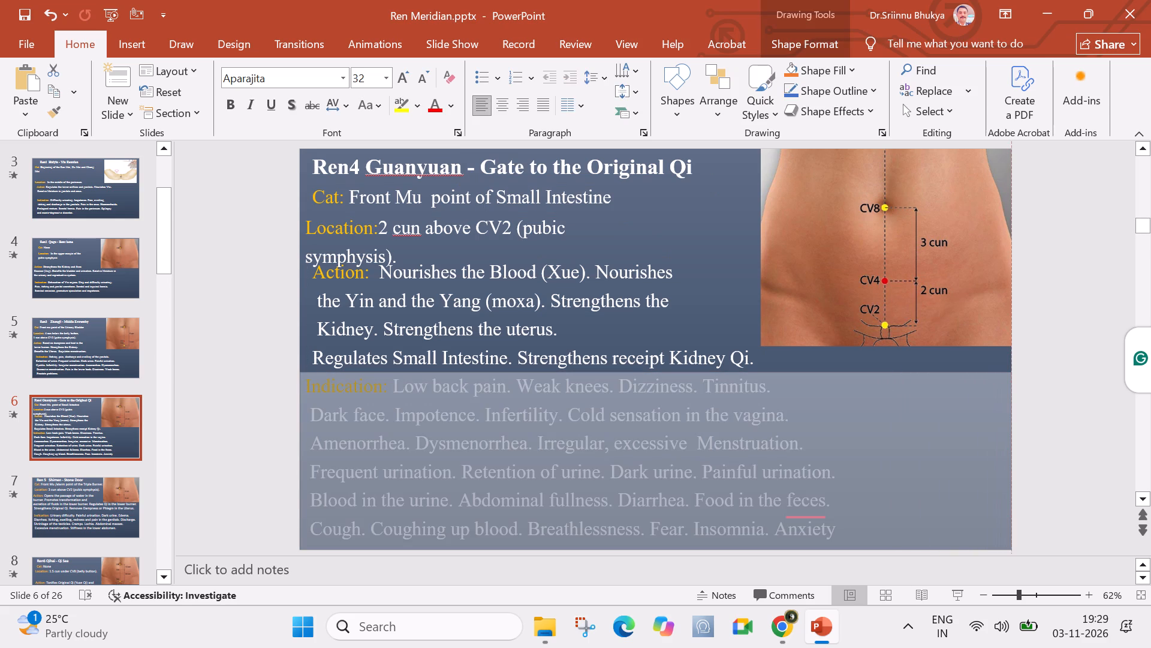
drag(1008, 439, 994, 439)
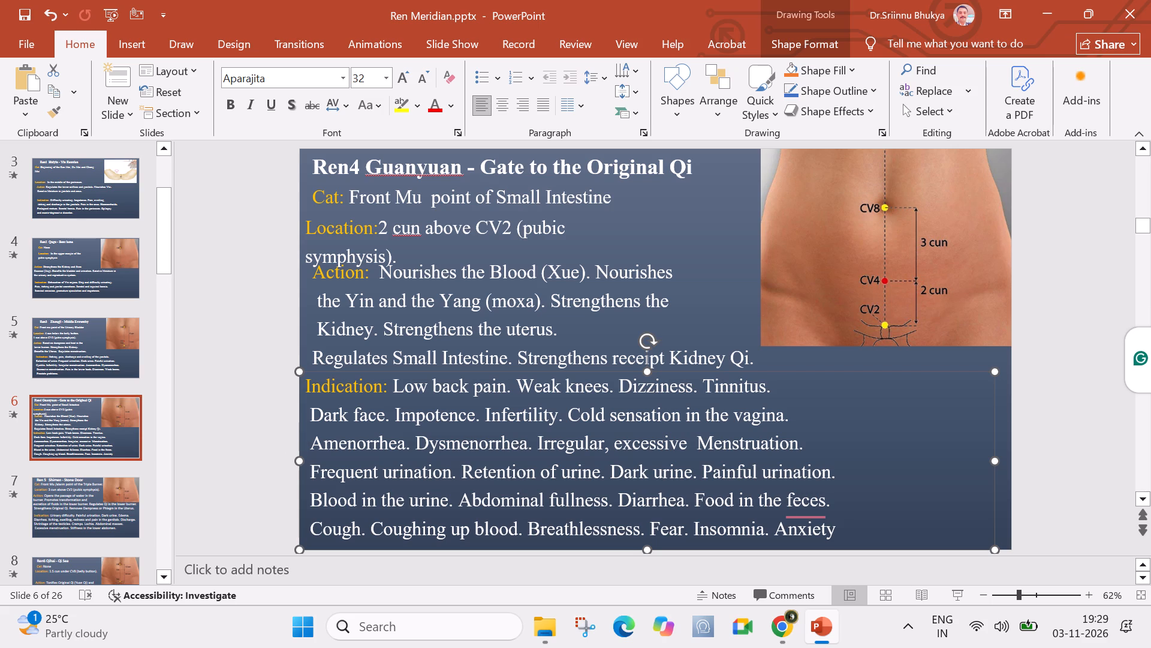
Join the lines starting "Dark face", "Amenorrhea", "Frequent urination" and "Blood in the urine" to their preceding lines in slide 6's Indication text, separated by spaces.
click(311, 412)
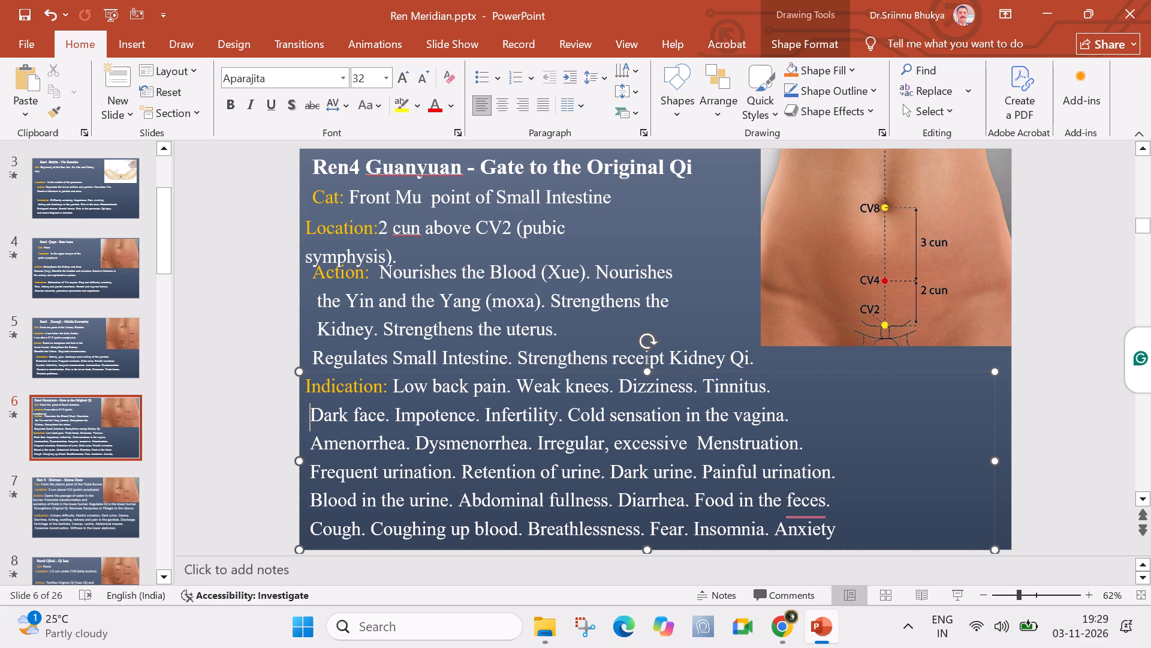
key(BackSpace)
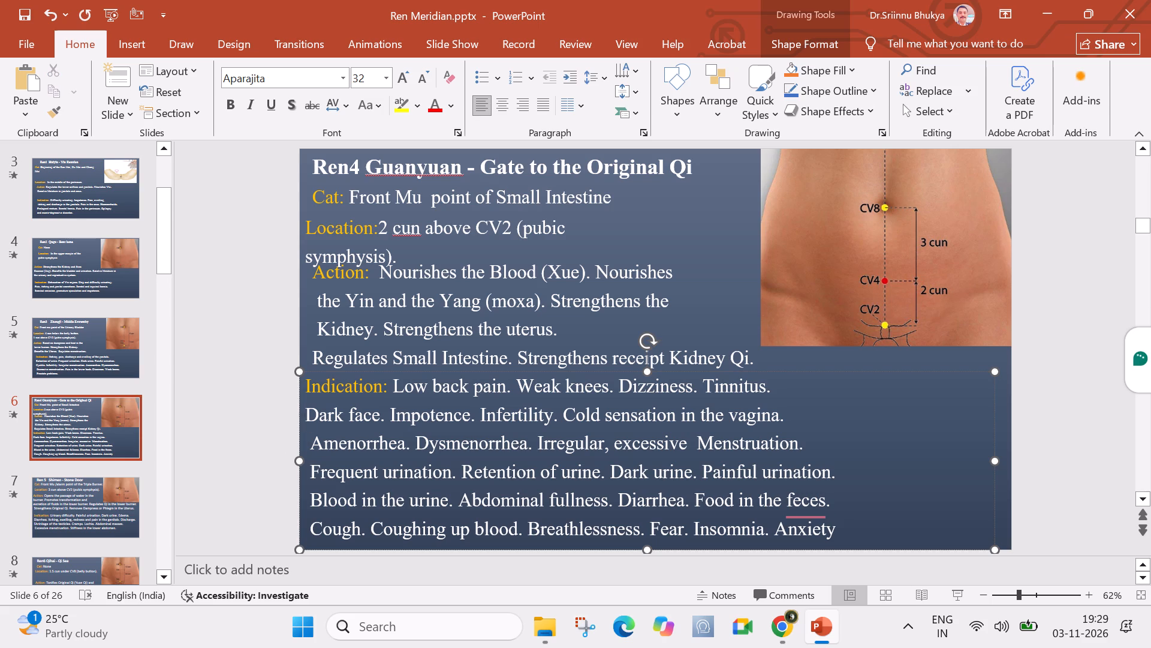
key(BackSpace)
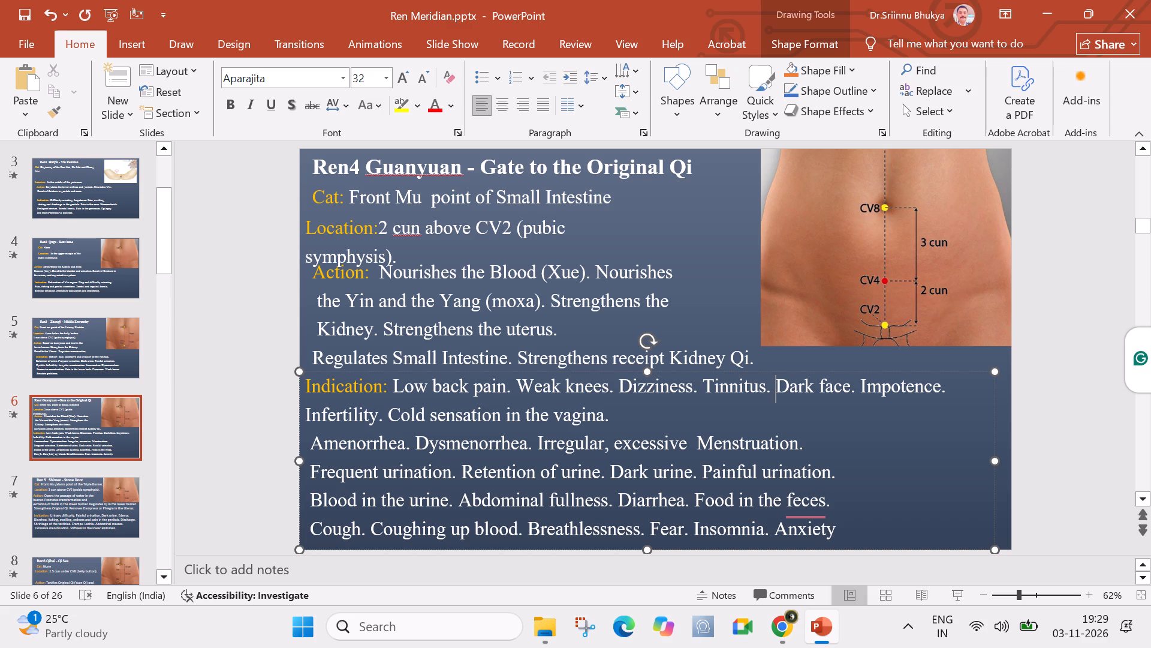
click(312, 444)
key(BackSpace)
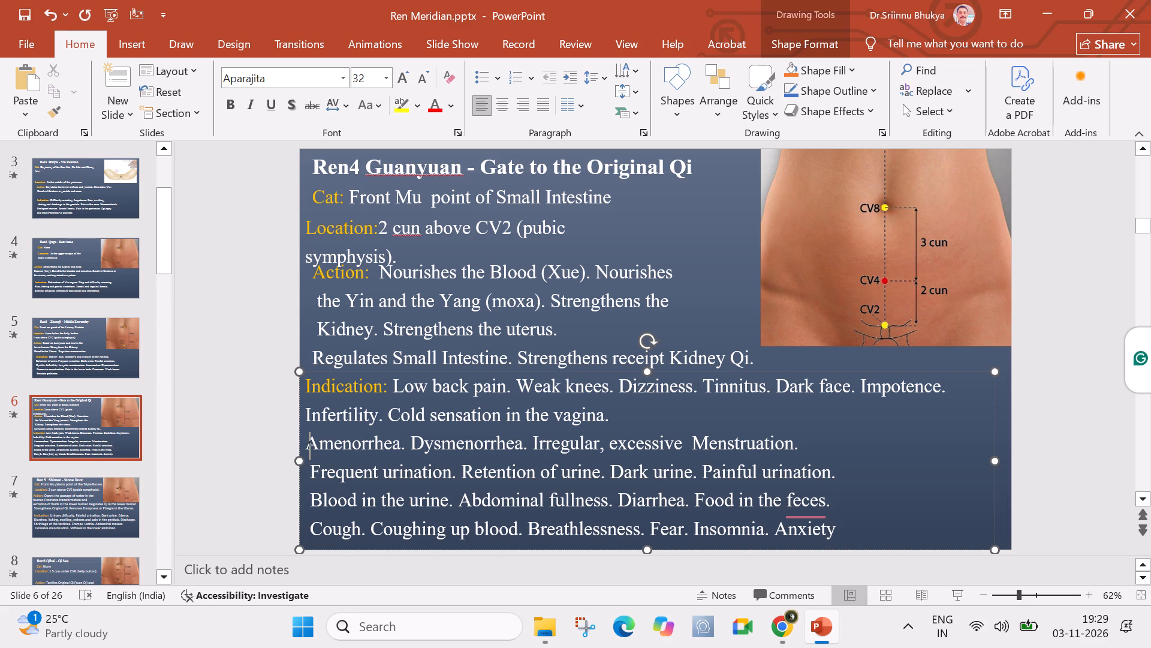
key(BackSpace)
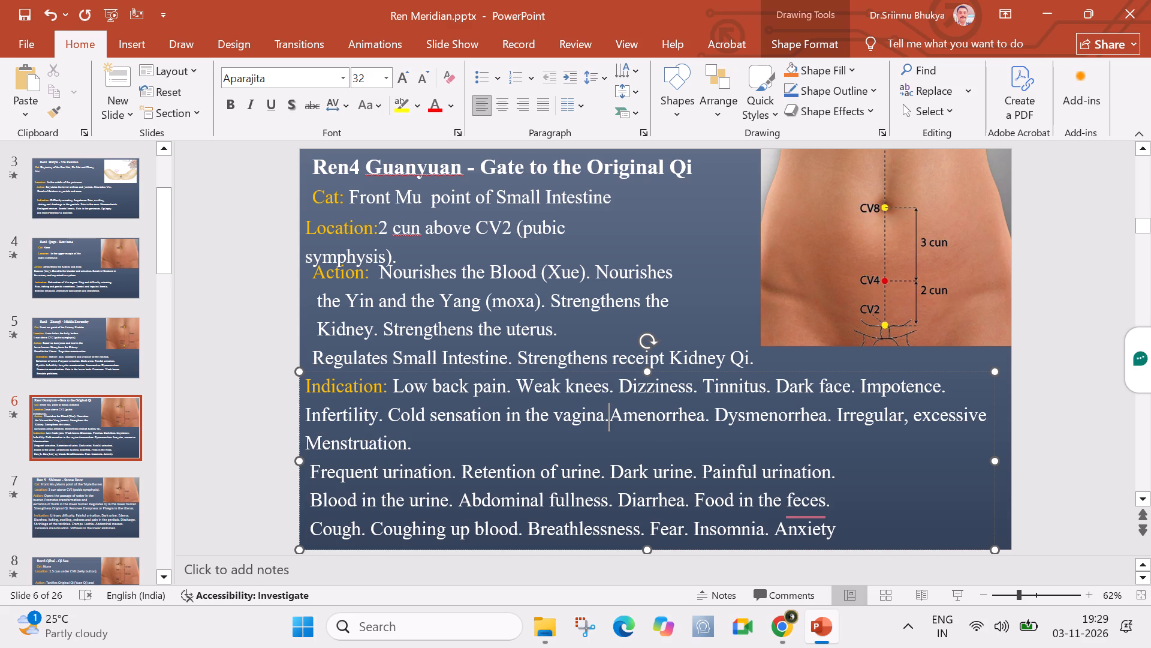
key(space)
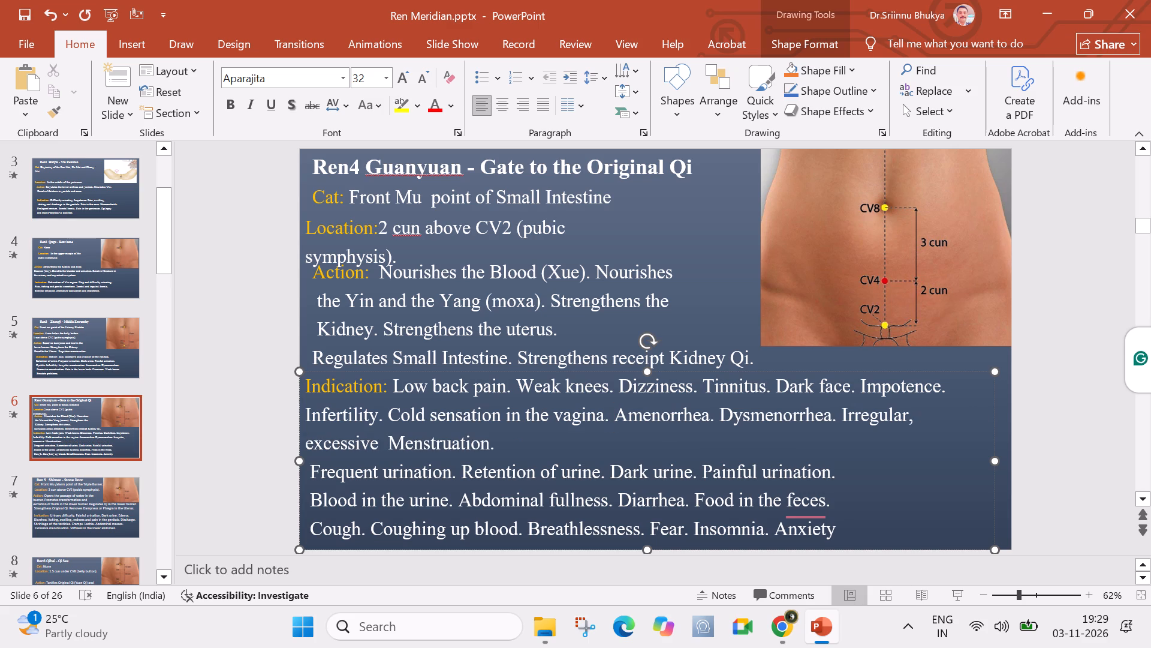
click(308, 470)
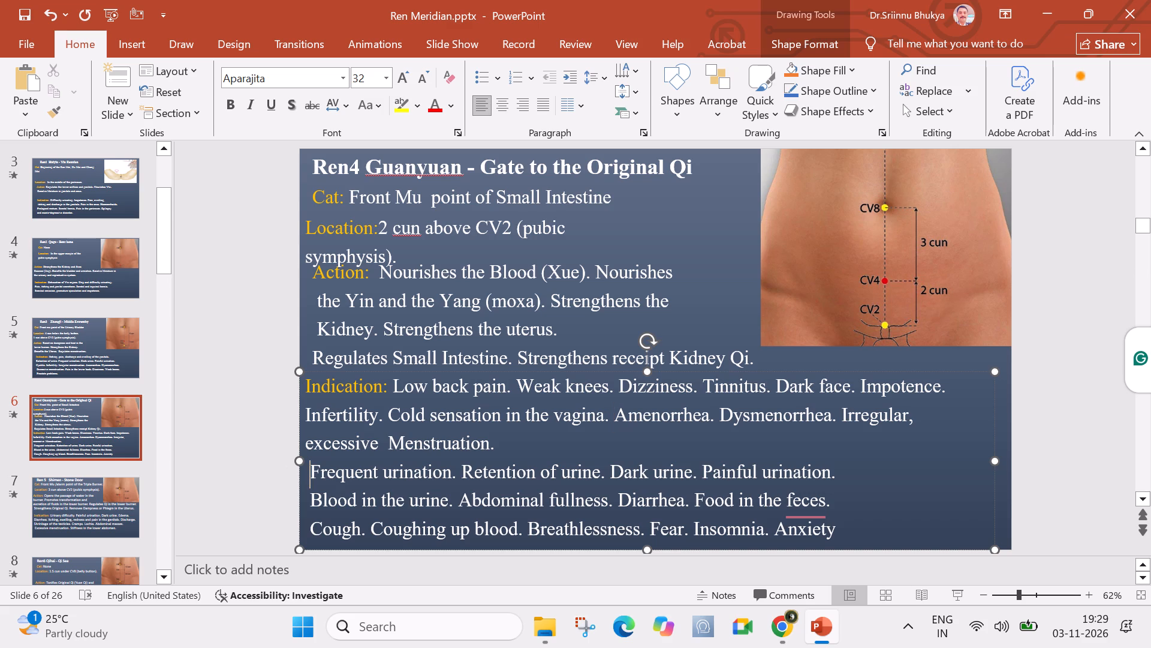
key(BackSpace)
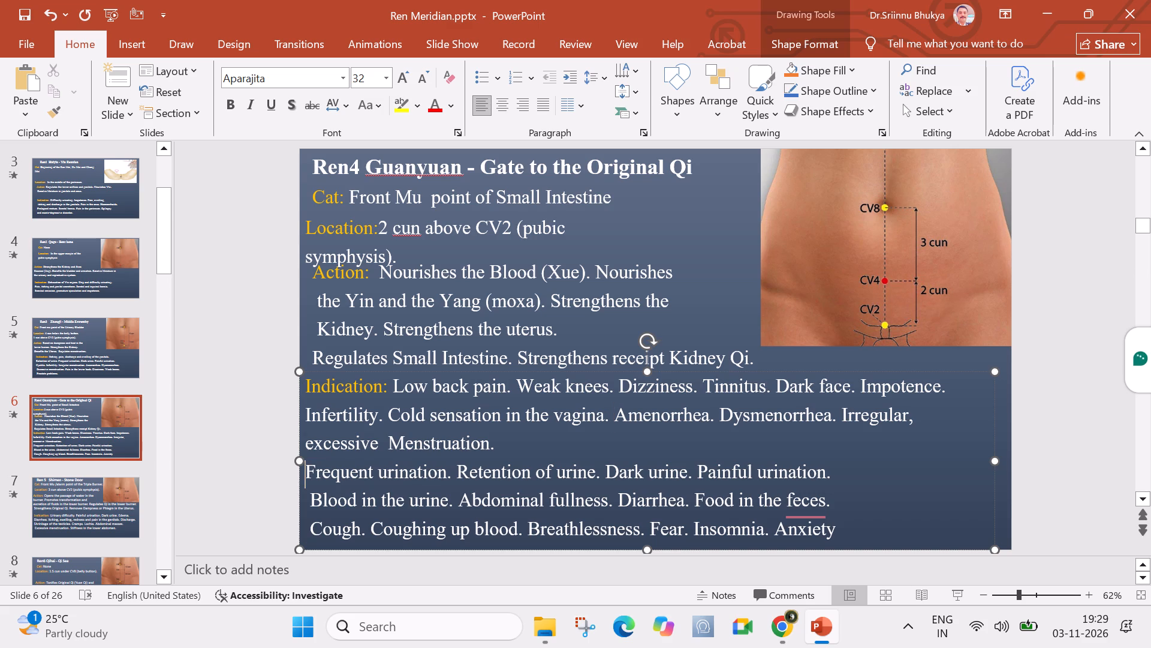
key(BackSpace)
key(space)
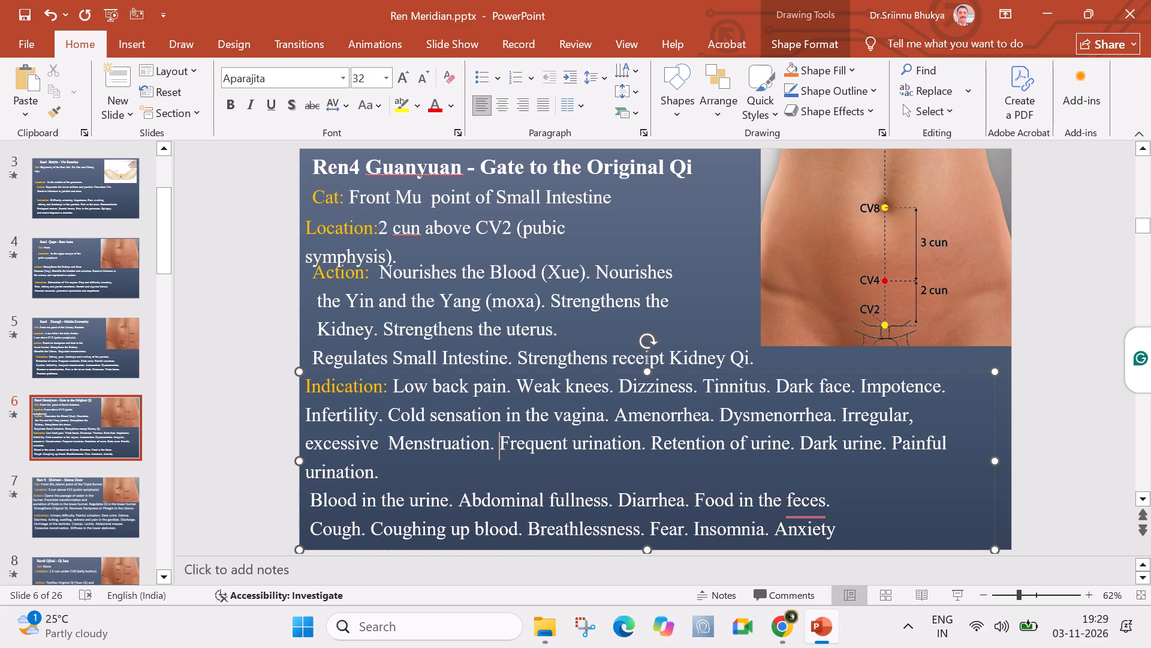
click(308, 498)
key(BackSpace)
key(BackSpace)
key(space)
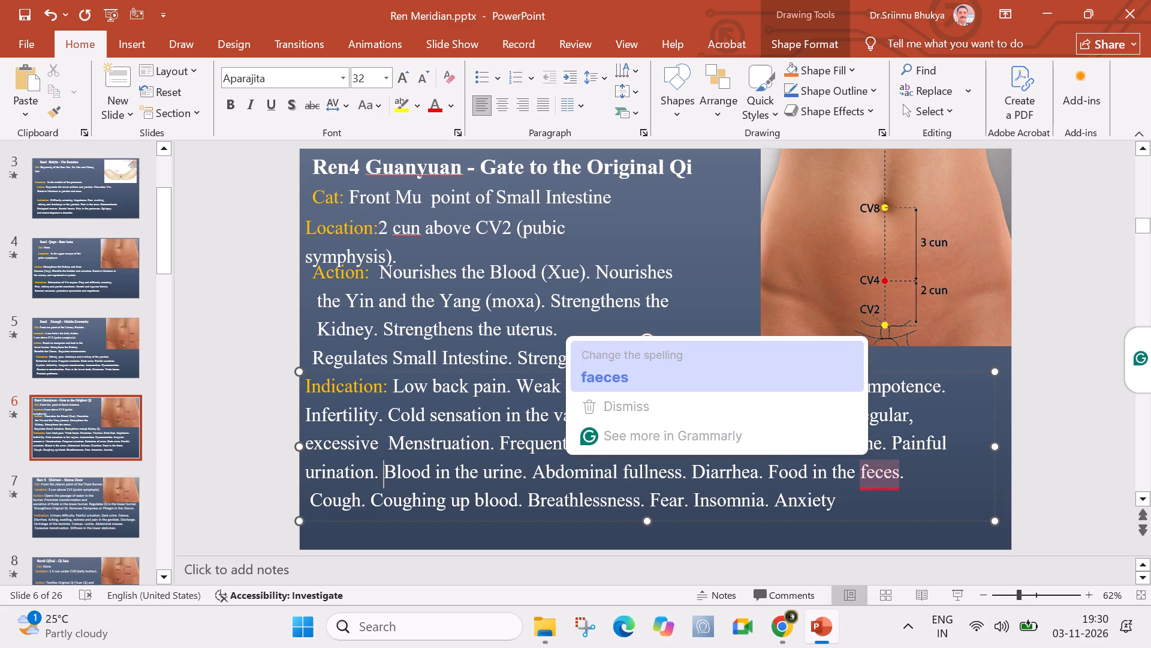
Correct "feces" to "faeces" in slide 6's Indication text using the Grammarly suggestion.
click(596, 373)
key(shift+Right)
key(shift+Right)
key(shift+Right)
key(shift+Right)
key(shift+Right)
text(faeces)
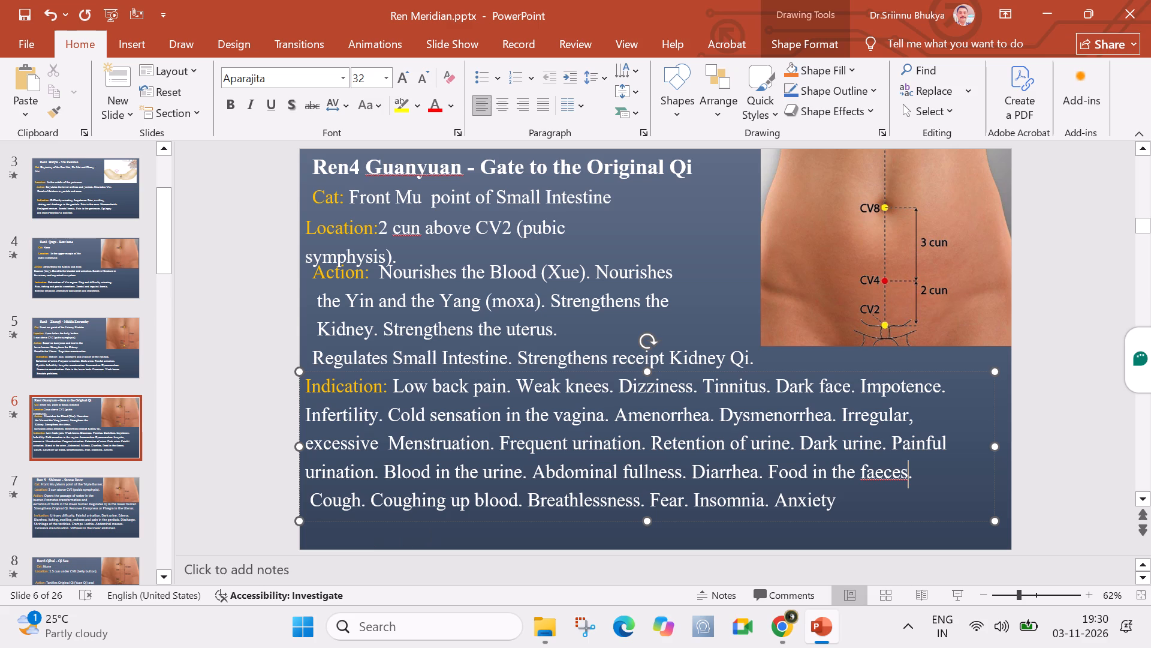
Shift slide 6's Indication text box slightly down and to the right, in line with the Action text.
drag(555, 524, 559, 536)
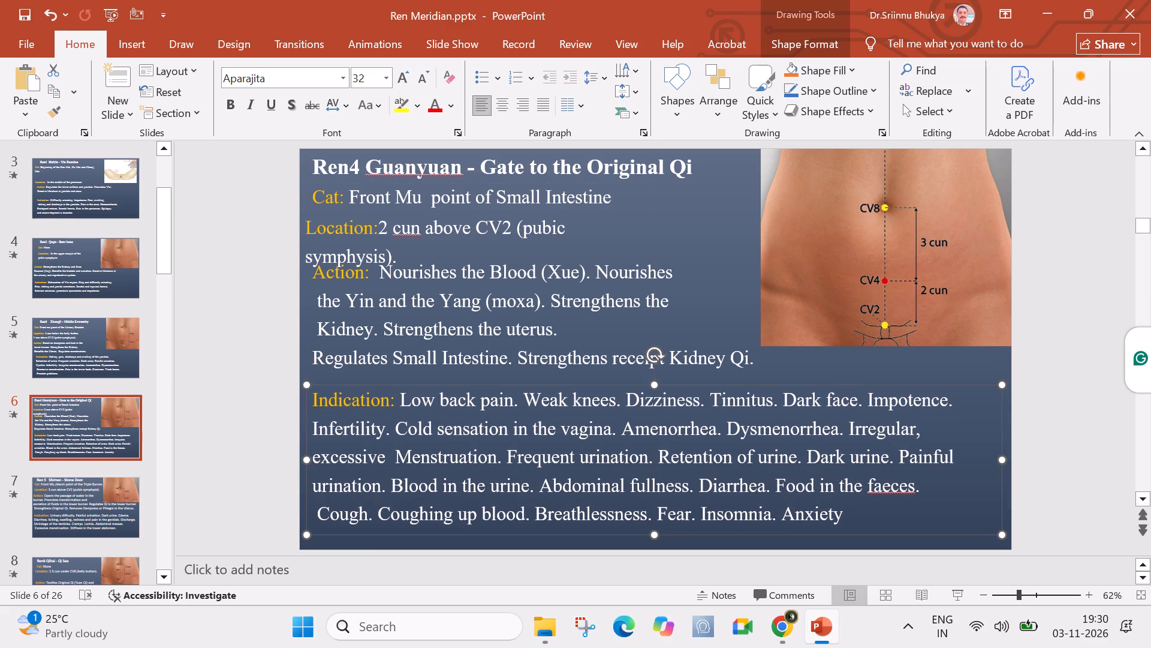
click(720, 232)
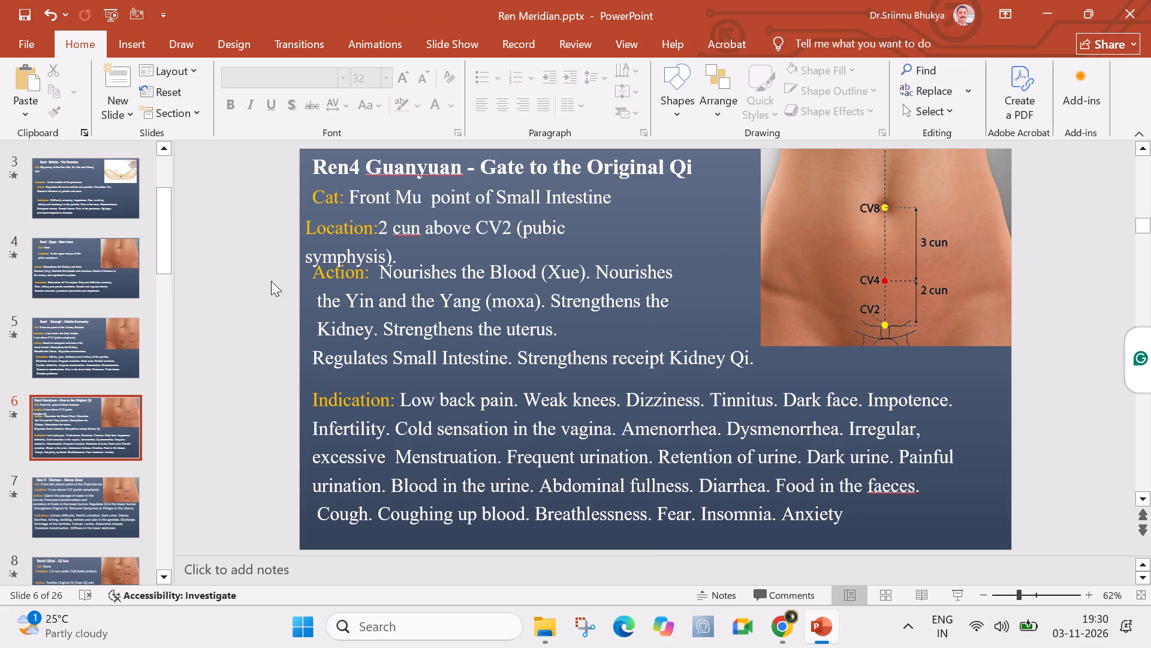
Change the font of the Cat, Location, Indication and Action text boxes on slide 7, Ren 5 Shimen - Stone Door, to Aparajita.
click(75, 497)
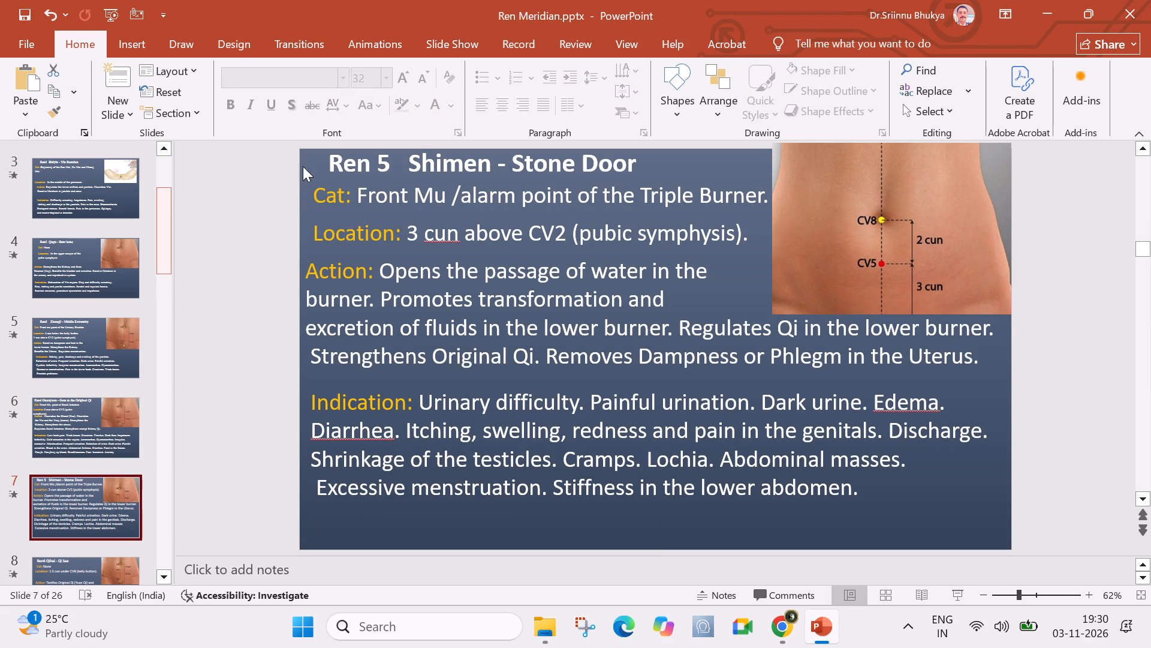
click(303, 150)
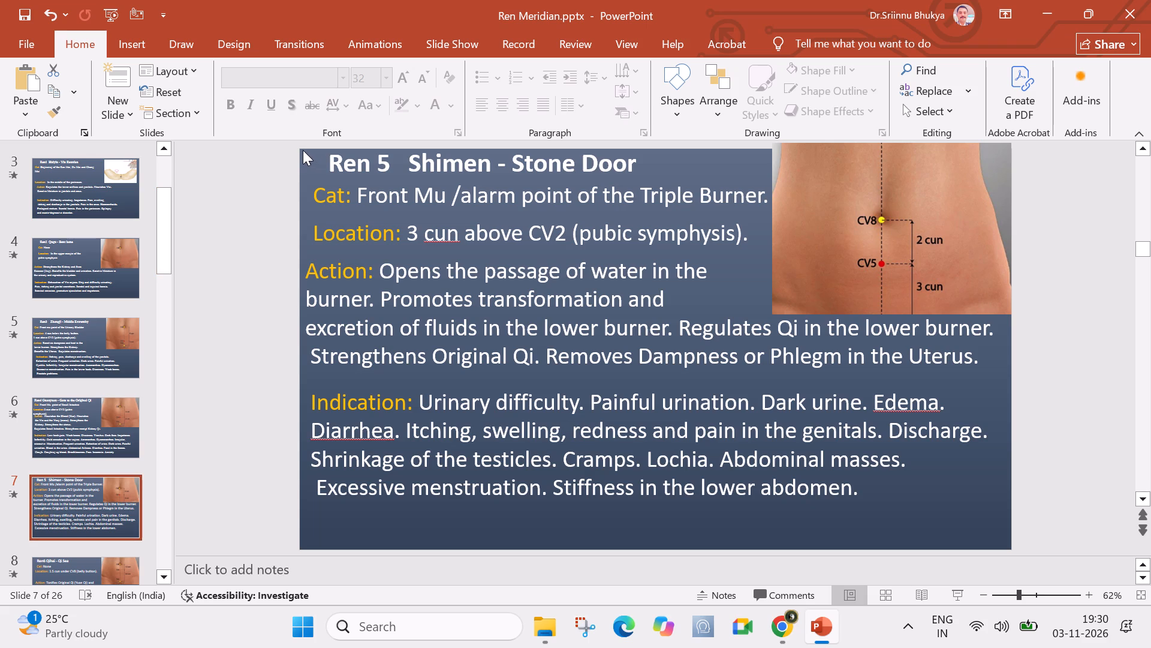
drag(303, 150, 1016, 554)
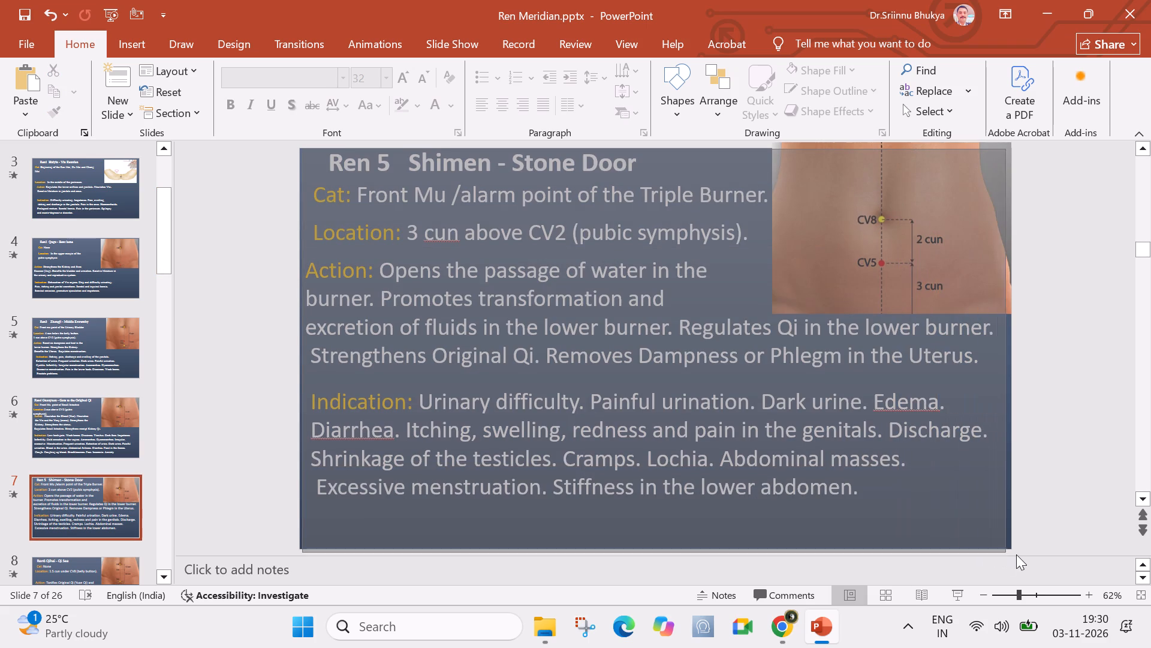
drag(1016, 554, 1020, 557)
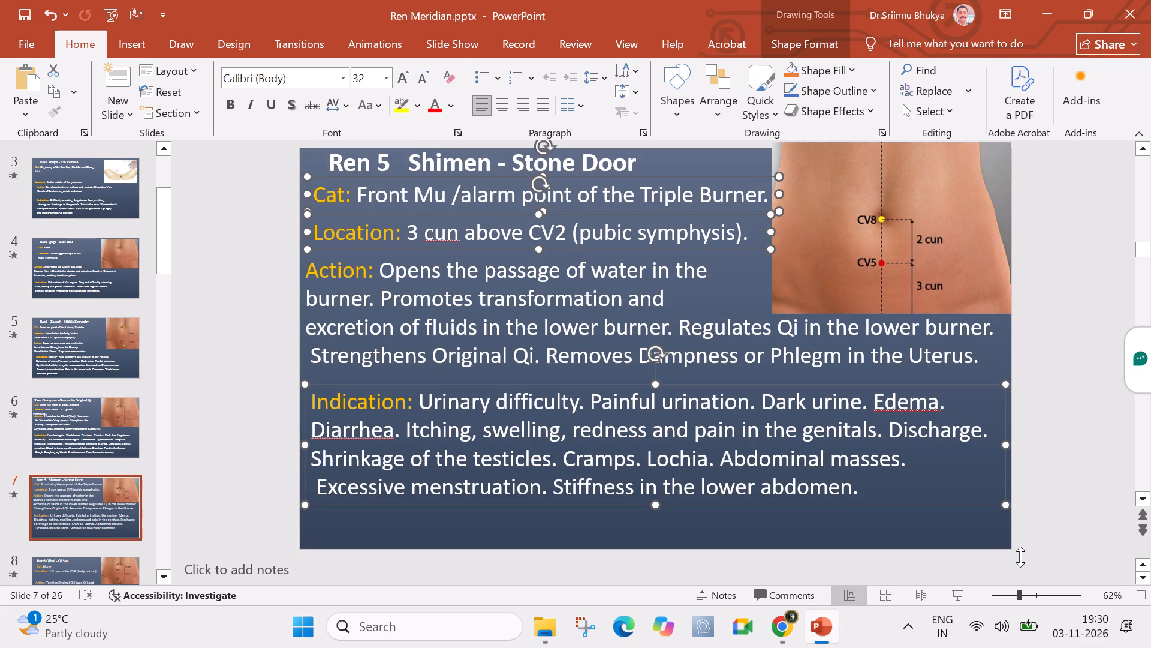
click(343, 77)
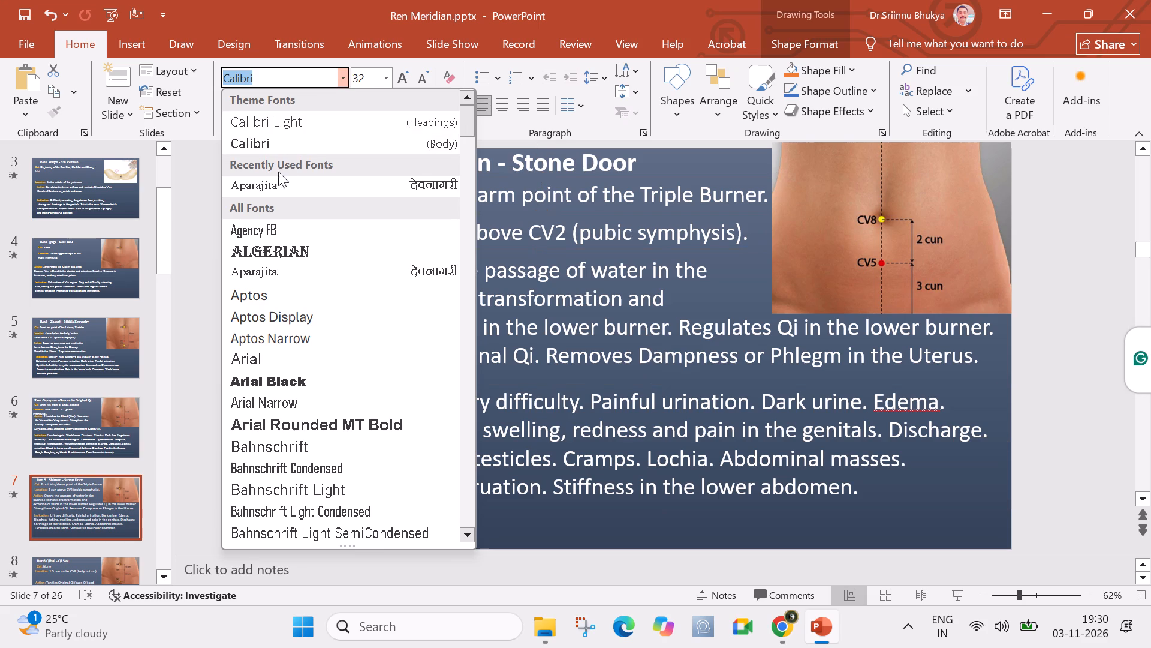
click(277, 178)
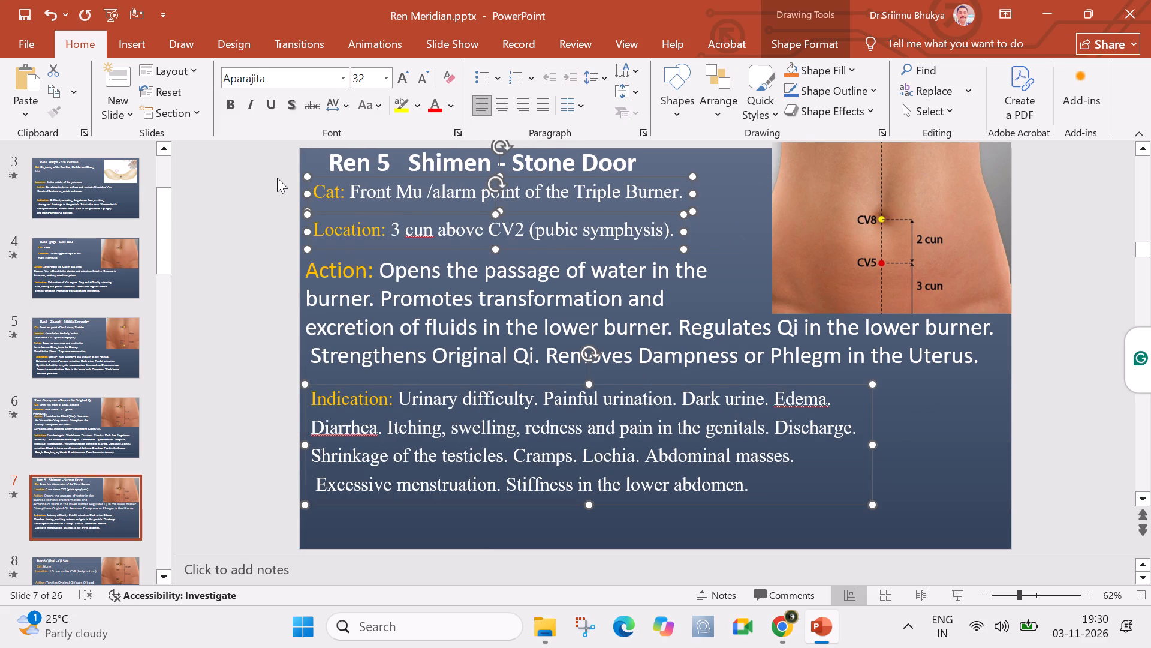
click(336, 267)
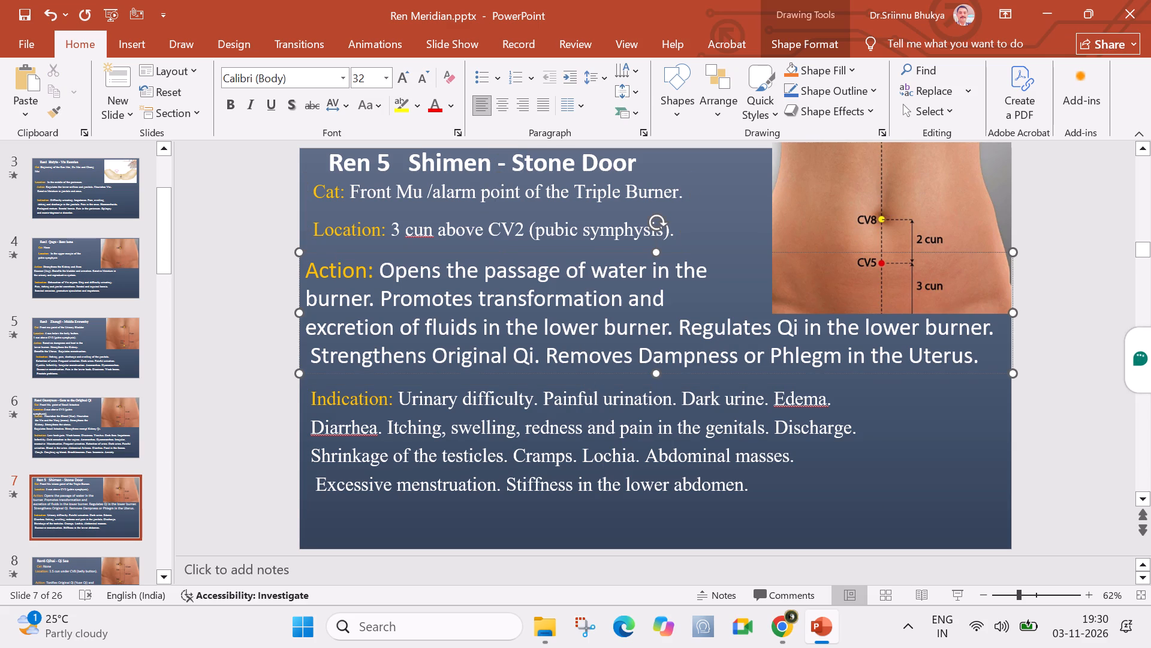
click(320, 250)
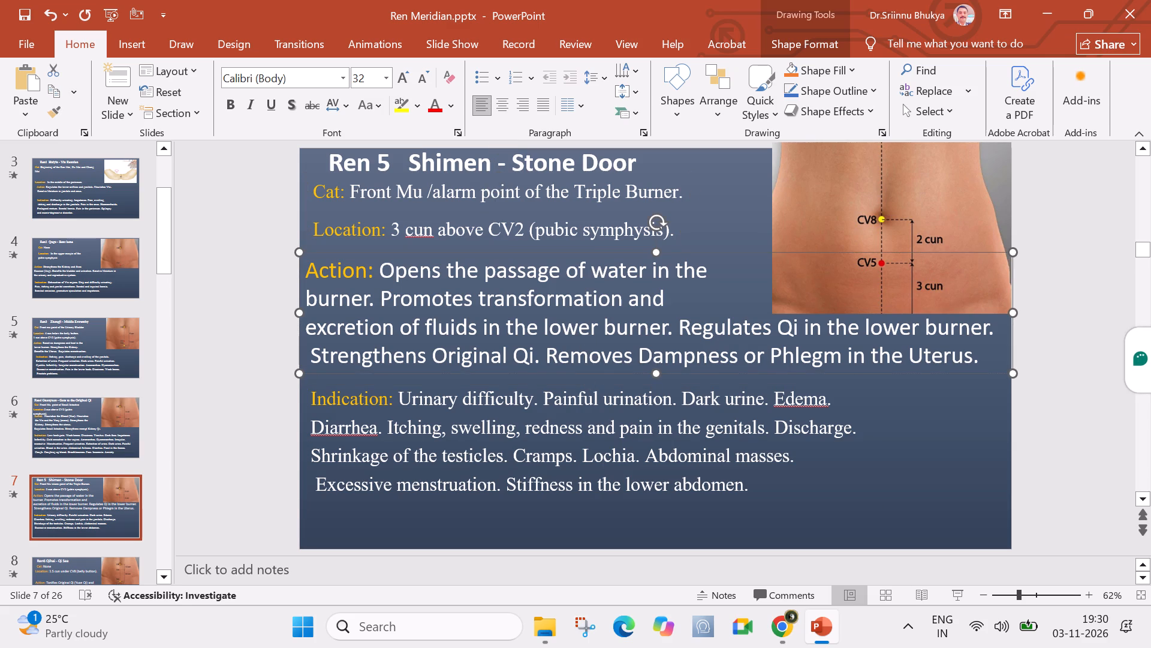
click(341, 76)
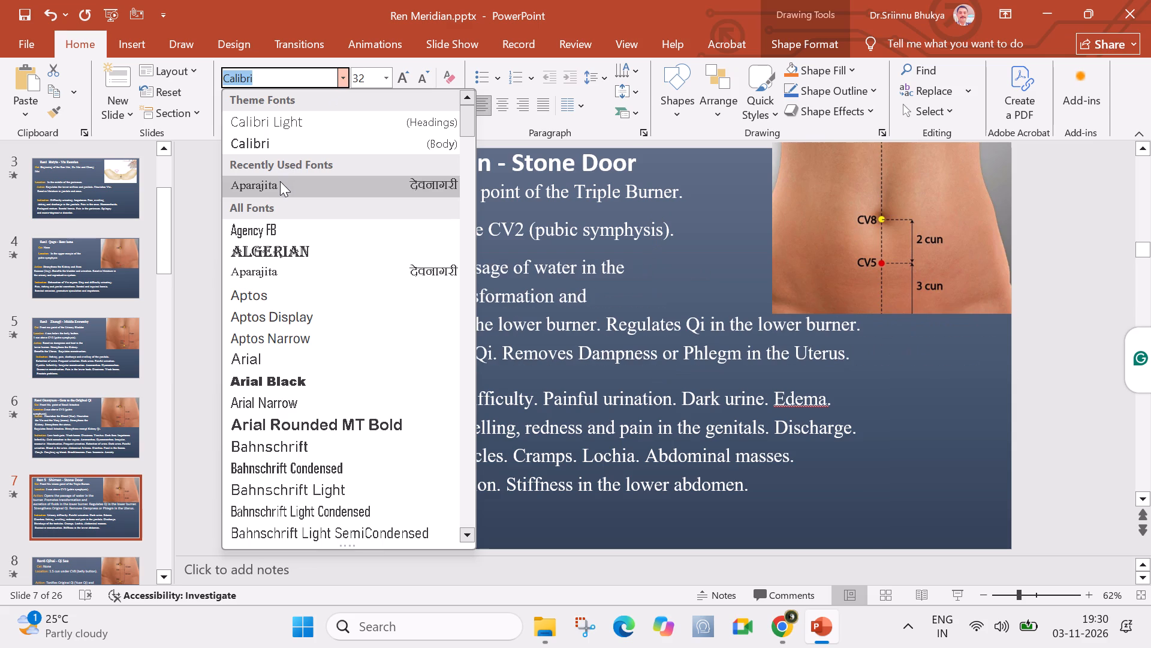
click(280, 181)
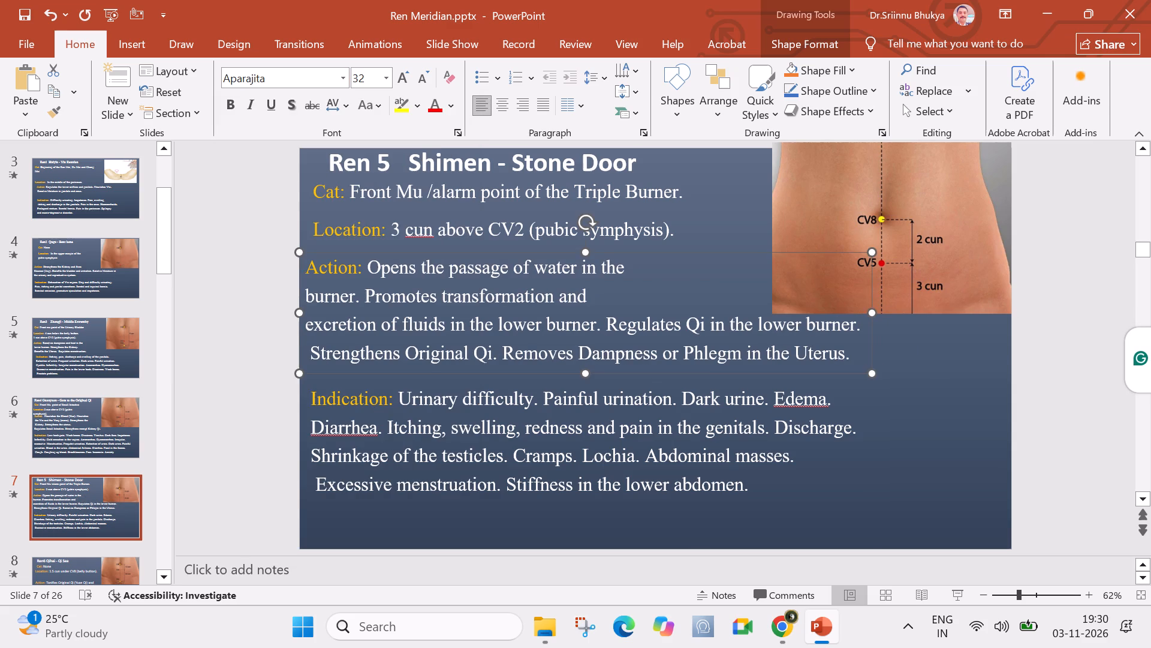
Widen slide 7's Indication text box so it reaches nearly to the slide's right edge.
click(611, 487)
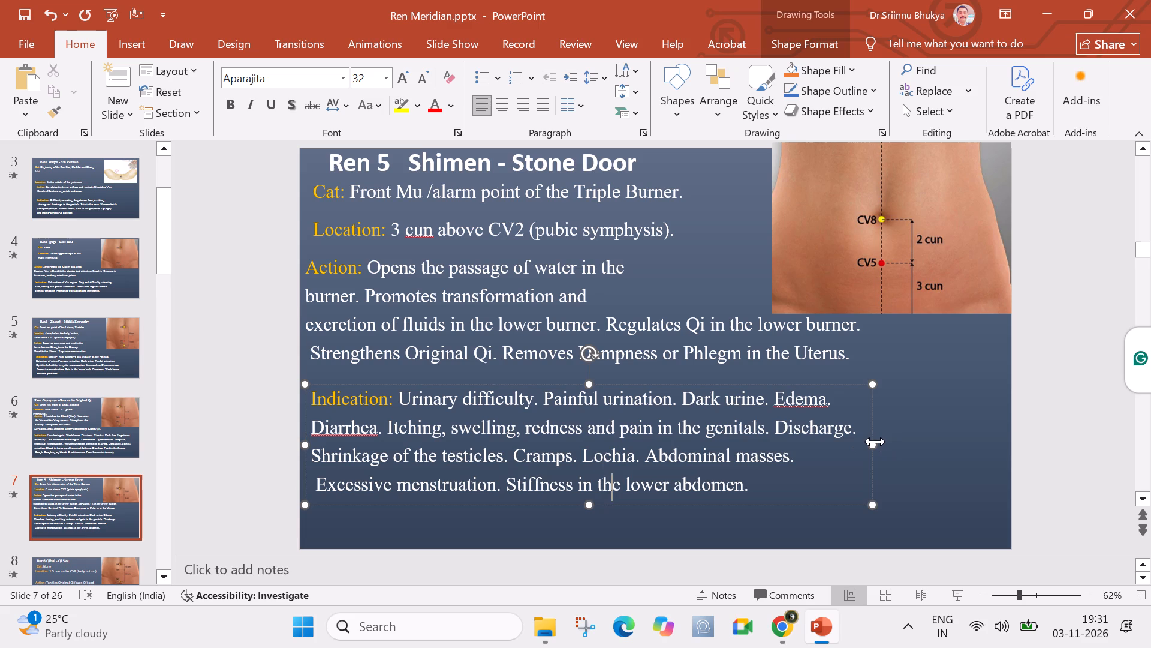
drag(875, 442, 1008, 439)
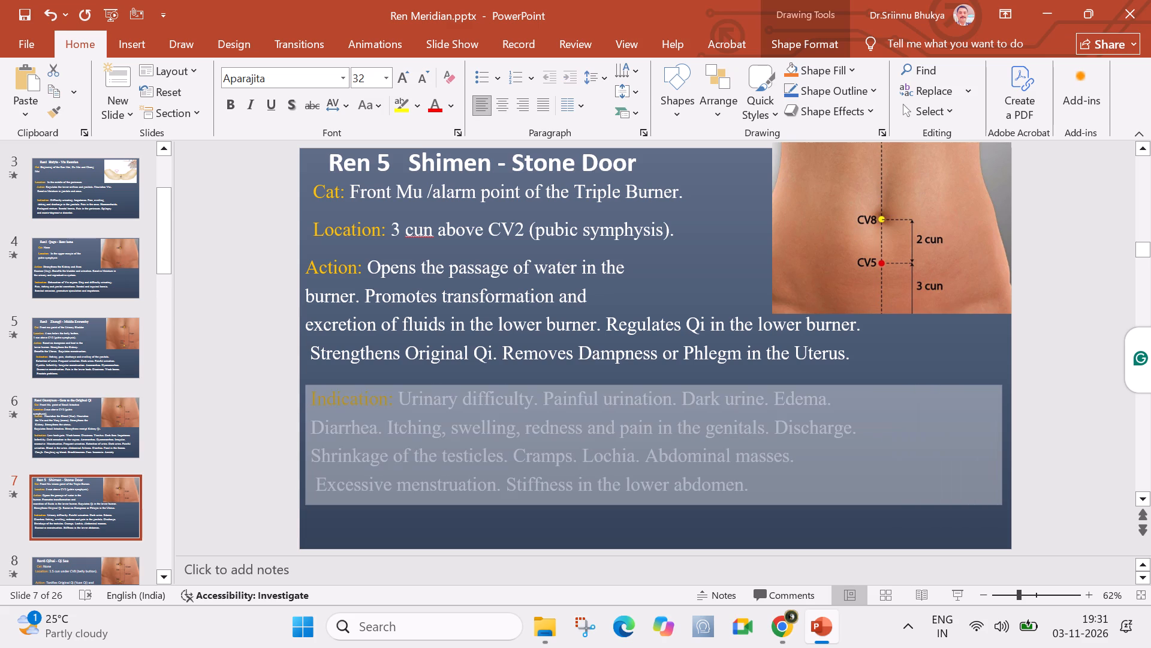
drag(1008, 439, 1007, 440)
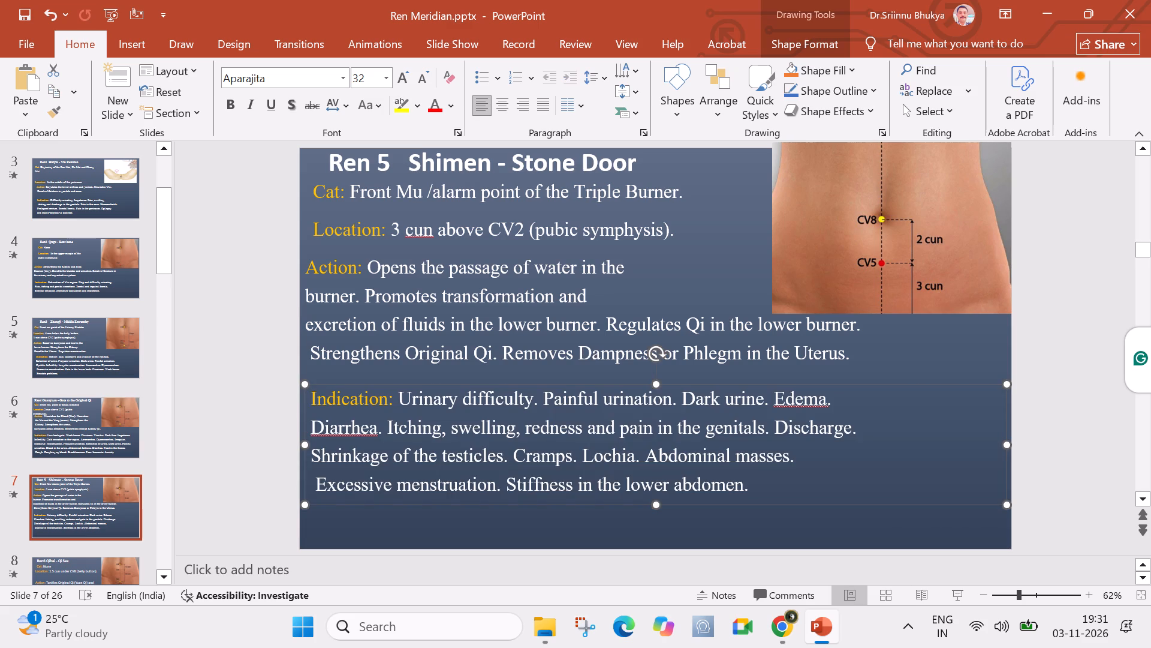
Remove the three manual line breaks in slide 7's Indication text so it flows as one continuous paragraph from "Edema" to "lower abdomen".
click(314, 427)
key(BackSpace)
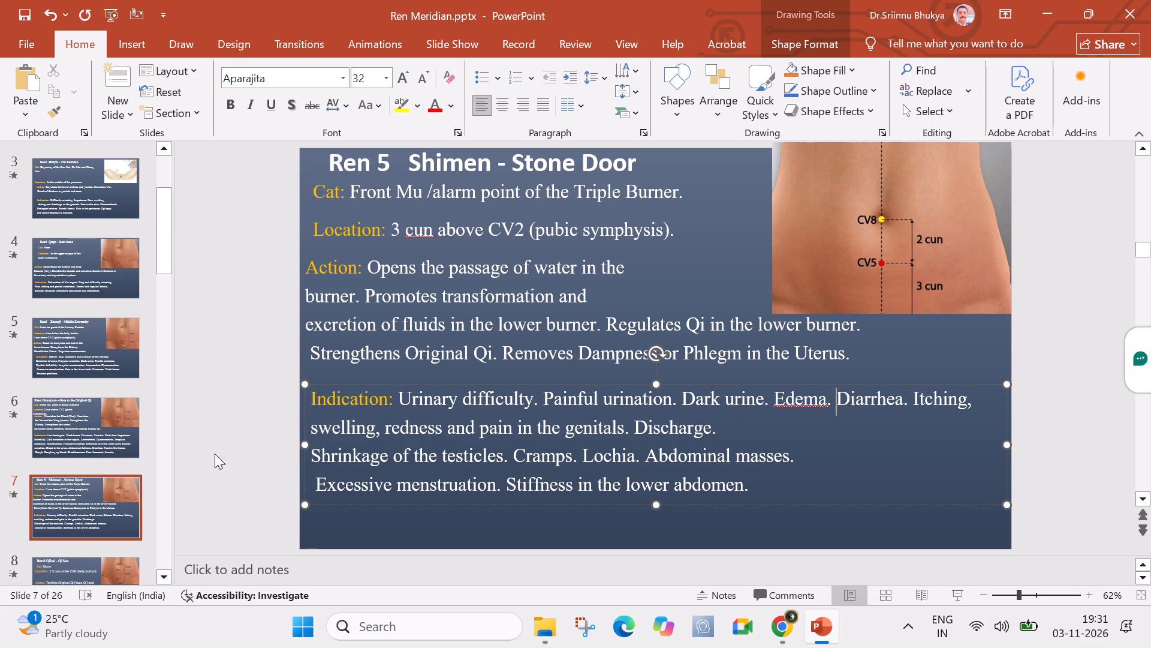
click(313, 453)
key(BackSpace)
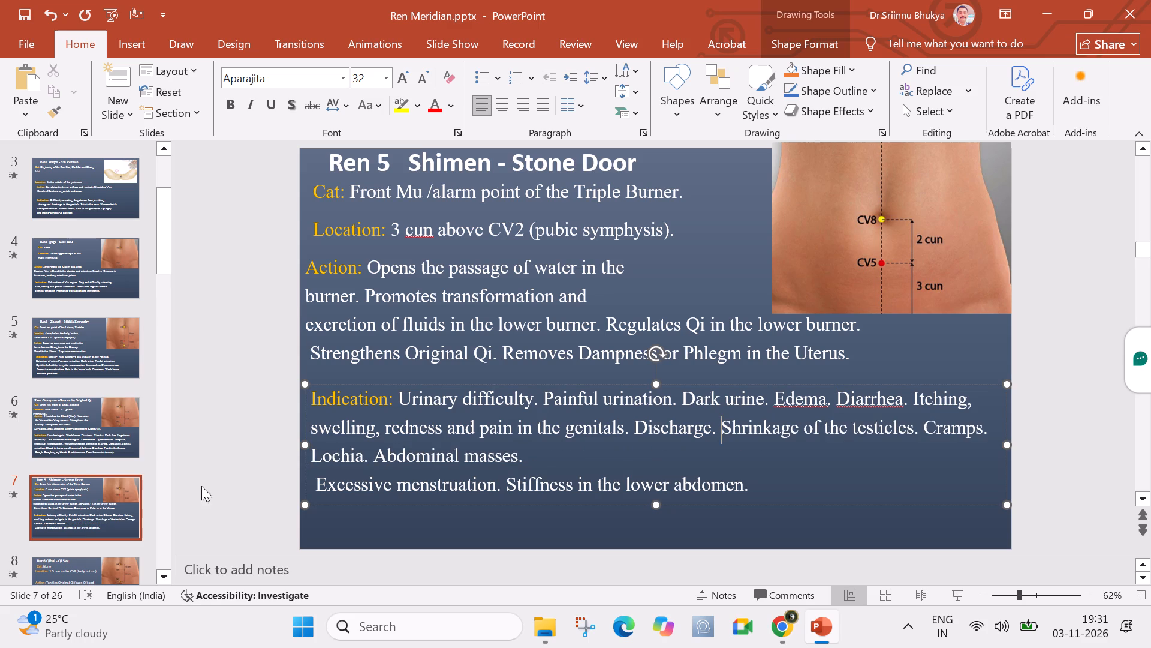
click(312, 482)
key(BackSpace)
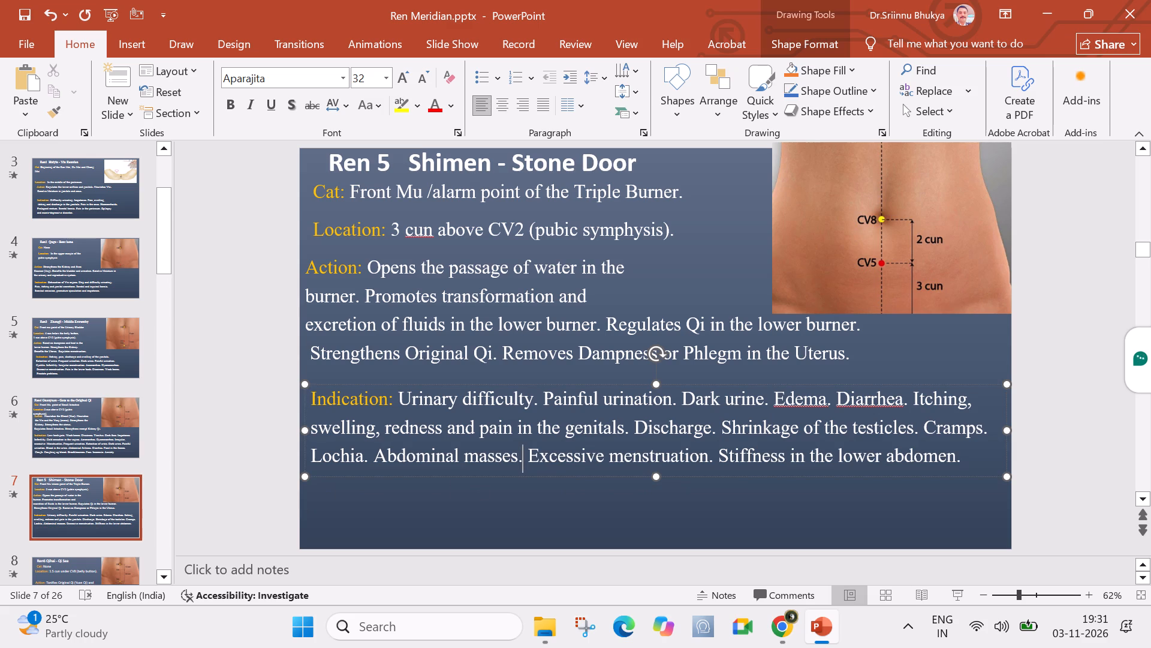
Shift slide 7's Indication text box slightly down and to the left so its text lines up with the Action text.
drag(492, 478, 490, 496)
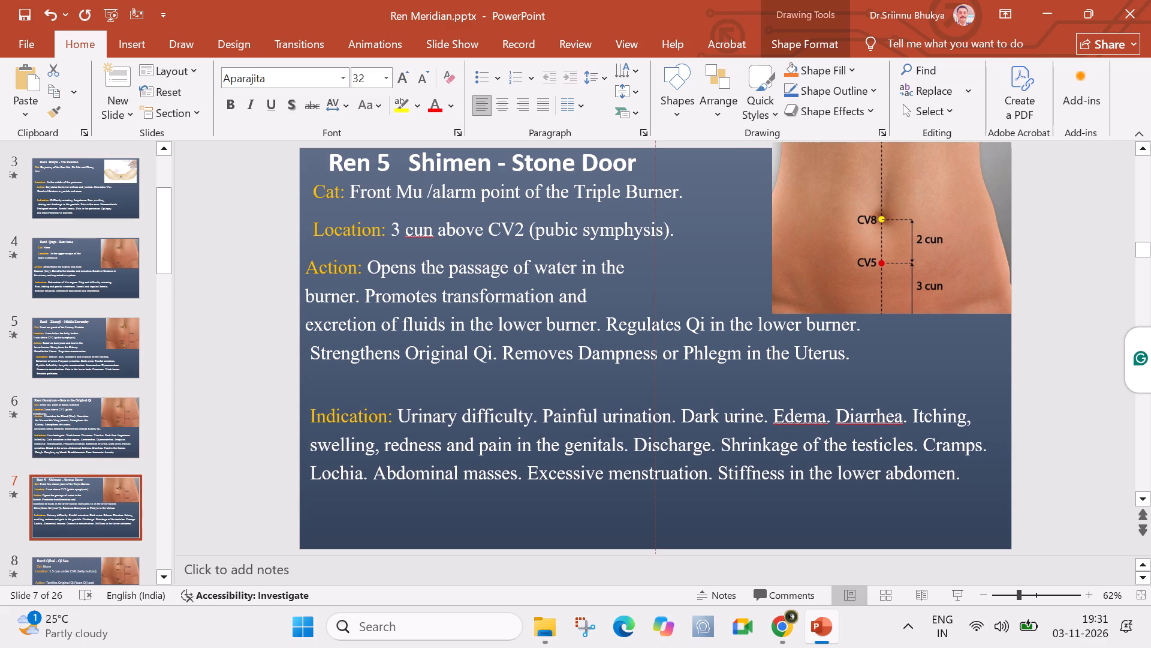
drag(490, 496, 485, 496)
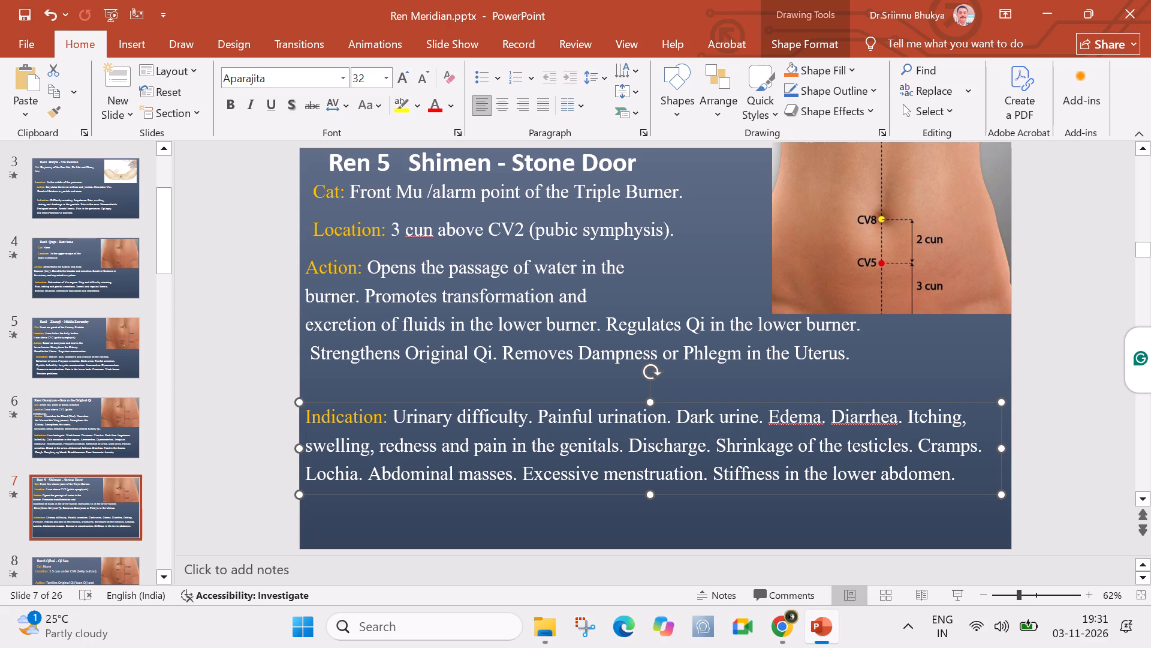
click(479, 331)
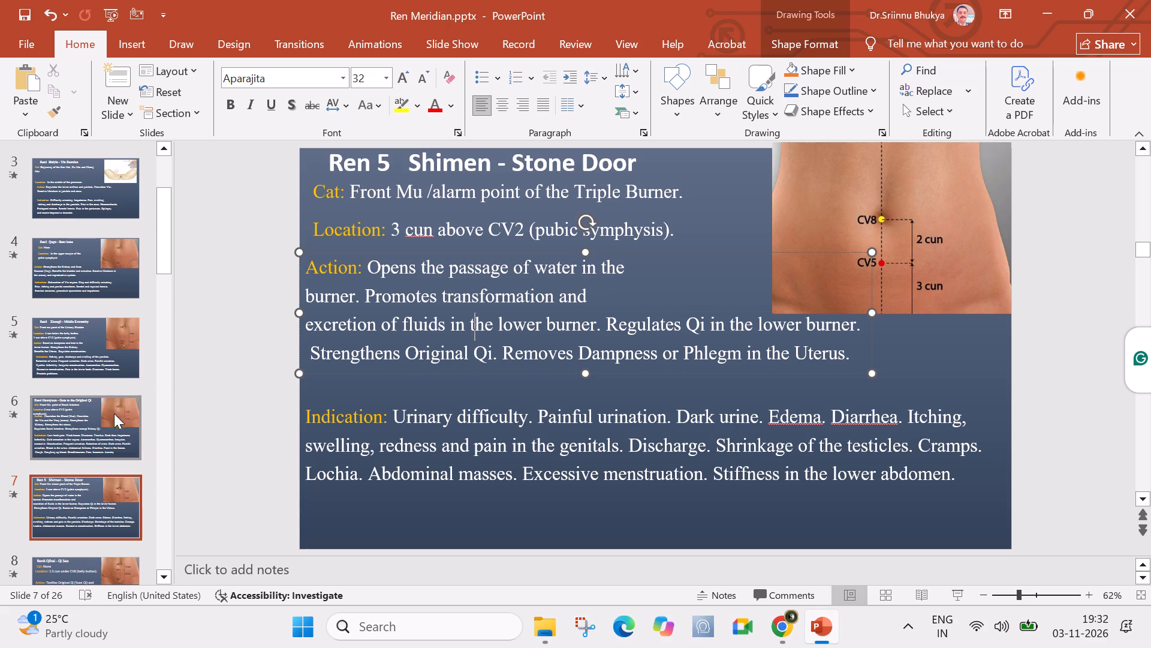
Change the font of the Cat, Location, Action and Indication text boxes on slide 8, Ren6 Qihai - Qi Sea, to Aparajita.
click(98, 568)
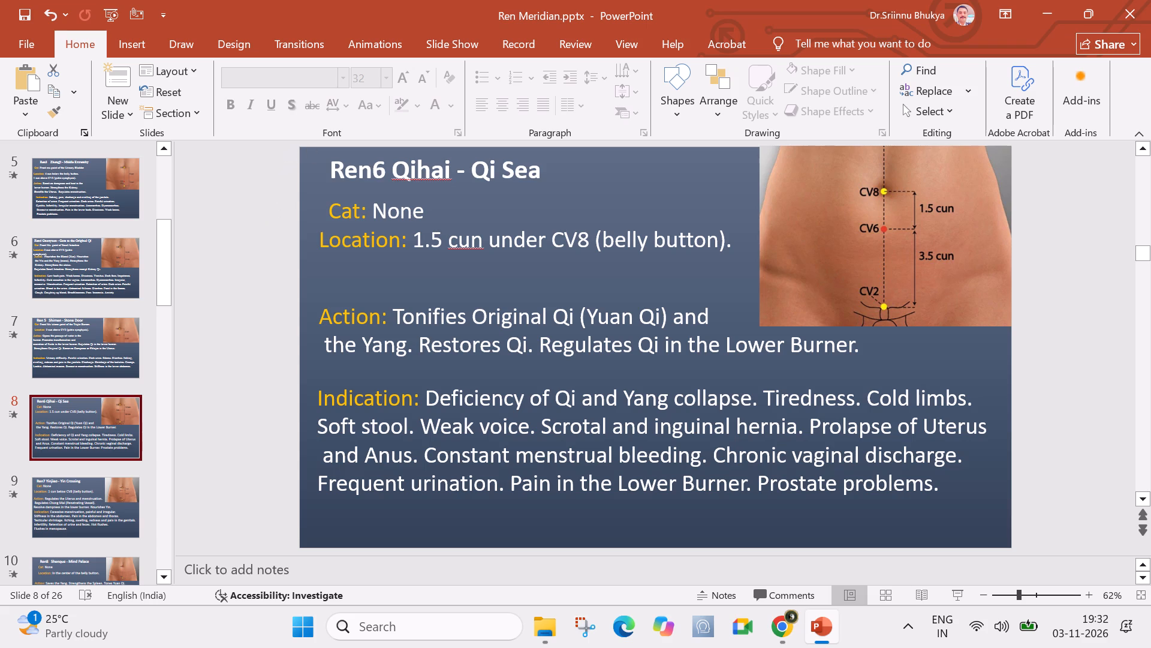
click(303, 154)
drag(303, 154, 677, 201)
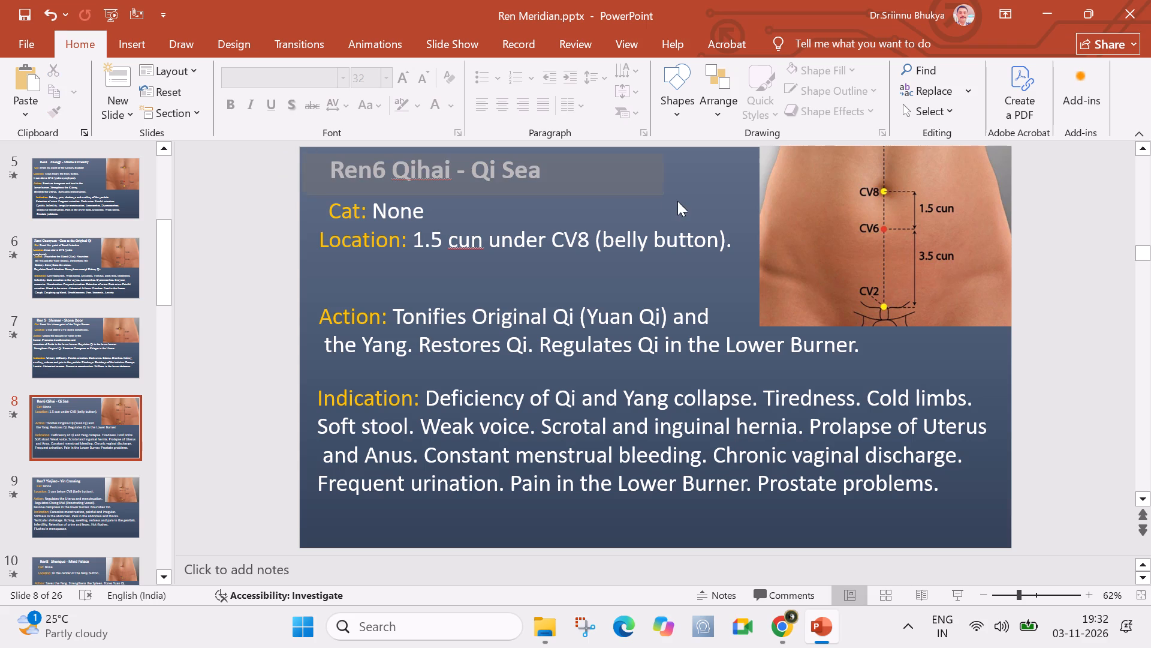
drag(677, 201, 1006, 533)
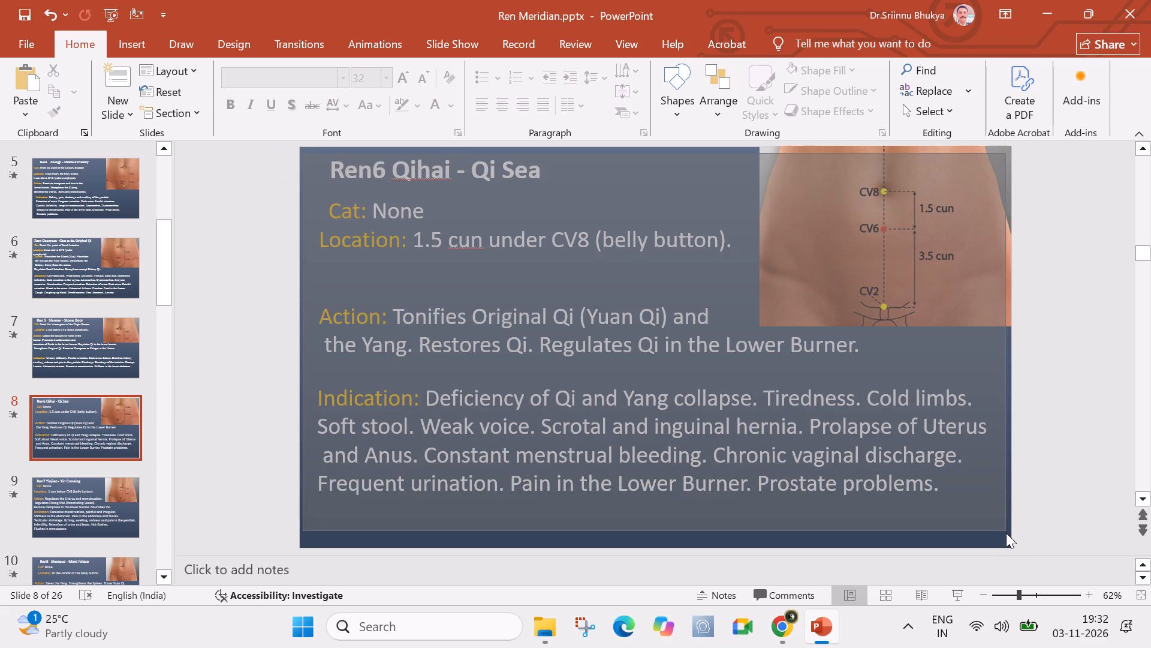
drag(1006, 533, 1007, 549)
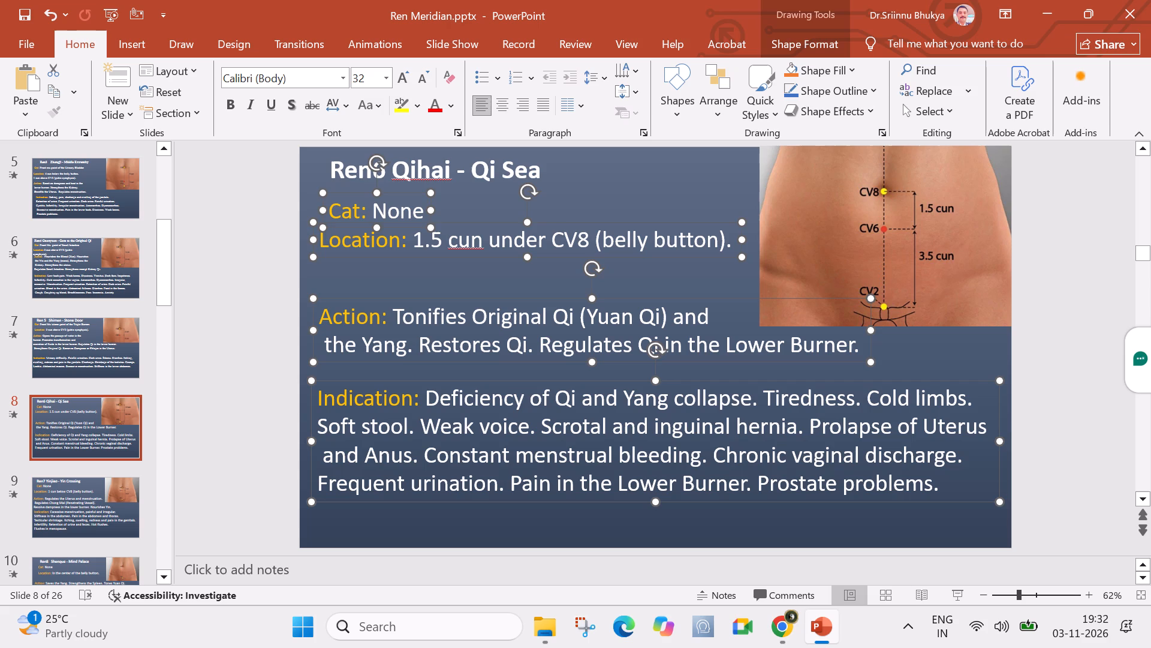
click(344, 77)
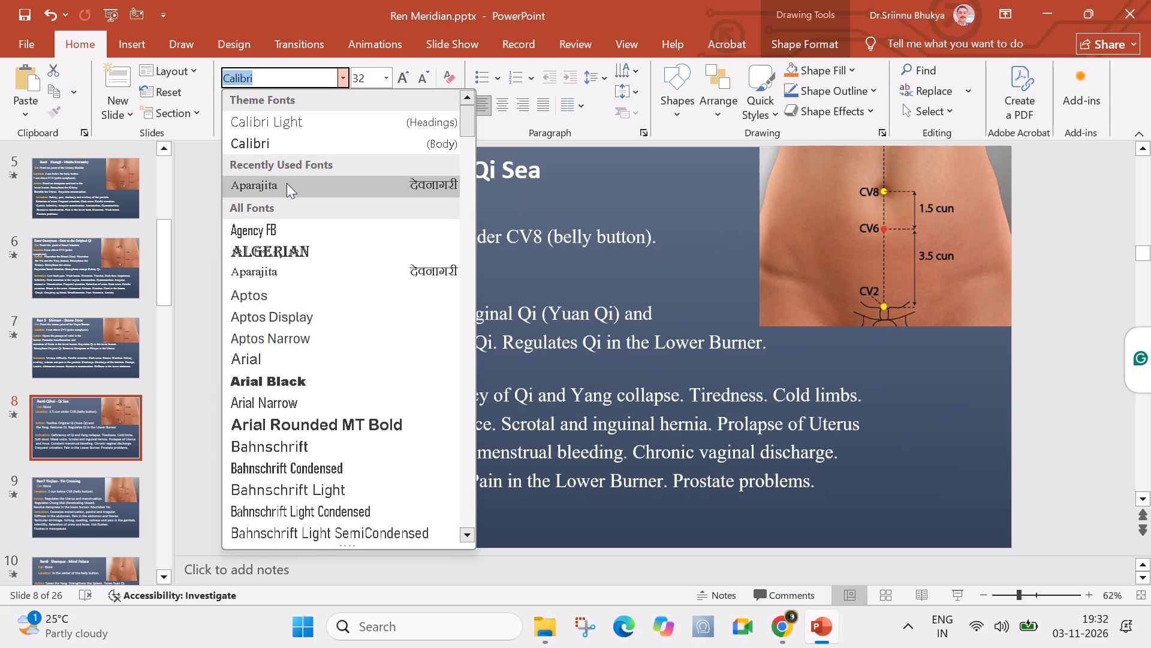
click(287, 185)
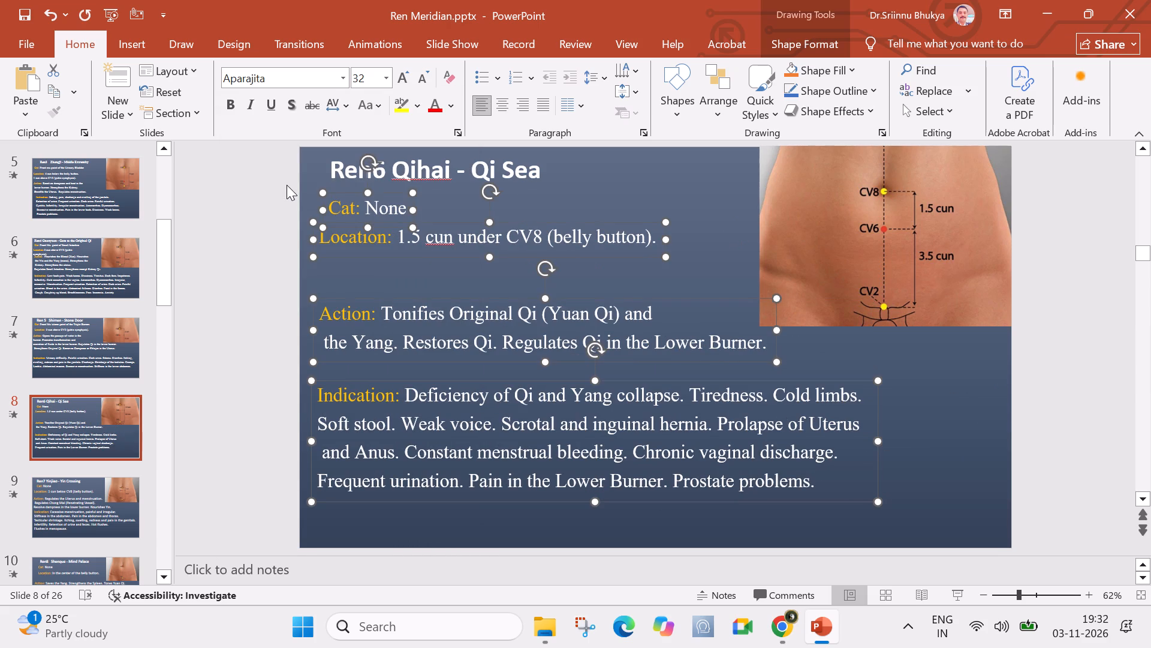
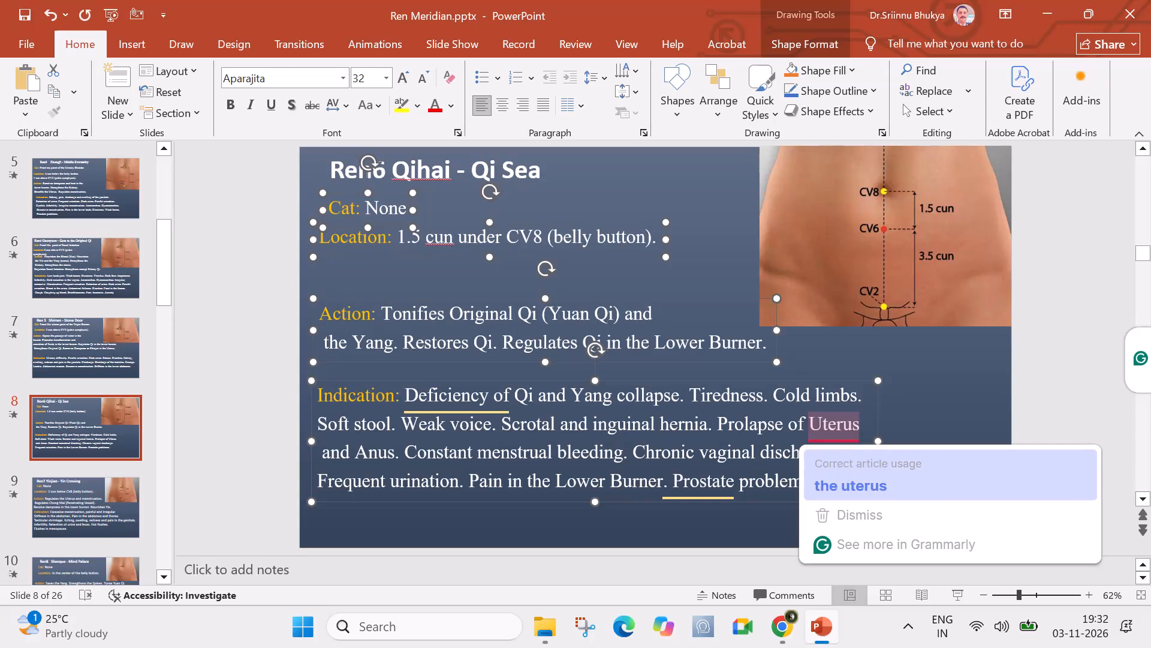
Replace "Uterus" with "the uterus" in slide 8's Indication text.
click(847, 483)
key(shift+Right)
key(shift+Right)
key(shift+Right)
key(shift+Right)
key(shift+Right)
key(shift+Right)
text(the uterus)
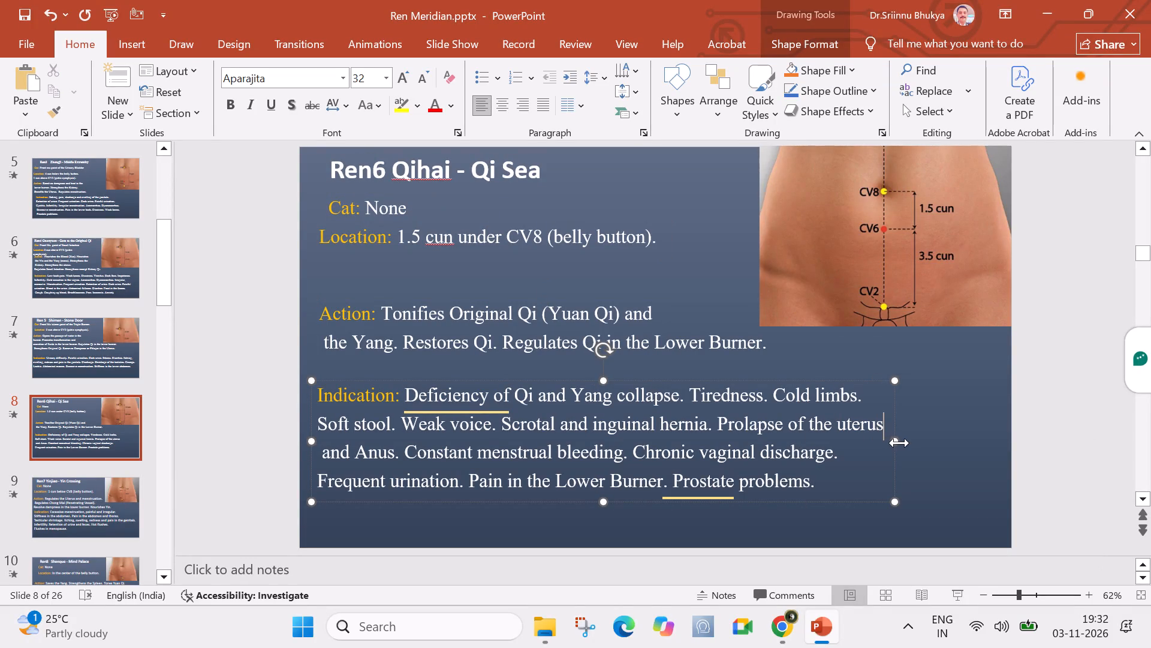
Widen slide 8's Indication text box so it reaches nearly to the slide's right edge.
drag(899, 443, 998, 446)
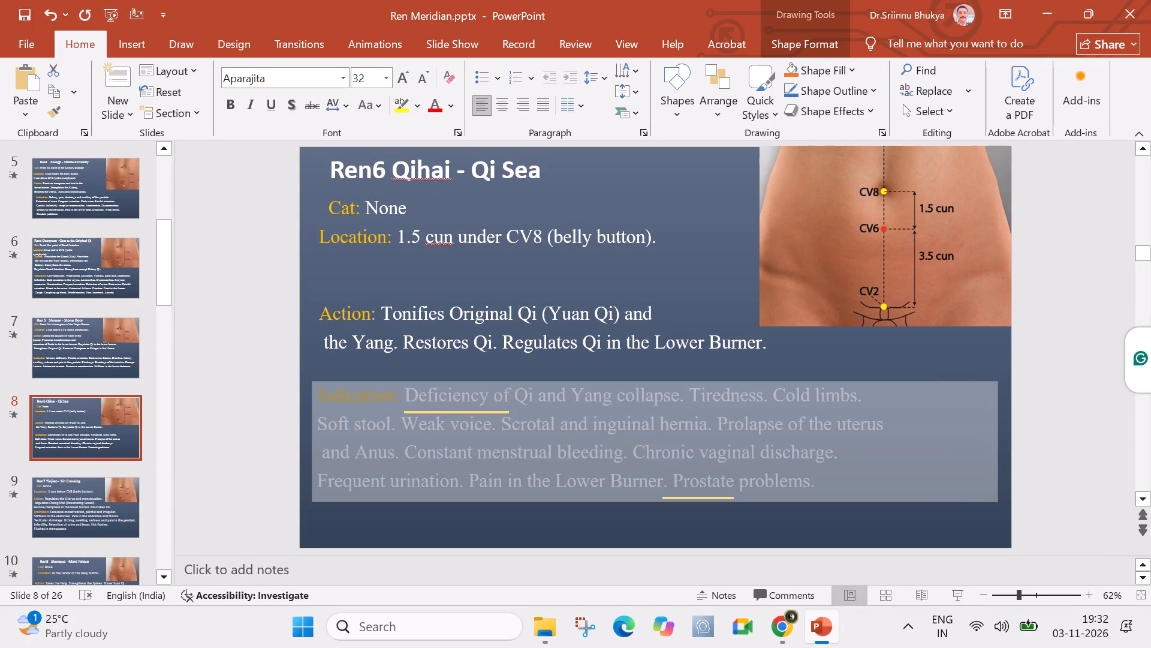
drag(998, 446, 1004, 447)
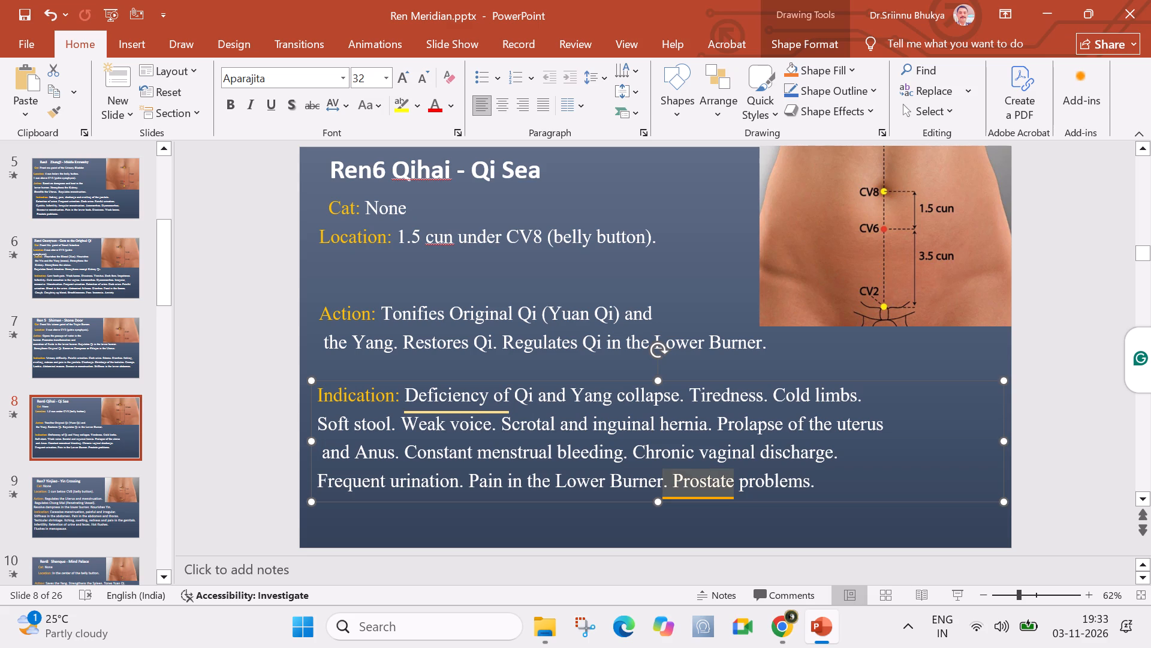
click(562, 419)
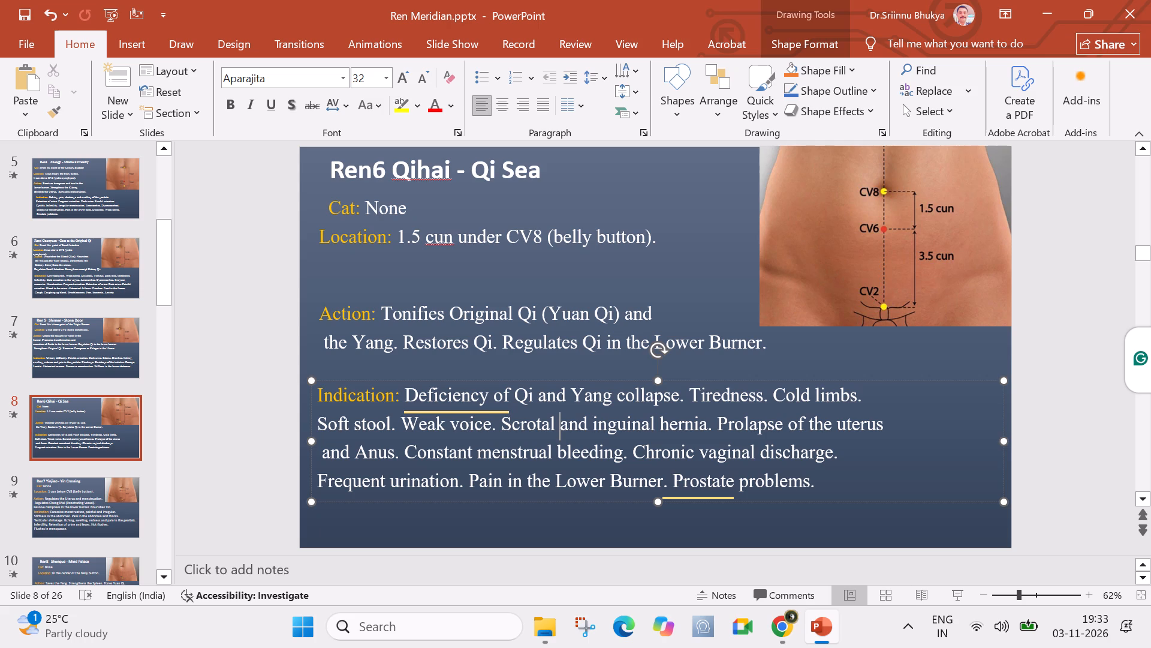
Change the font of the Cat, Location and Indication text boxes on slide 9, Ren7 Yinjiao - Yin Crossing, to Aparajita.
click(47, 513)
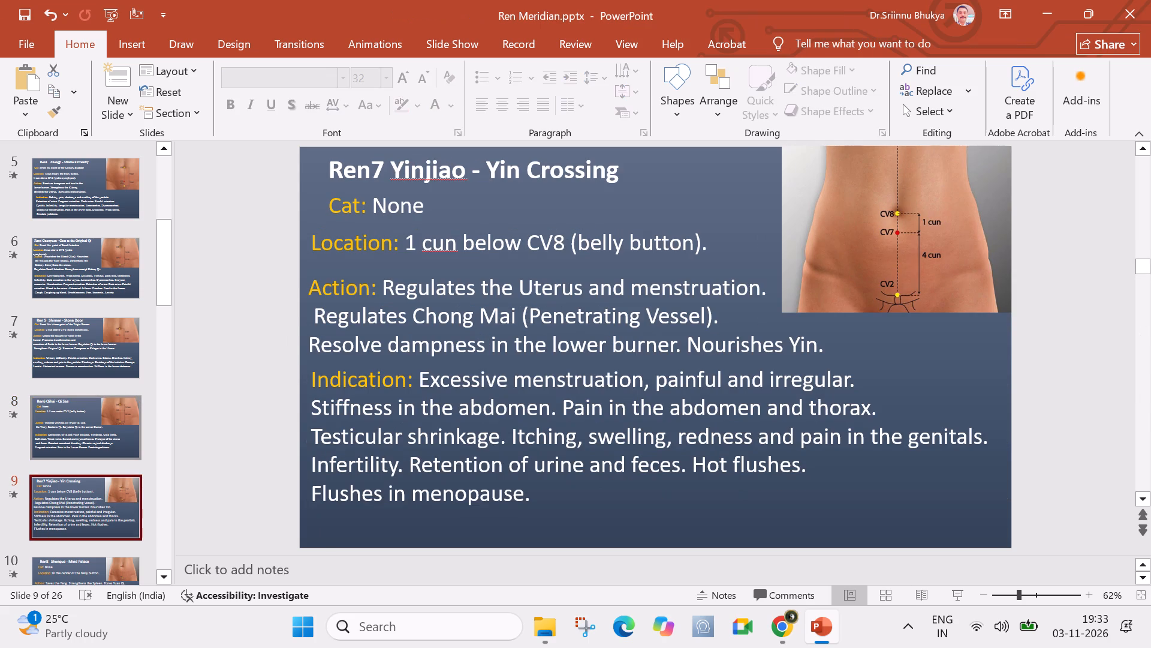
click(304, 154)
drag(304, 154, 1010, 542)
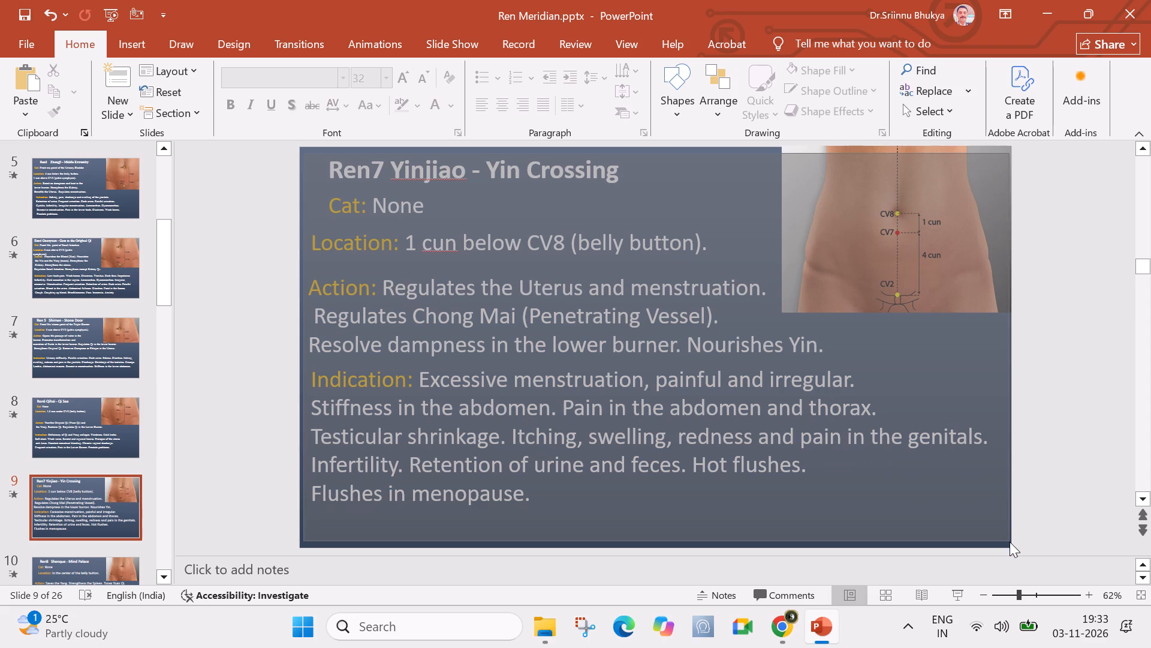
drag(1010, 542, 1014, 545)
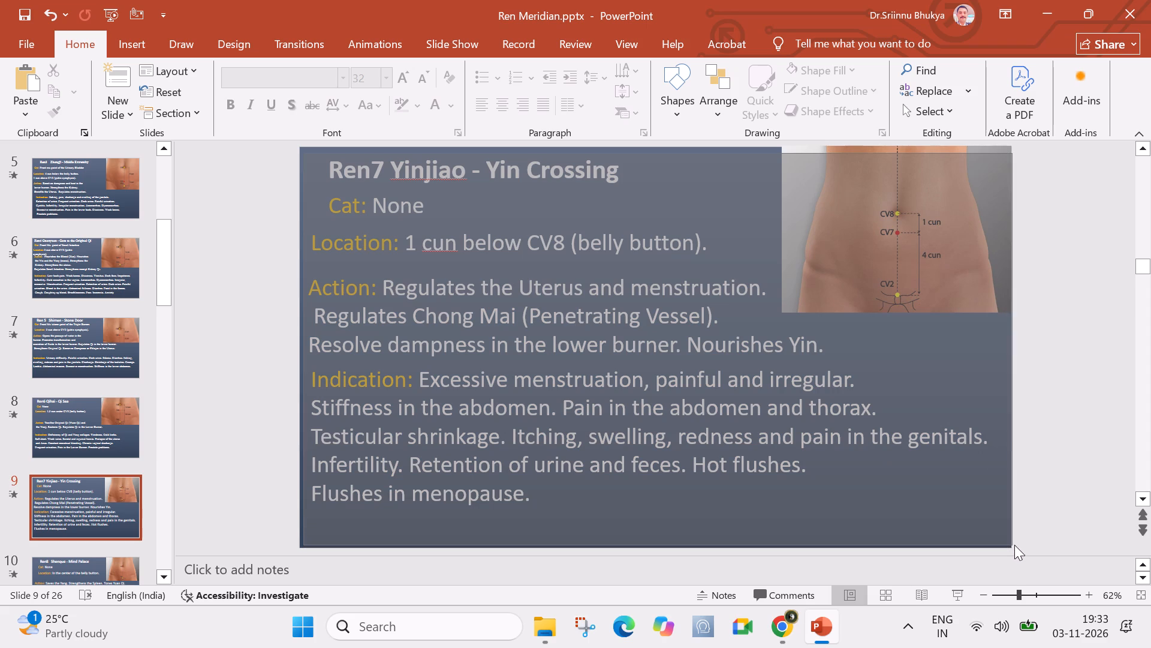
drag(1014, 545, 1010, 553)
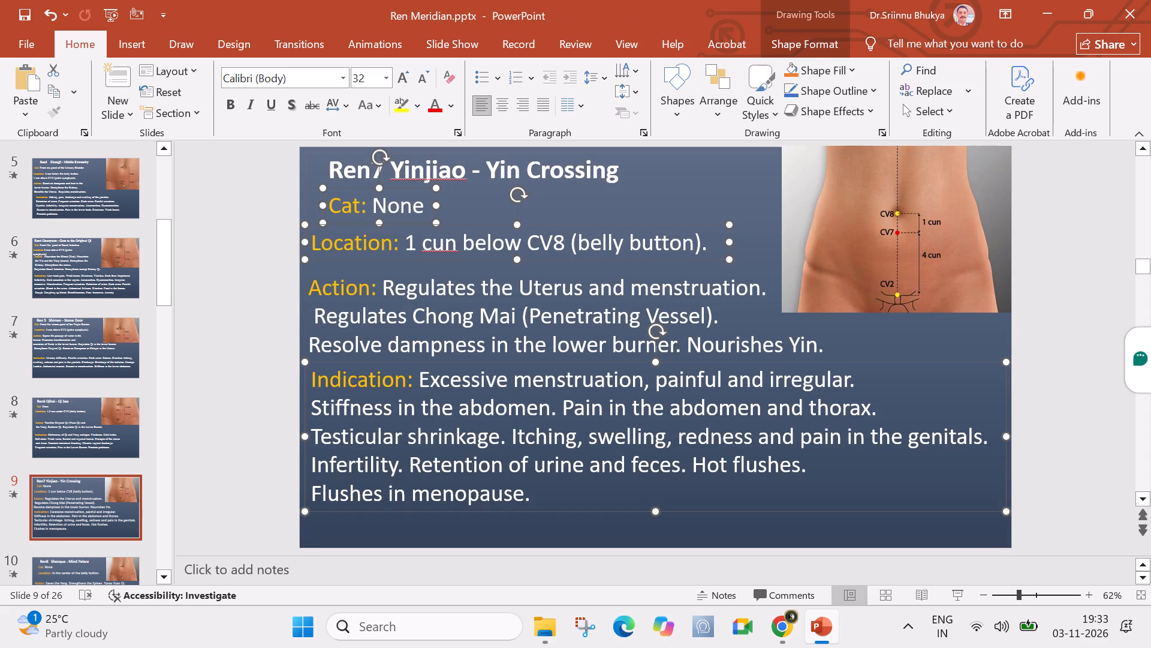
click(342, 80)
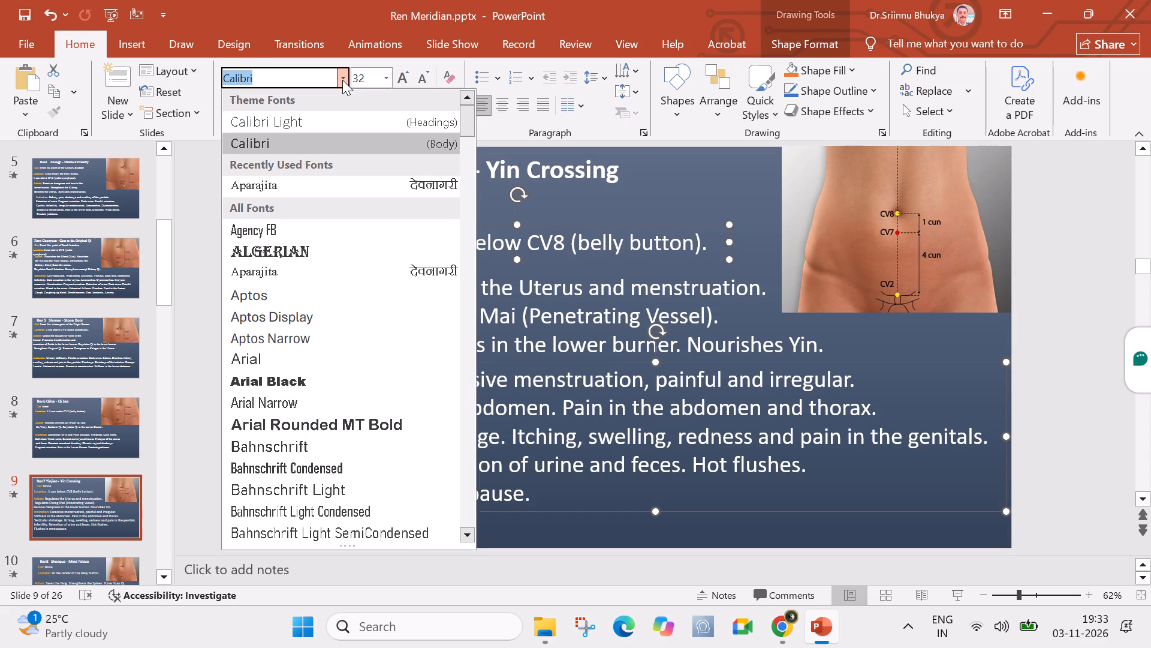
click(280, 181)
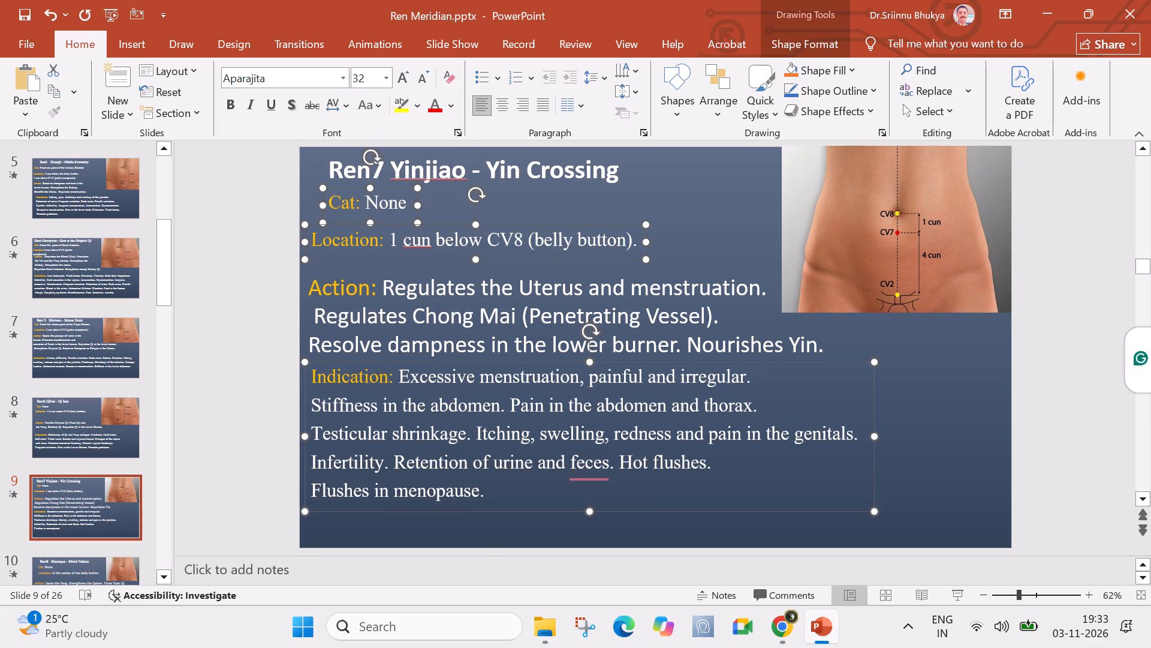
Change the font of slide 9's title, "Ren7 Yinjiao - Yin Crossing", to Aparajita.
click(547, 176)
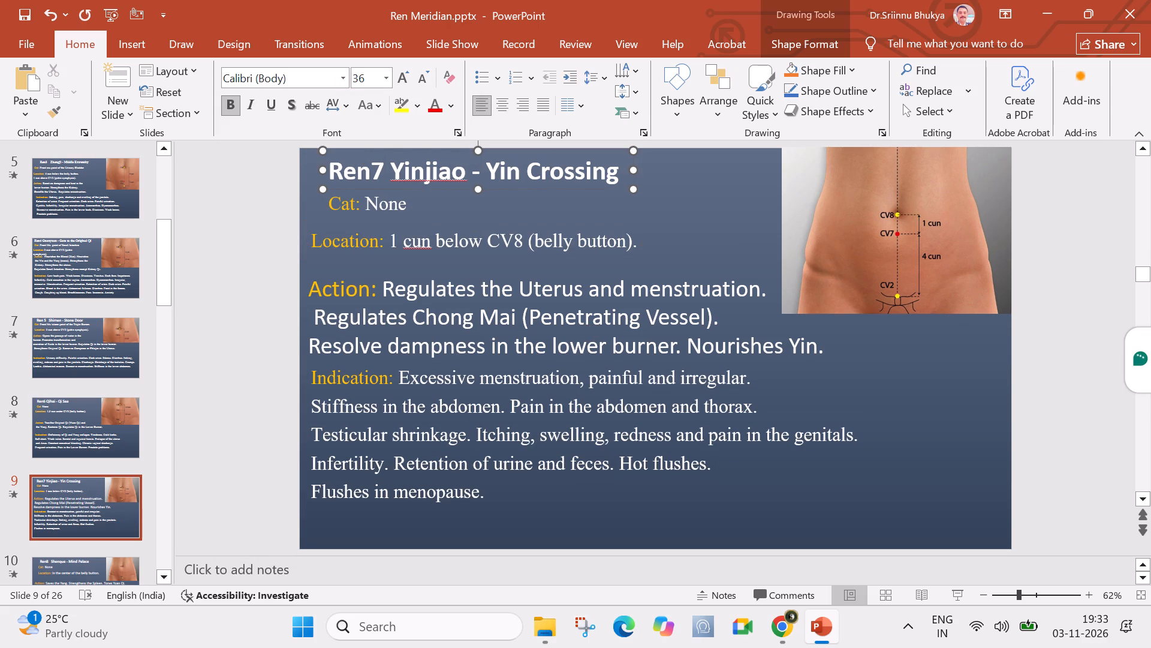
click(516, 192)
click(342, 72)
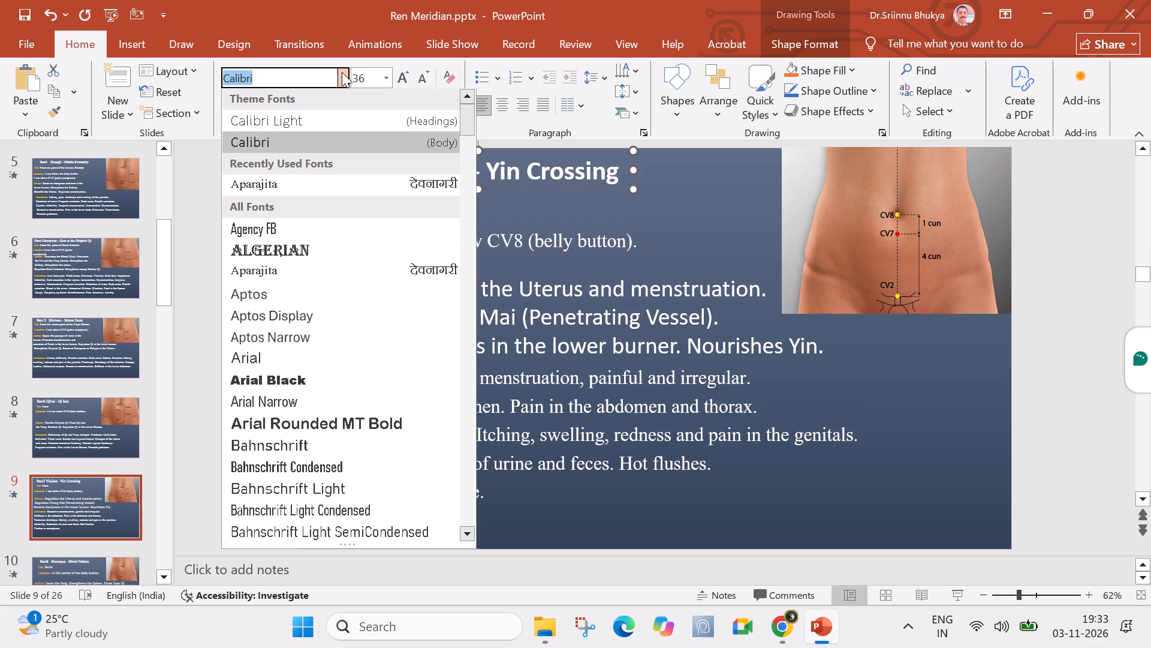
click(285, 182)
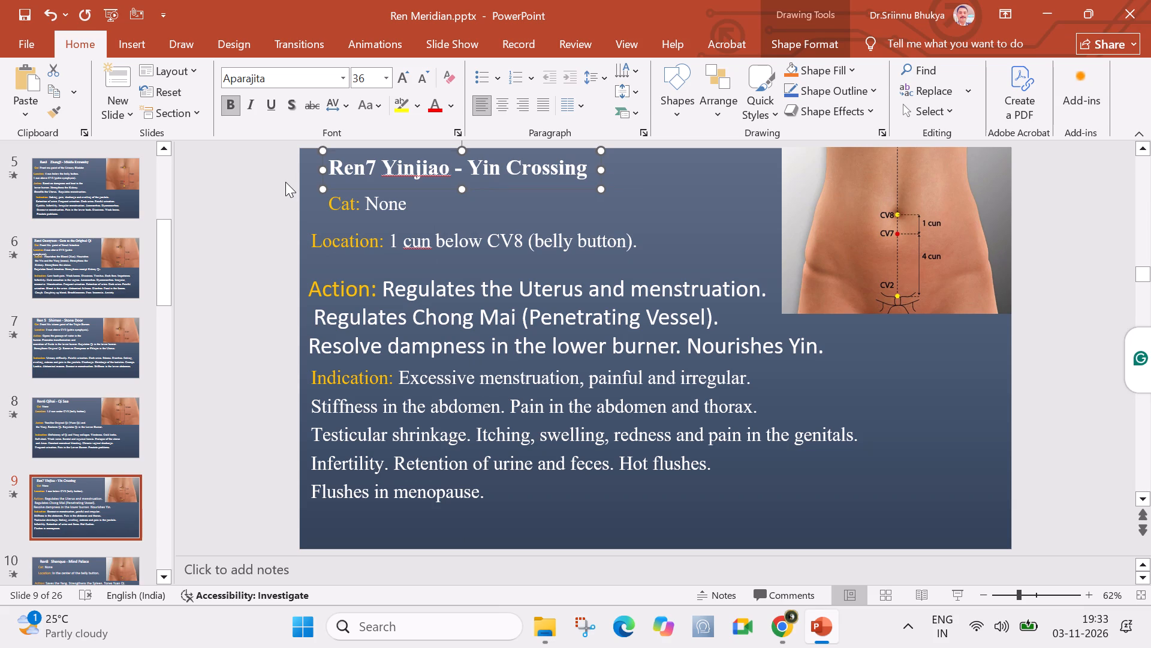
Change the font of slide 9's Action text box to Aparajita.
click(508, 307)
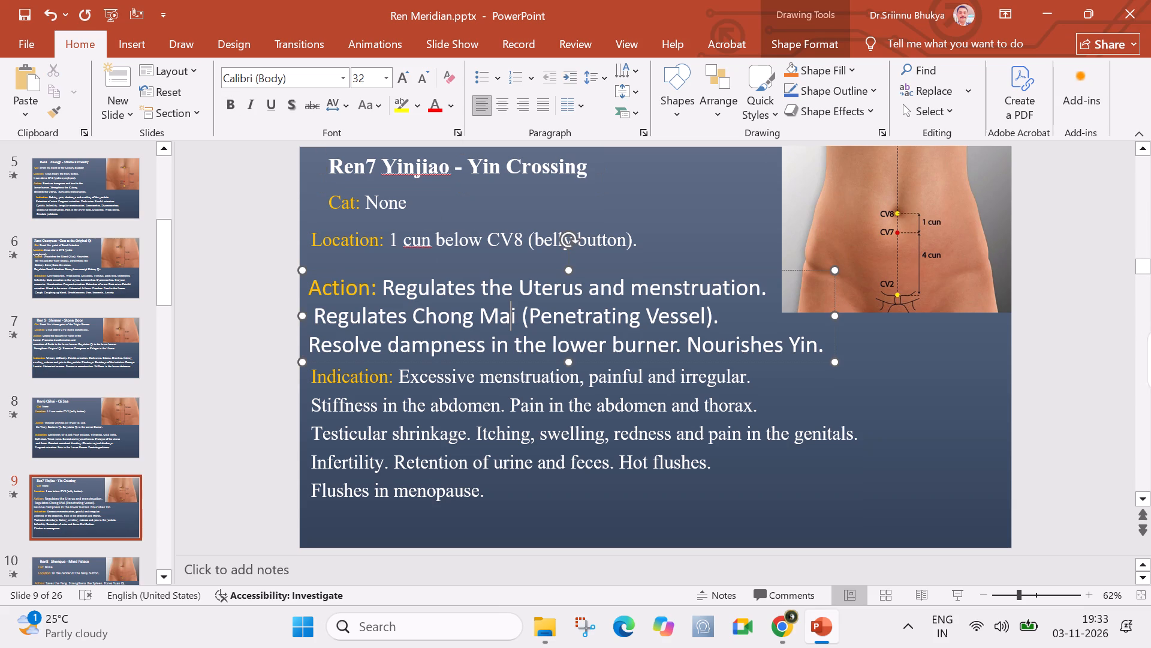
click(500, 264)
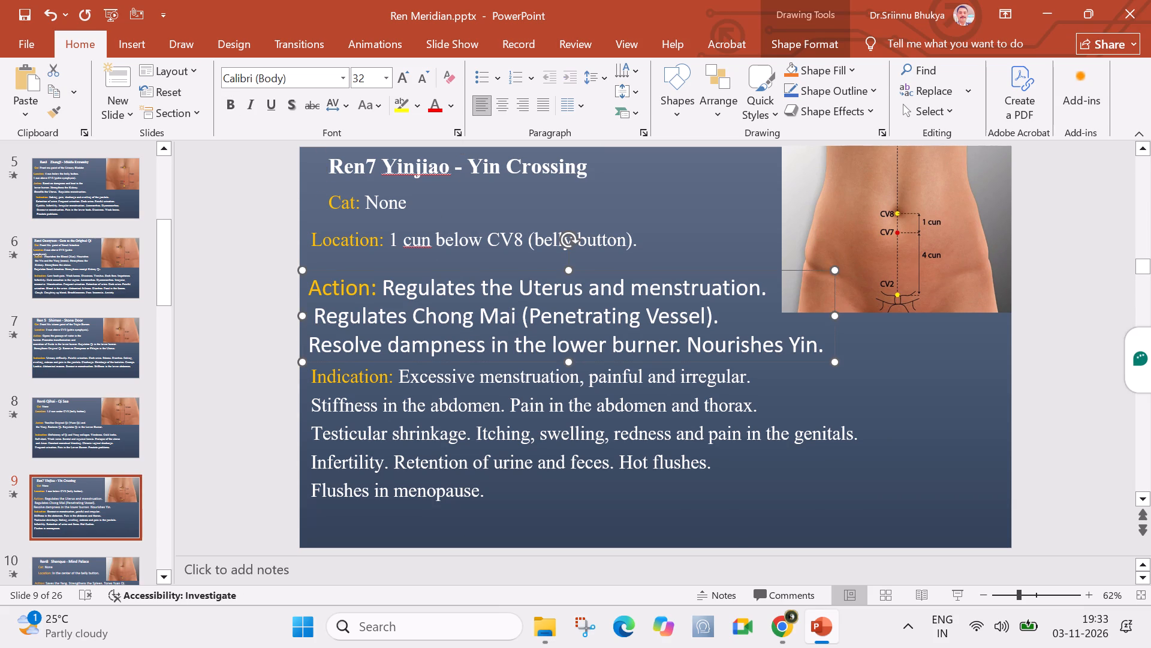
click(342, 76)
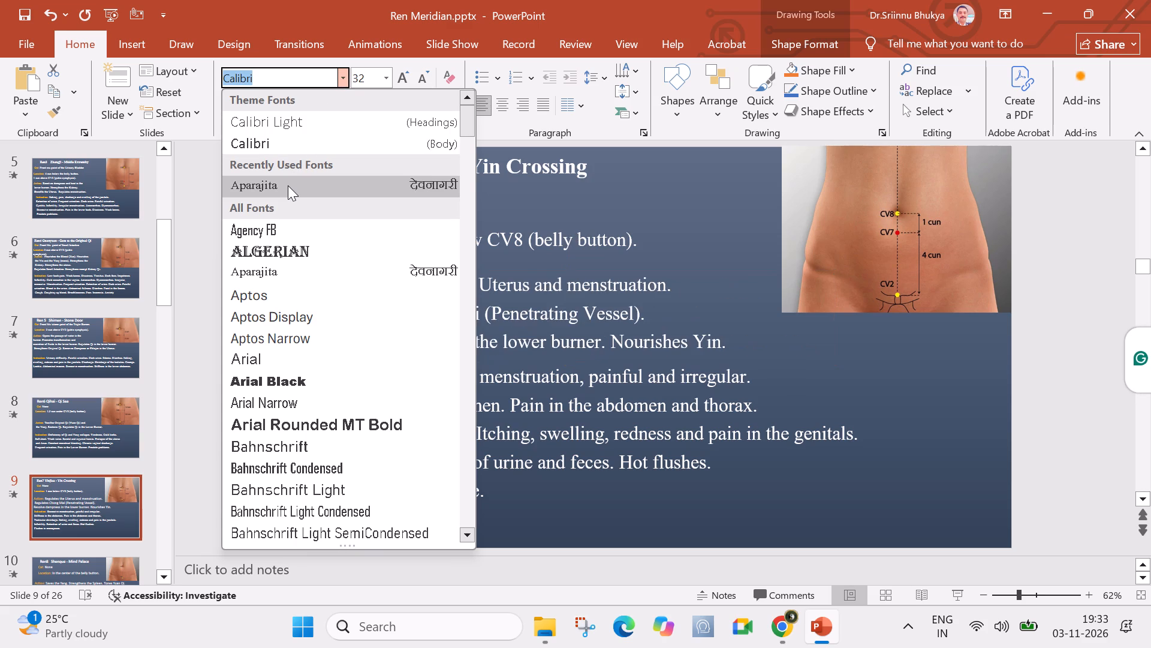
click(288, 185)
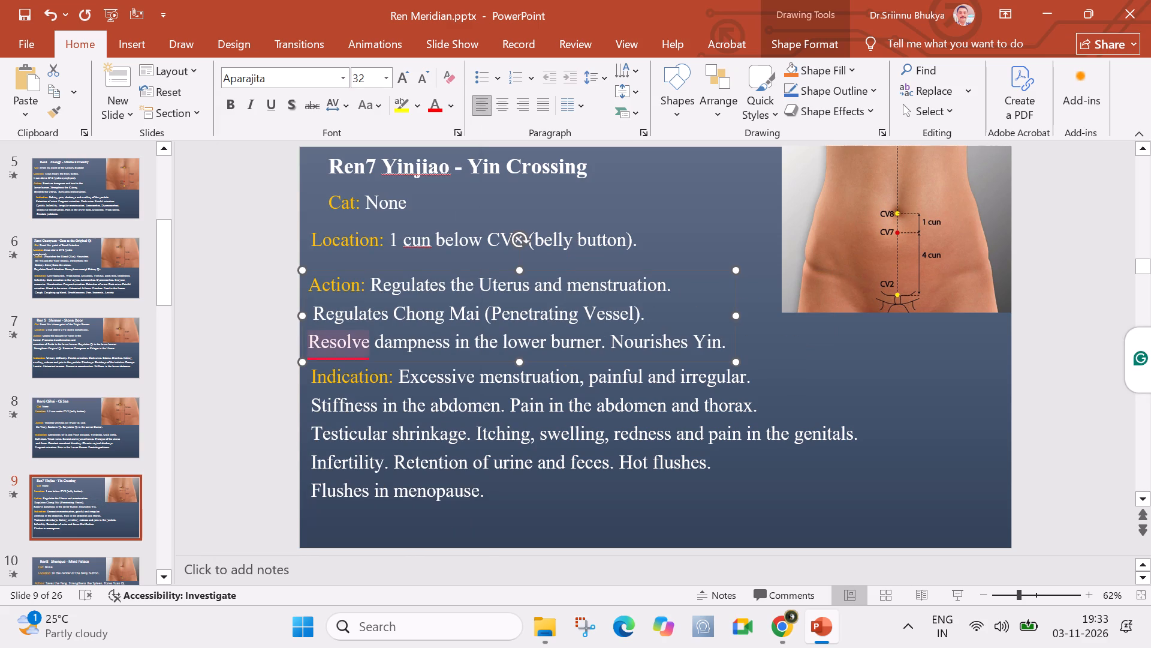
Correct "Resolve" to "Resolves" in slide 9's Action text.
click(353, 401)
key(shift+Right)
key(shift+Right)
key(shift+Right)
key(shift+Right)
key(shift+Right)
key(shift+Right)
key(shift+Right)
text(Resolv)
text(es)
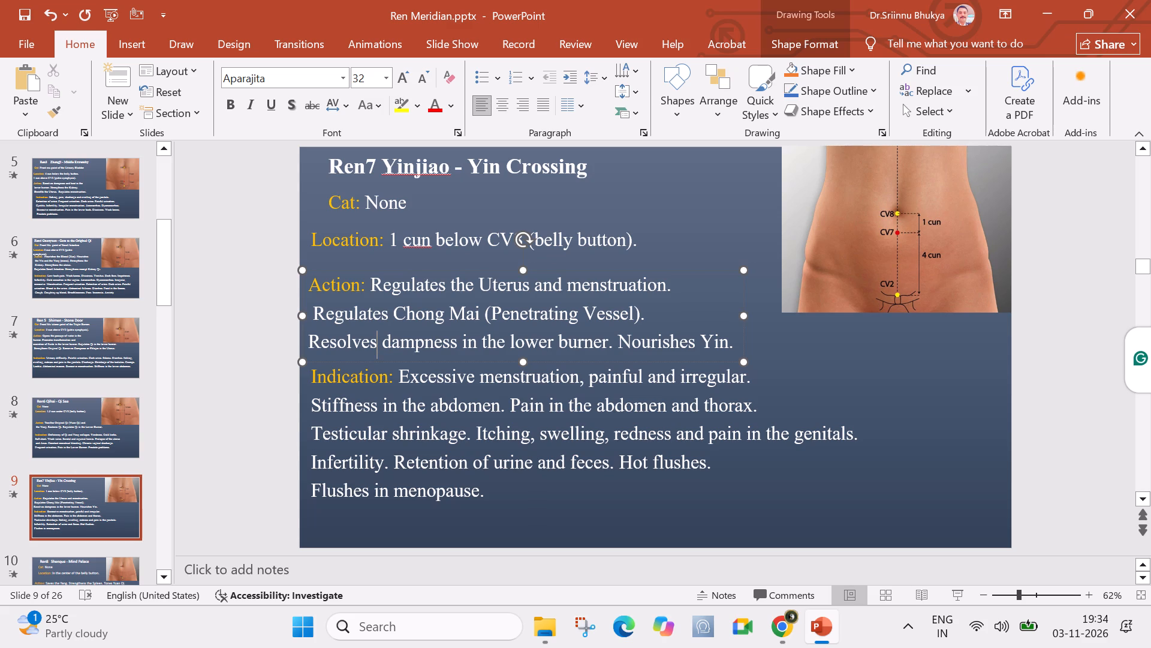
Rejoin slide 9's Indication lines from "Excessive menstruation" through "Hot flushes", breaking lines only before "Pain in the abdomen" and "in the genitals".
click(312, 403)
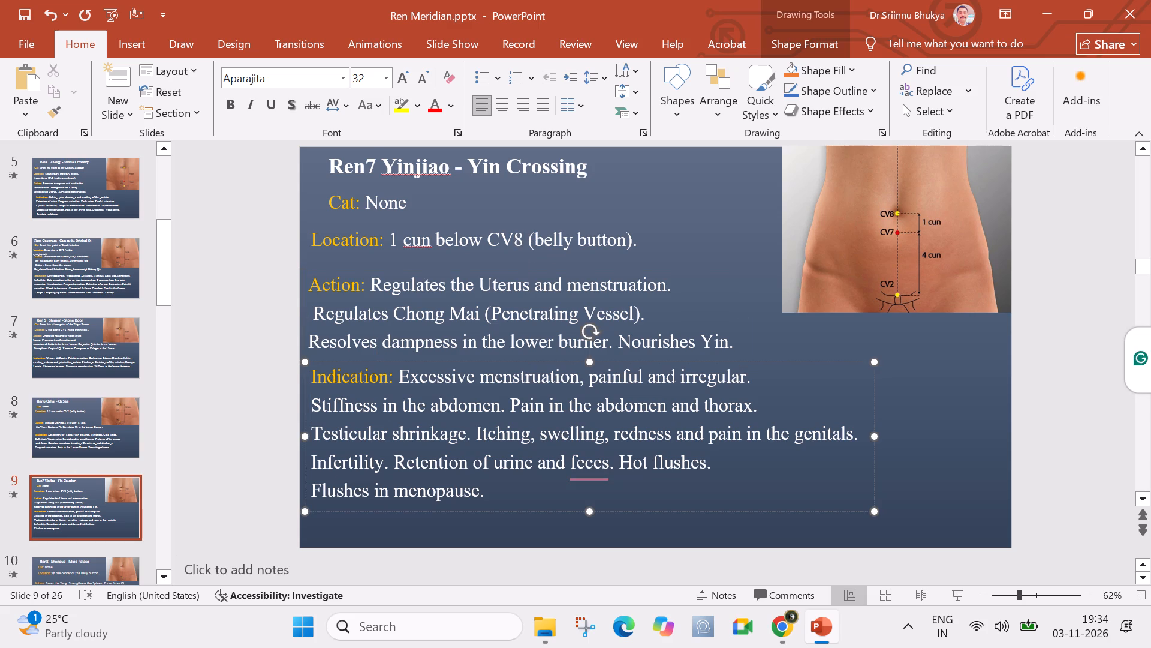
key(BackSpace)
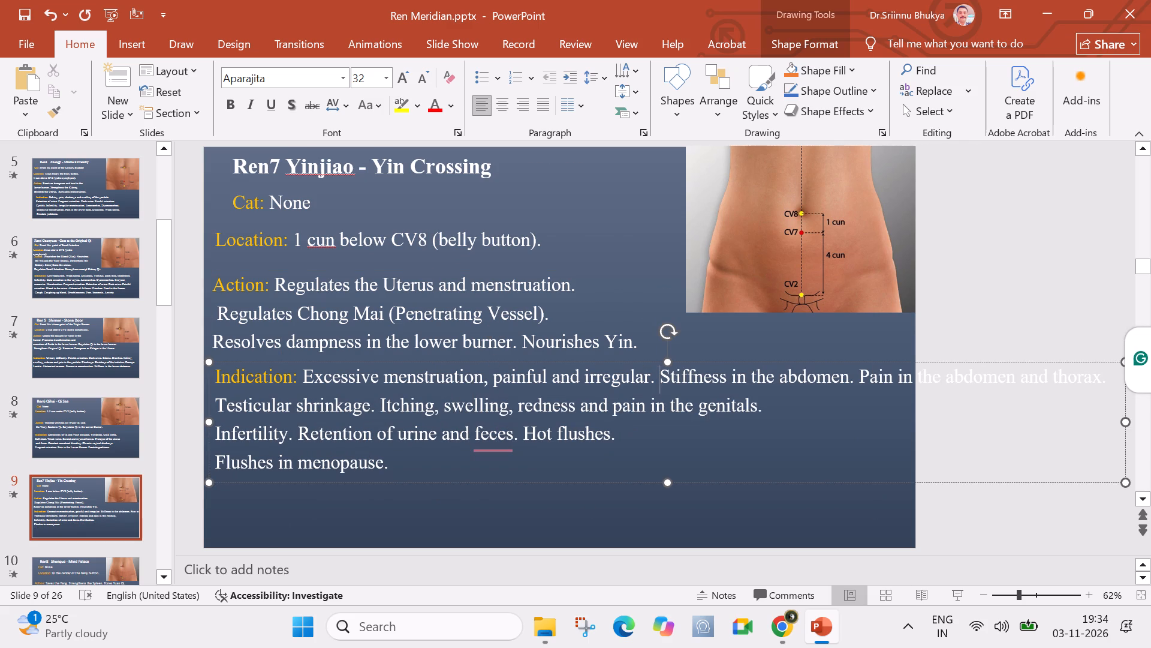
click(861, 380)
key(Return)
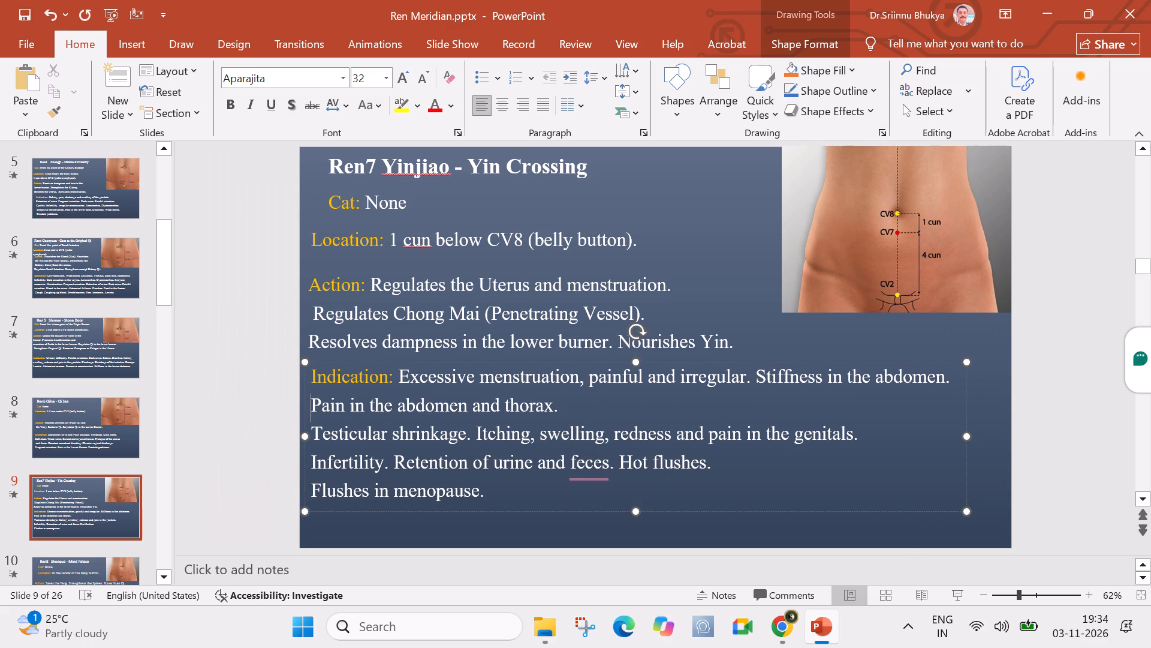
click(312, 437)
key(BackSpace)
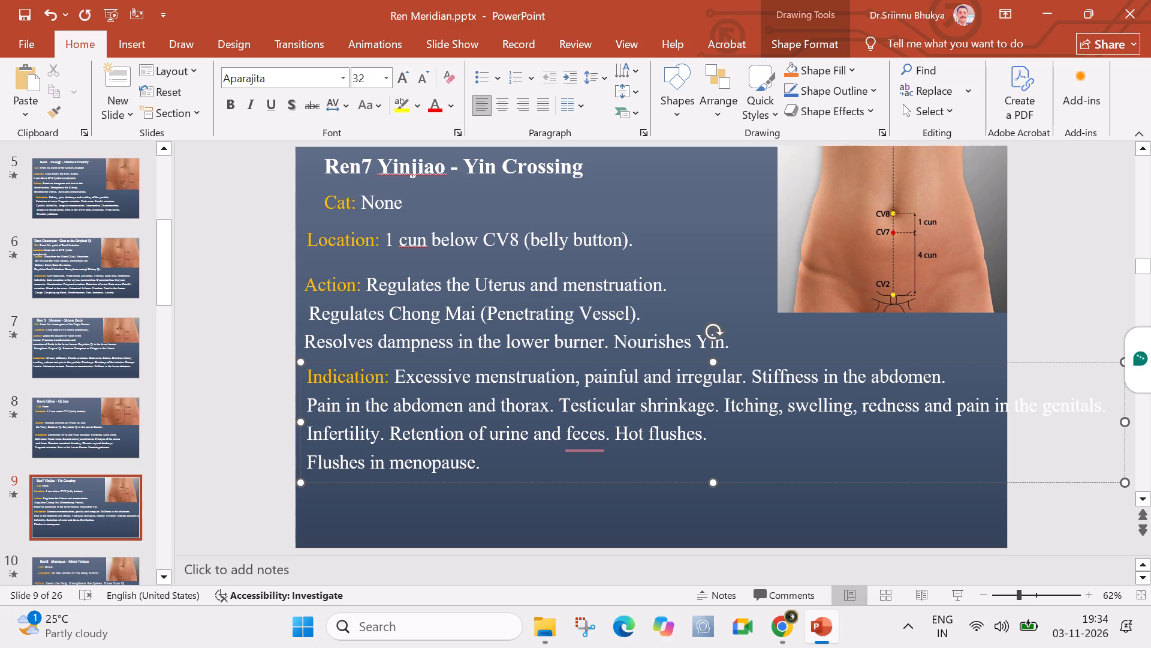
click(996, 404)
key(Return)
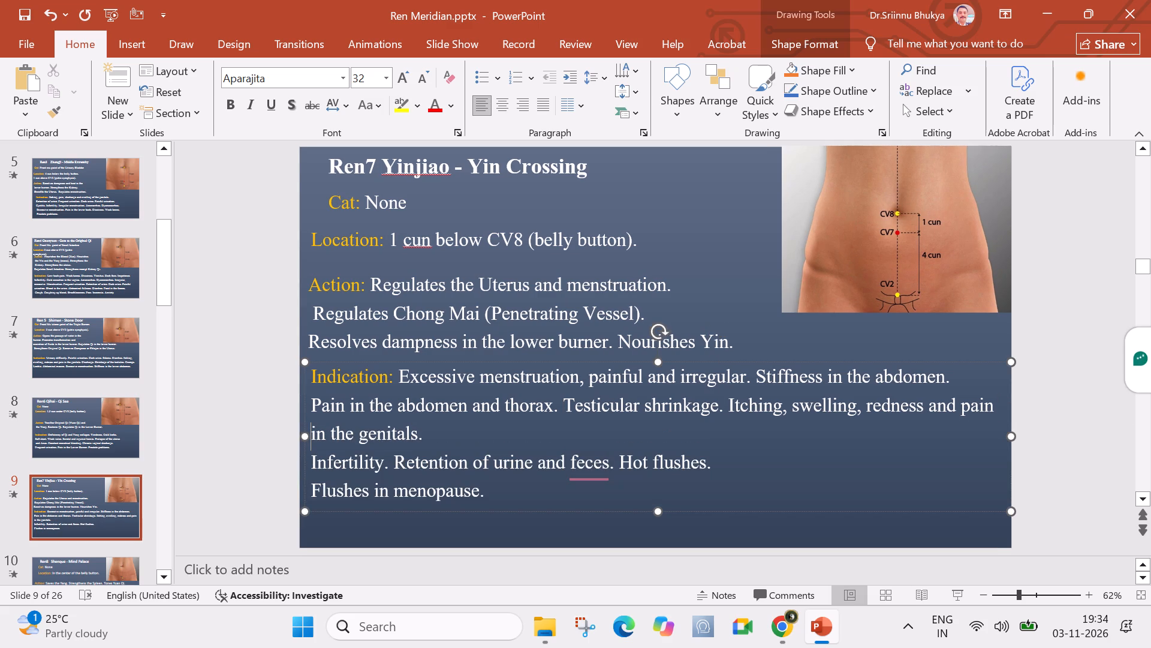
click(313, 460)
key(BackSpace)
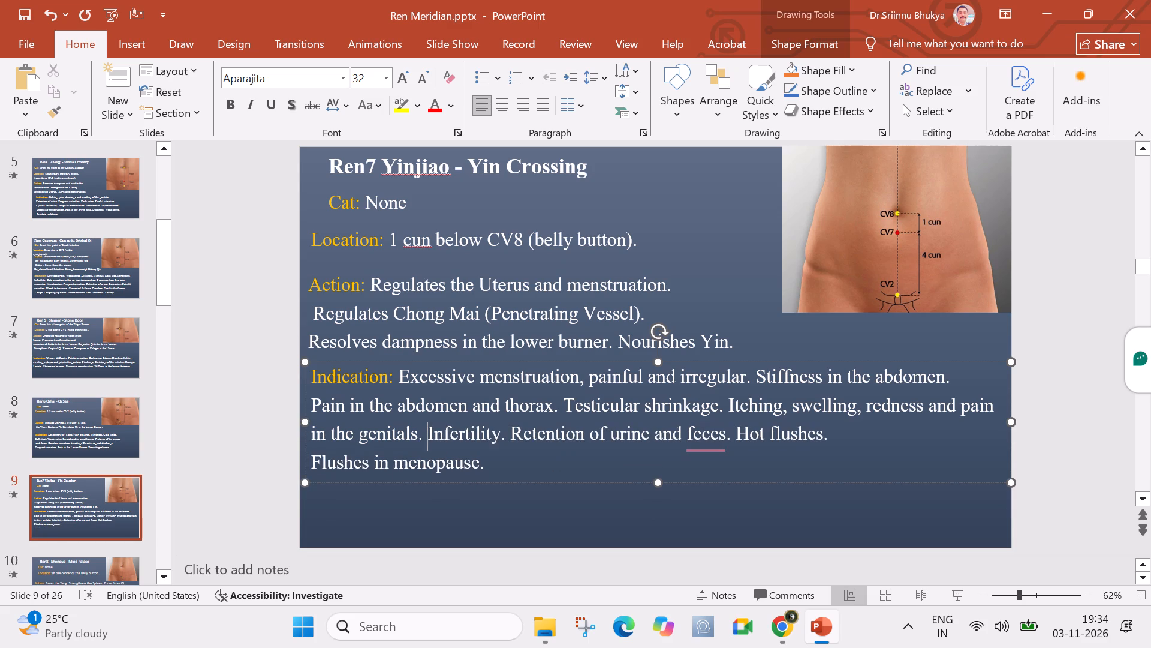
Change the spelling of "feces" to "faeces" in slide 9's Indication text.
click(703, 447)
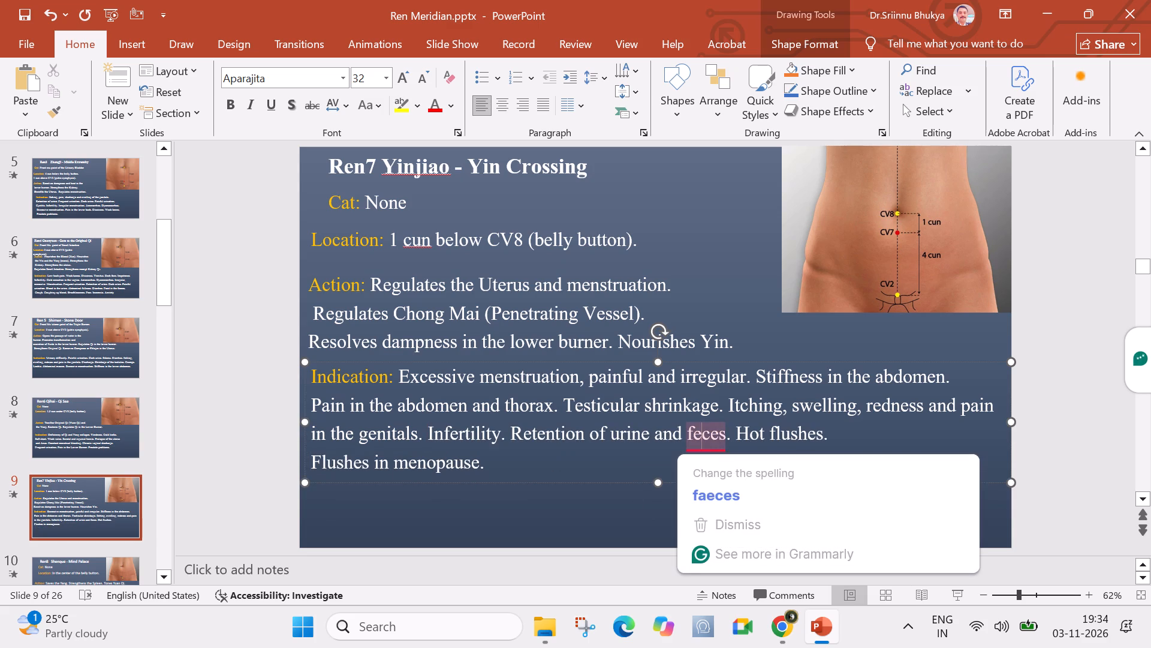
click(718, 502)
key(shift+Right)
key(shift+Right)
key(shift+Right)
key(shift+Right)
key(shift+Right)
text(faeces)
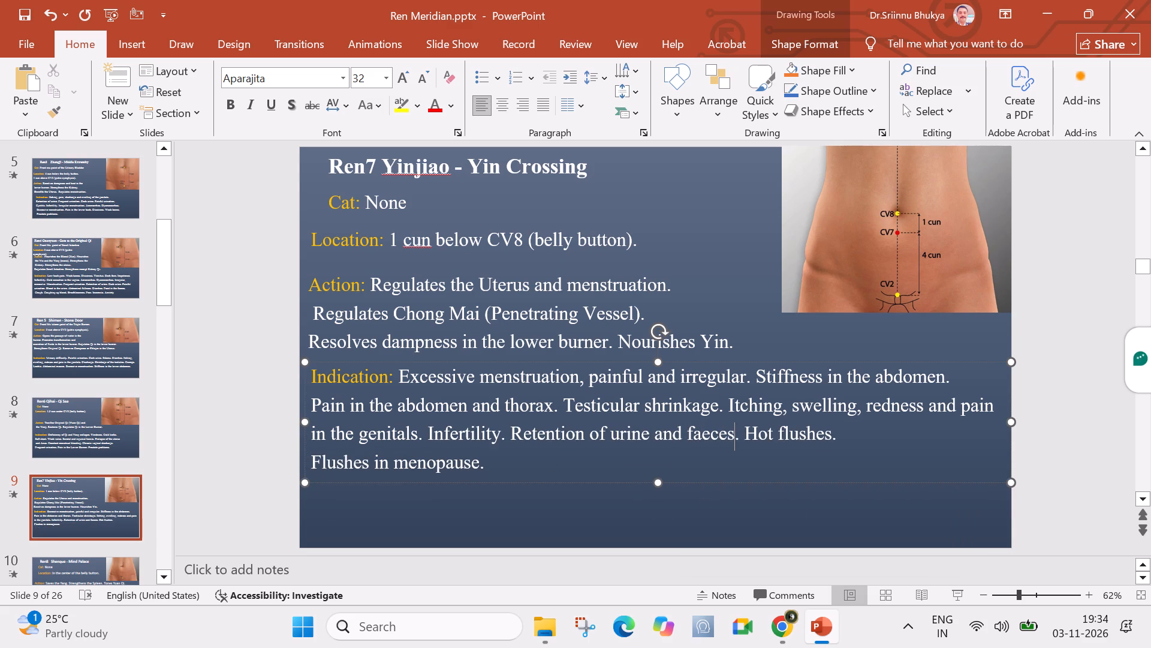
Join "Flushes in menopause." onto the end of the preceding line in slide 9's Indication text.
click(312, 461)
key(BackSpace)
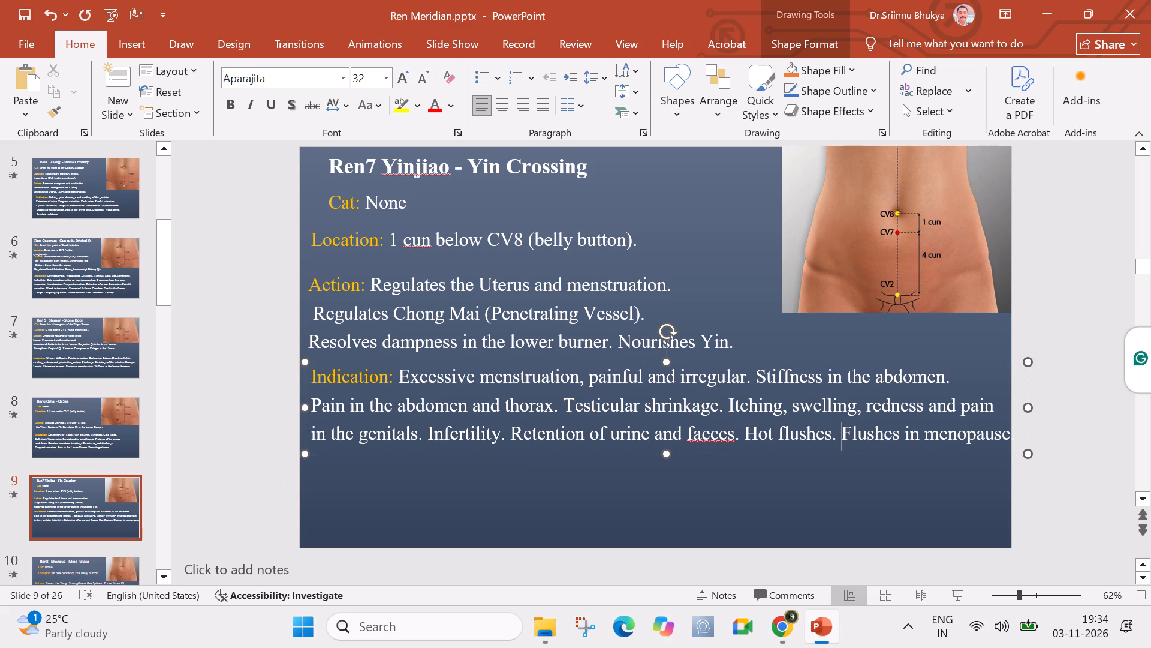
Move slide 9's Indication text box down, leaving a gap below the Action text and lining up their left edges.
drag(531, 454, 523, 469)
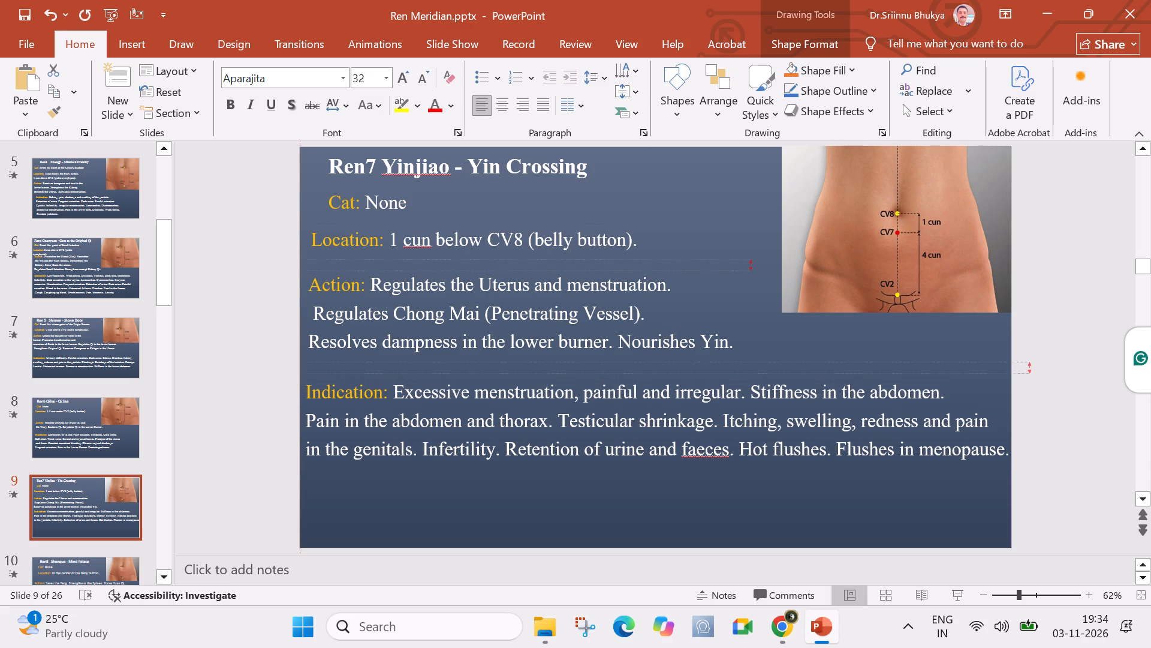
drag(523, 469, 528, 499)
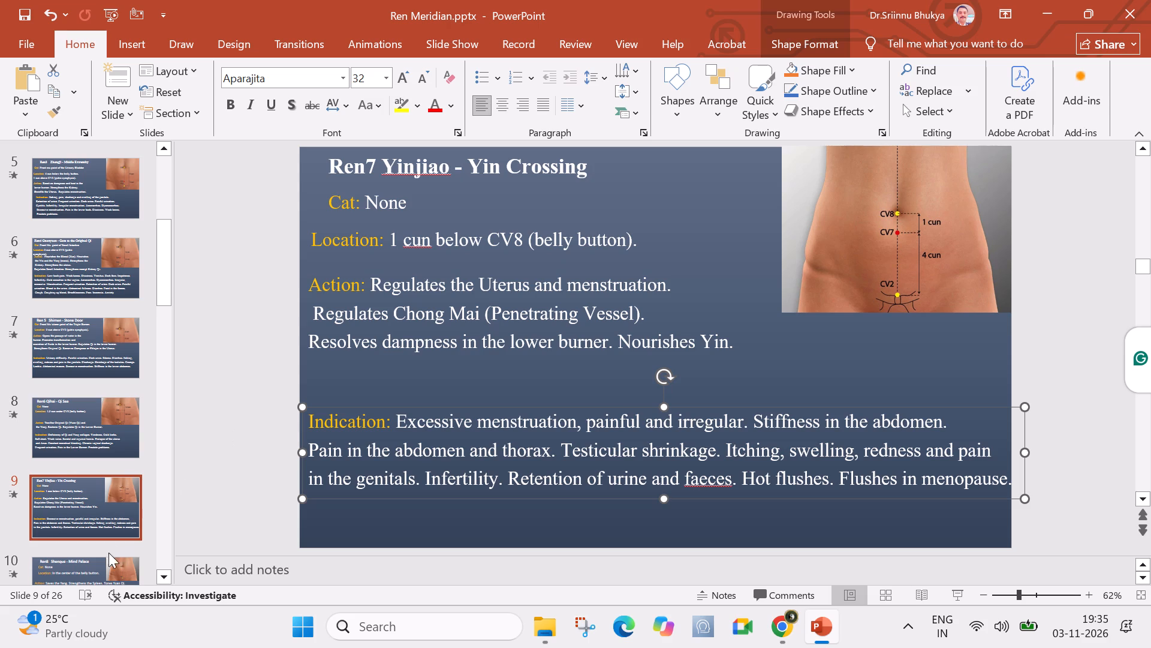
Change all the text on slide 10, Ren8 Shenque - Mind Palace, to the Aparajita font.
click(98, 567)
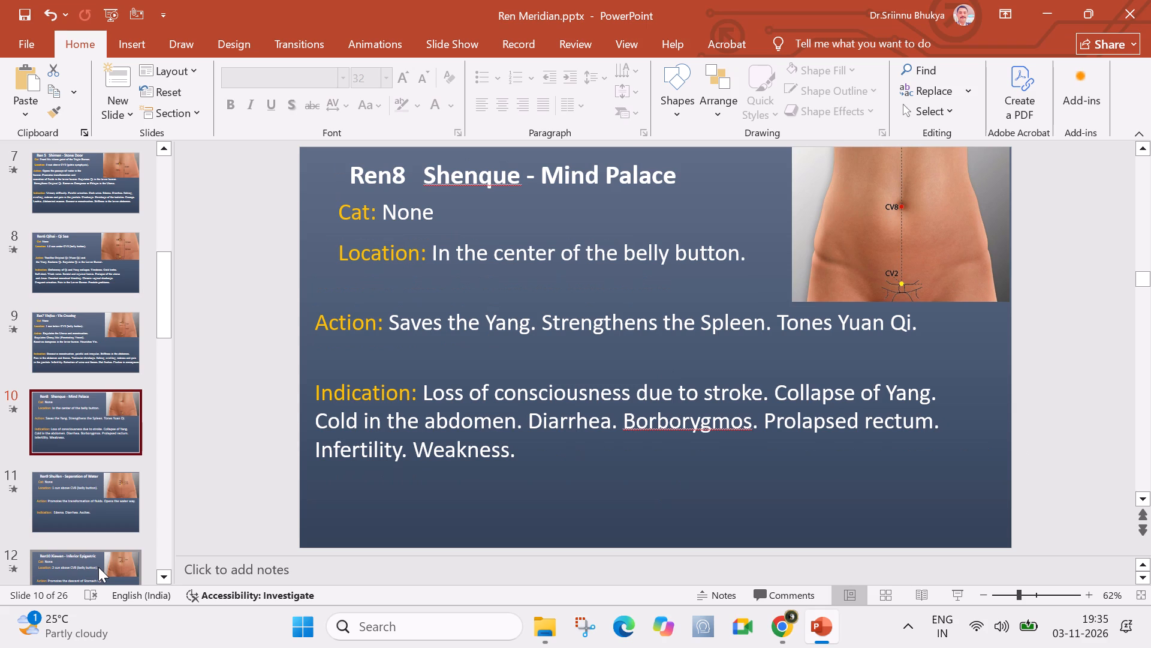
click(300, 147)
drag(300, 147, 1016, 573)
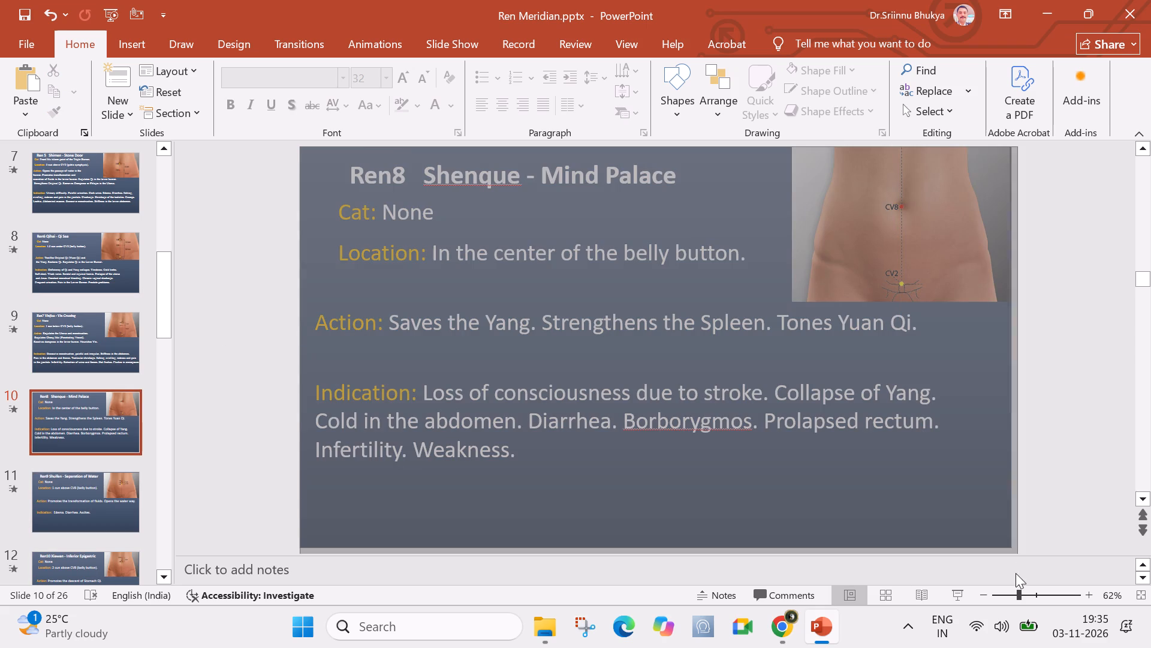
drag(1016, 573, 1010, 565)
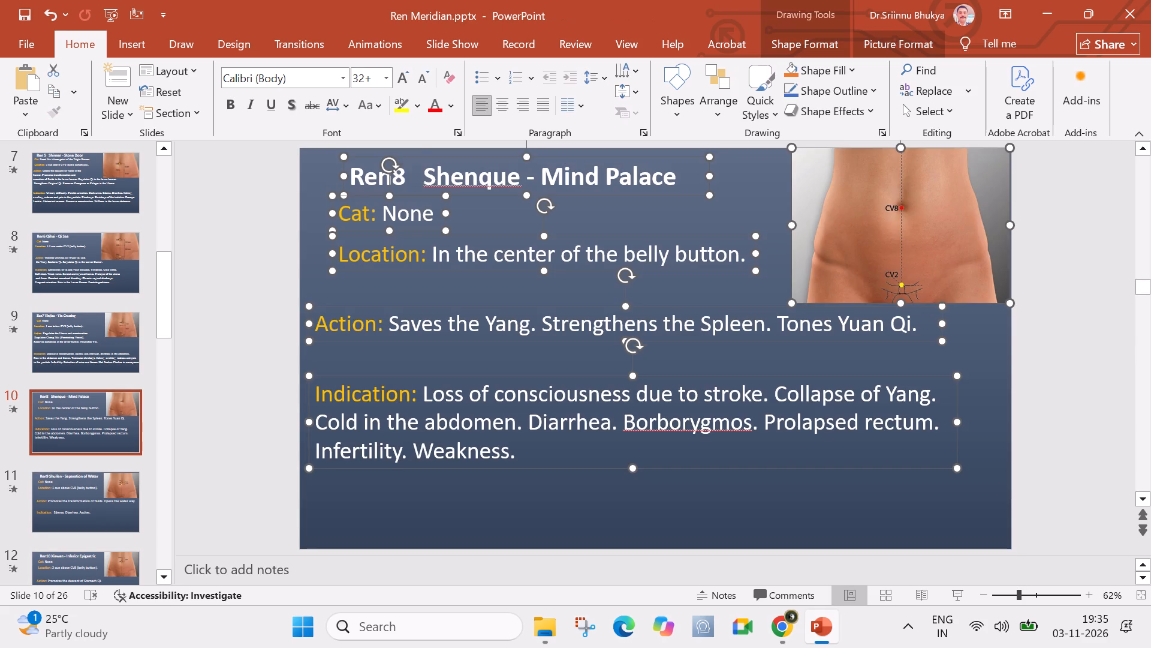
click(339, 80)
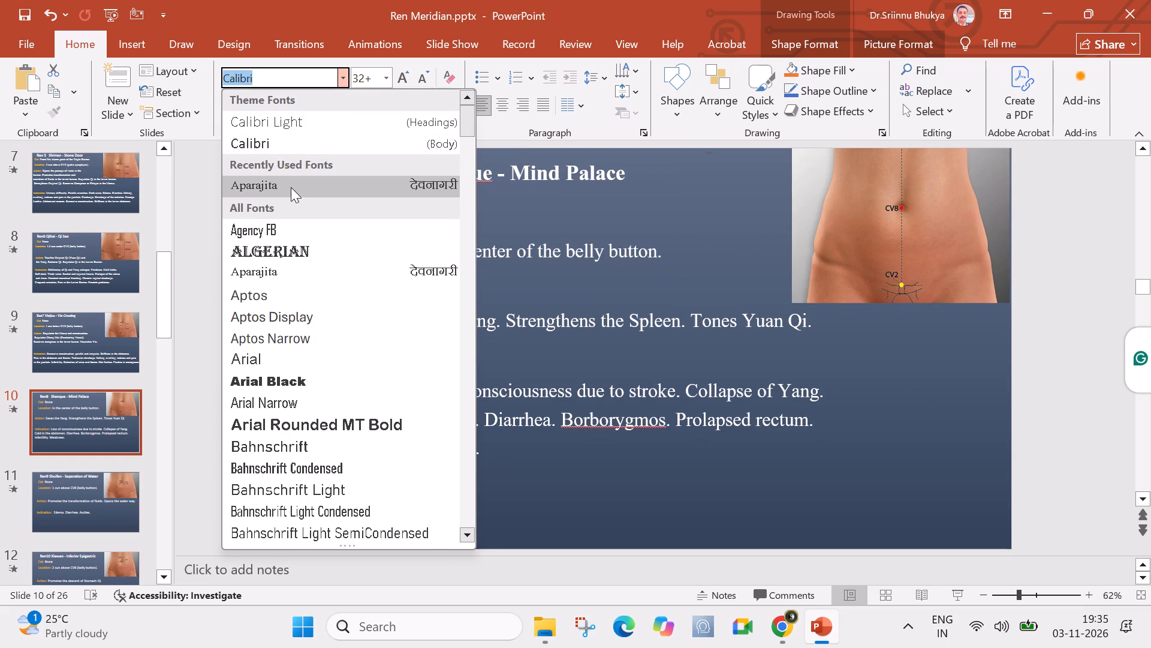
click(289, 189)
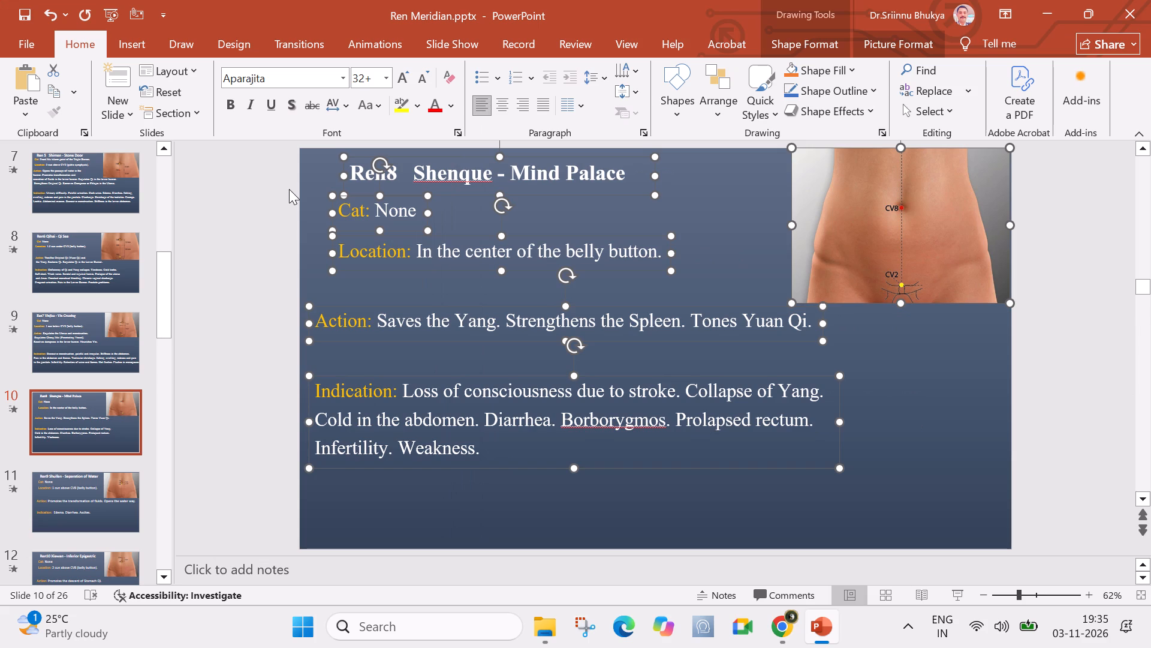
click(538, 517)
Change all the text on slide 11, Ren9 Shuifen - Separation of Water, to Aparajita, including the Action line.
click(65, 517)
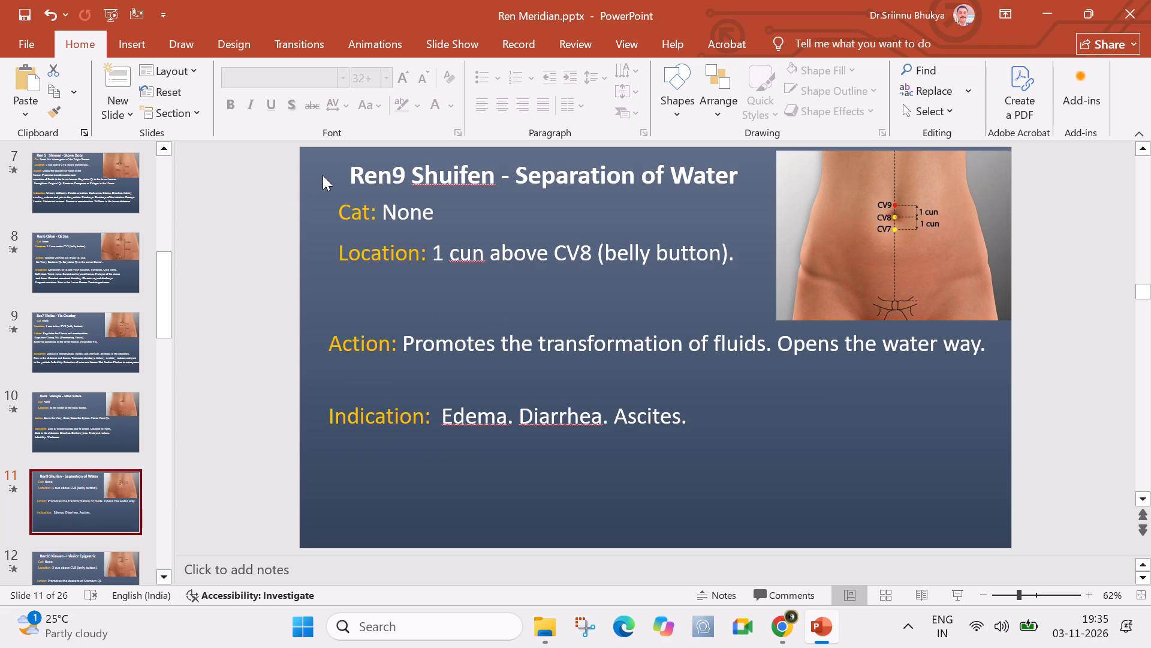
click(301, 148)
drag(301, 148, 1008, 525)
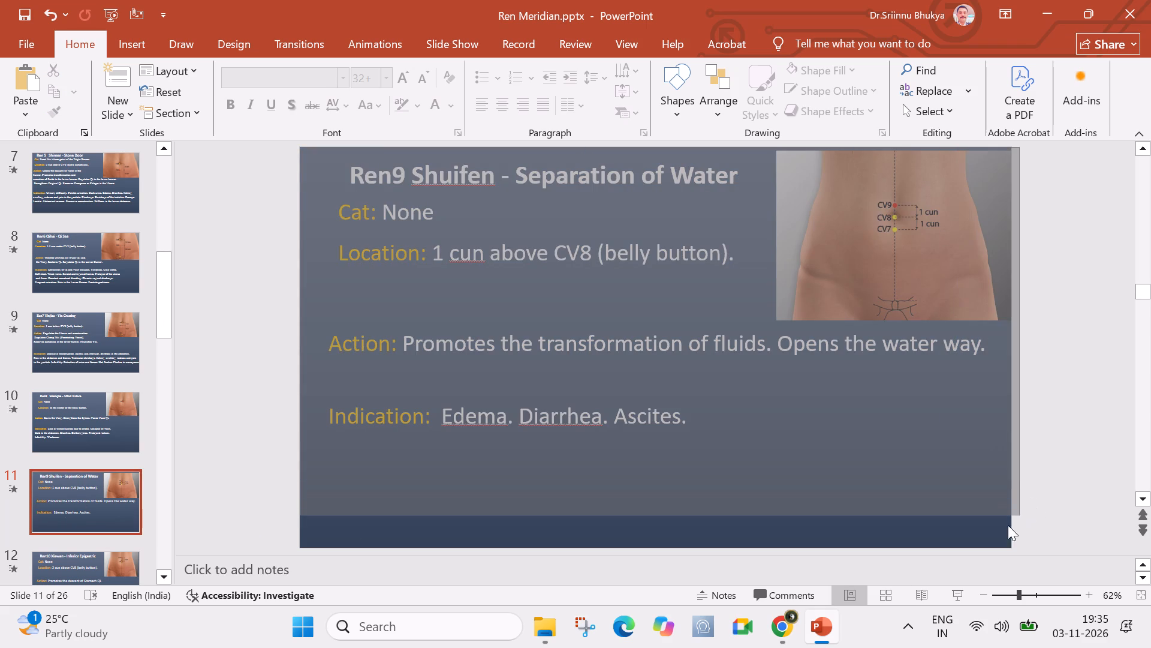
drag(1008, 525, 1010, 545)
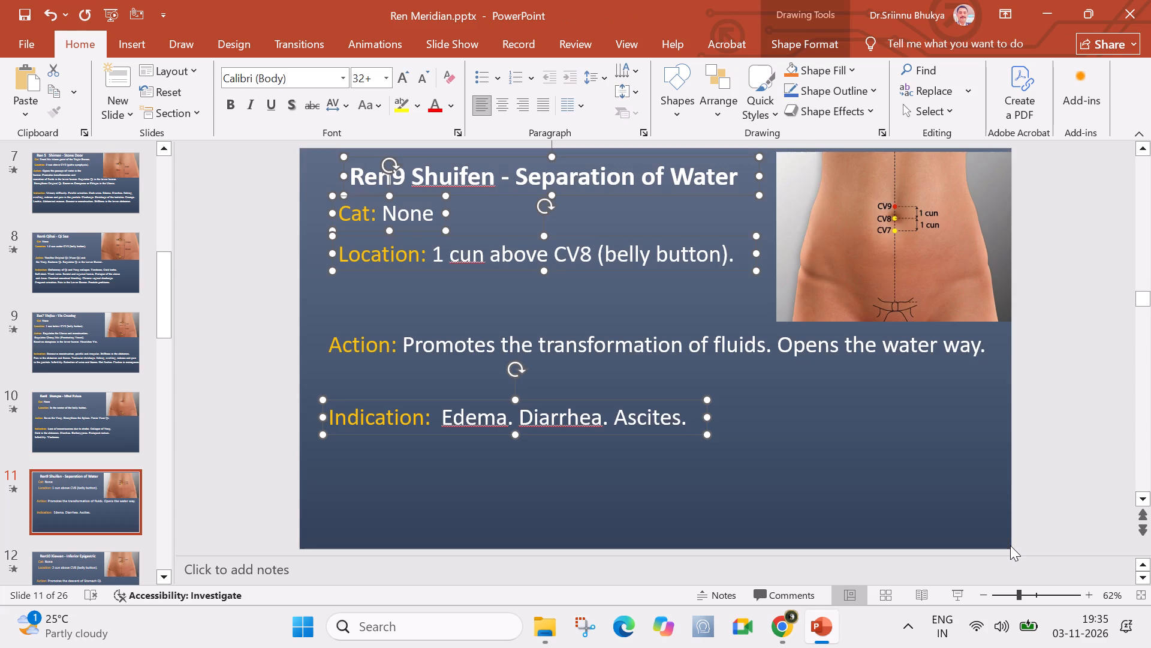
click(344, 79)
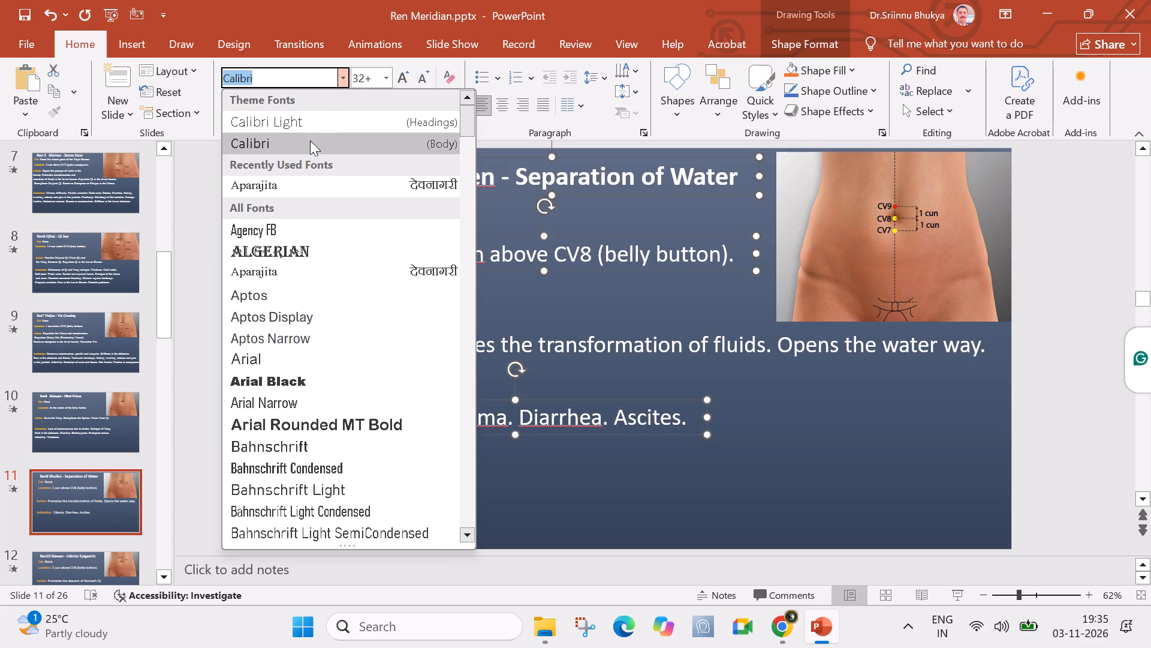
click(283, 182)
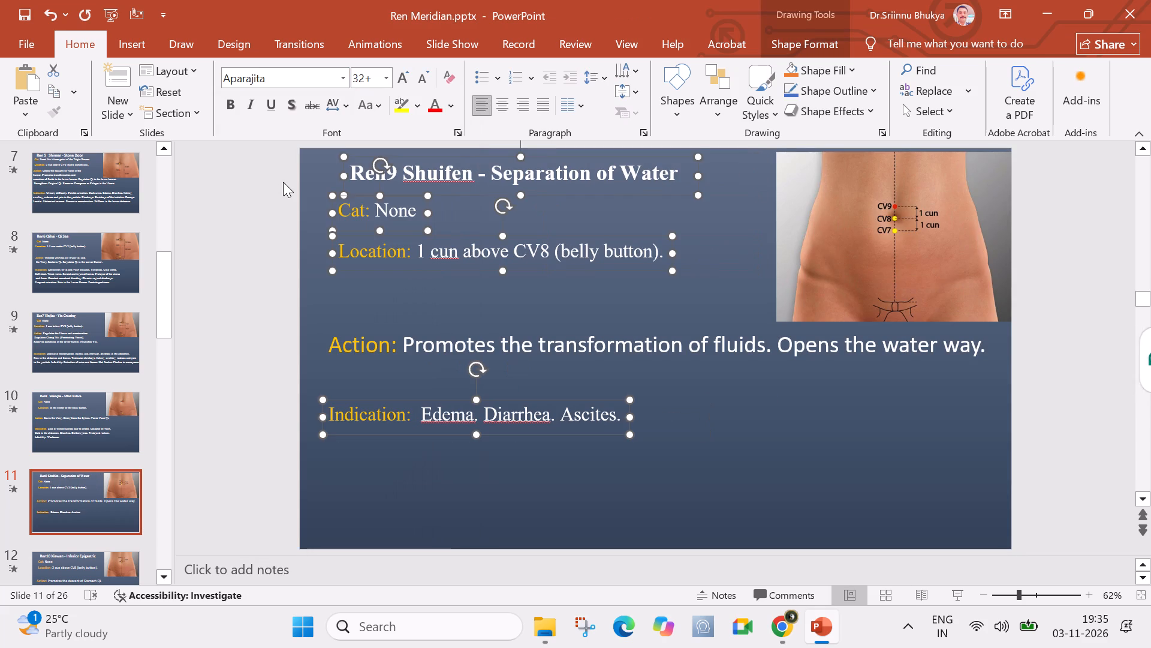
click(356, 342)
click(352, 358)
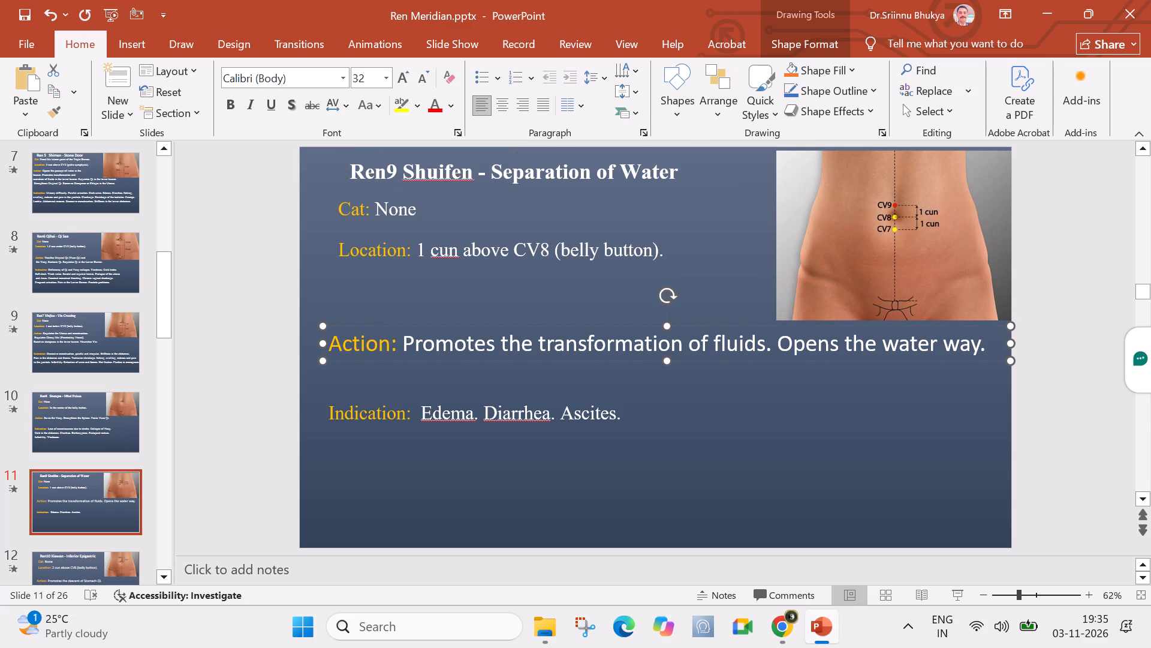
click(342, 79)
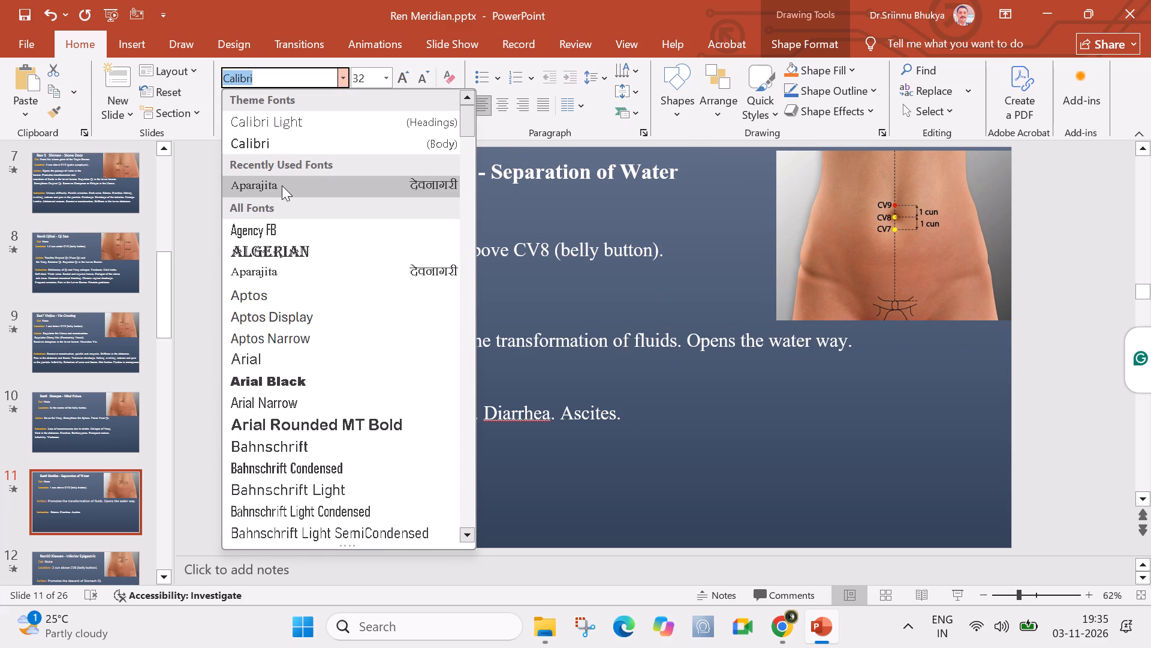
click(282, 185)
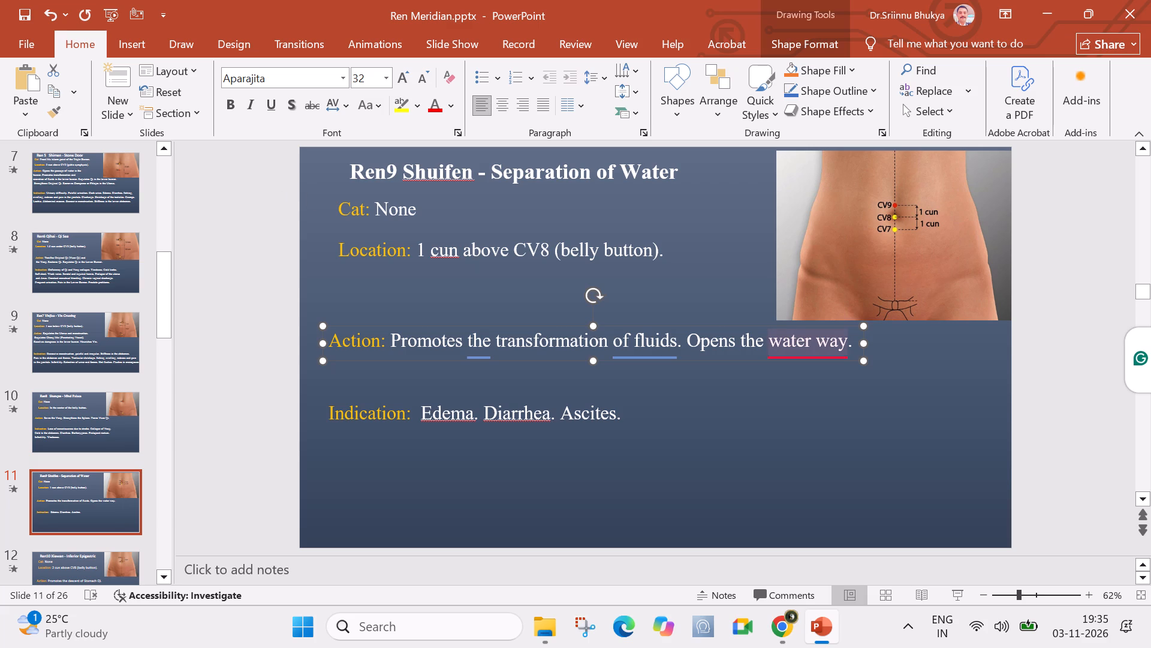
Correct "water way" to "waterway" in slide 11's Action text.
click(816, 410)
key(shift+Right)
key(shift+Right)
key(shift+Right)
key(shift+Right)
key(shift+Right)
key(shift+Right)
key(shift+Right)
key(shift+Right)
key(shift+Right)
text(waterw)
text(ay)
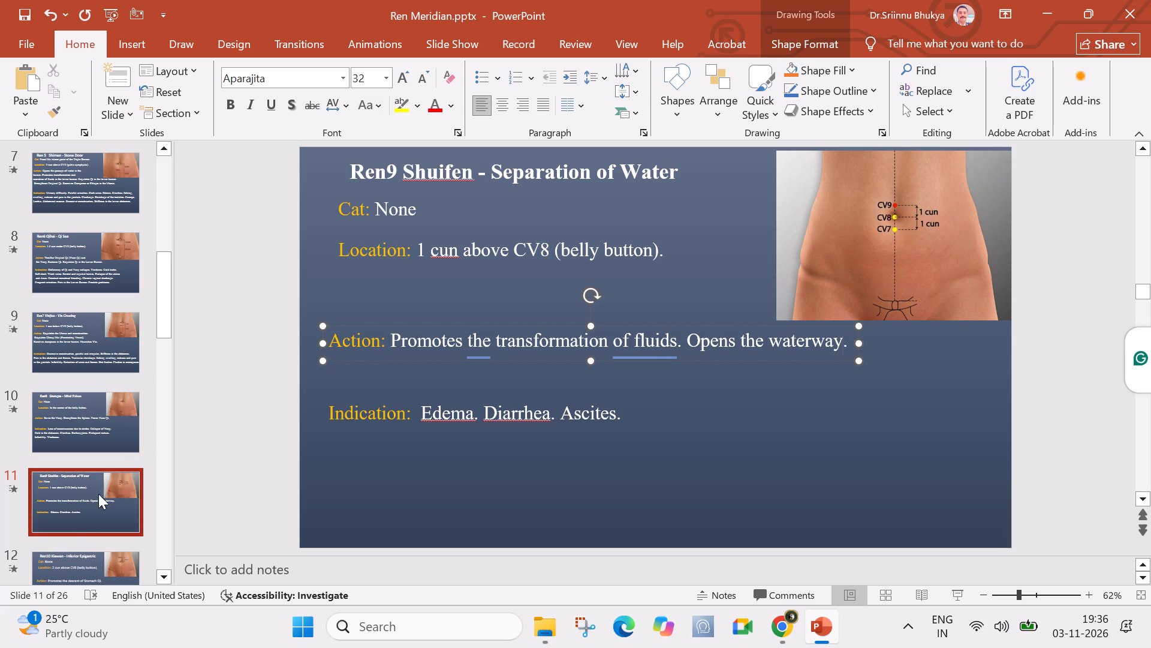
key(Down)
Change all the text on slide 12, Ren10 Xiawan - Inferior Epigastric, to Aparajita, including the Indication text box.
click(93, 566)
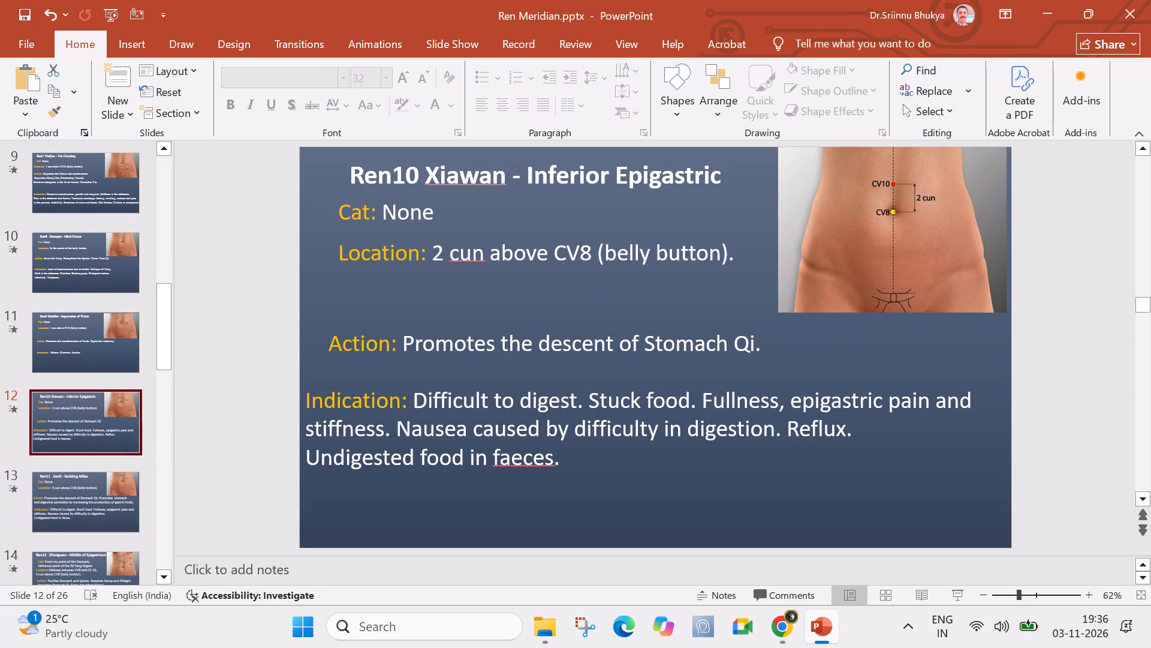
click(305, 149)
drag(305, 149, 1009, 556)
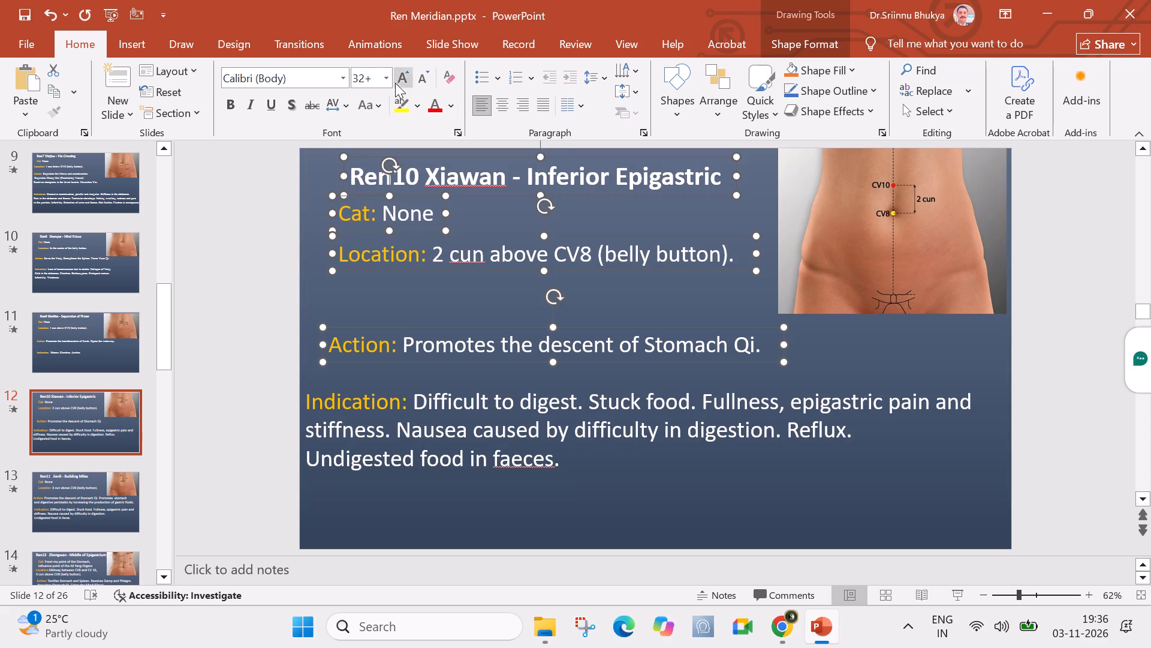
click(340, 79)
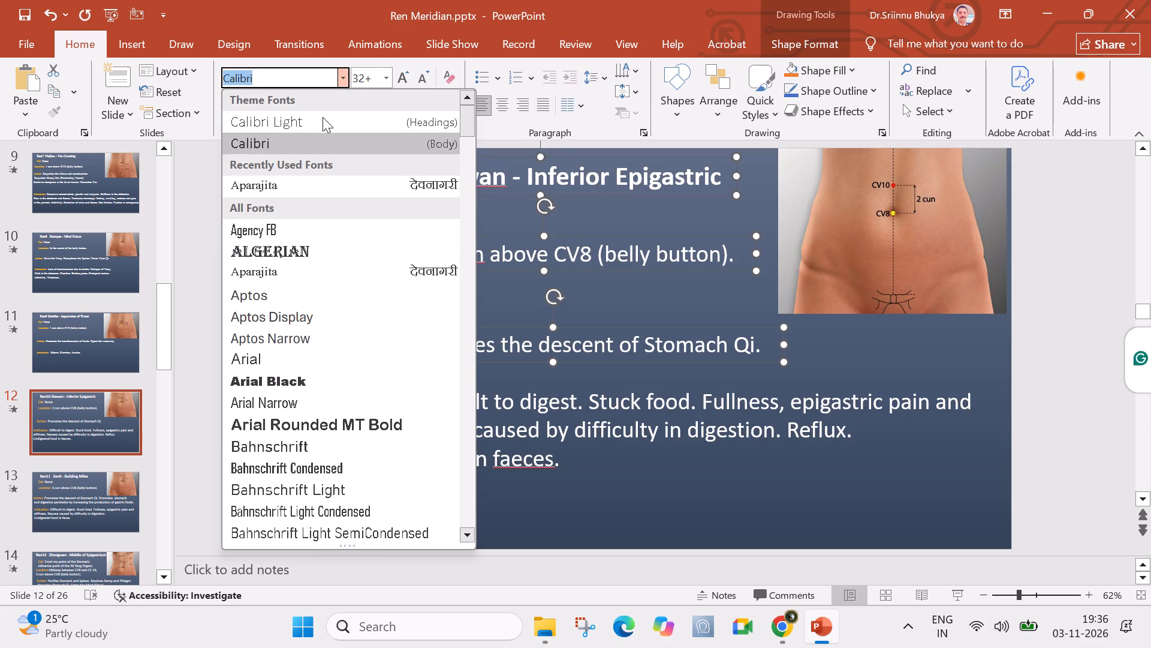
click(287, 185)
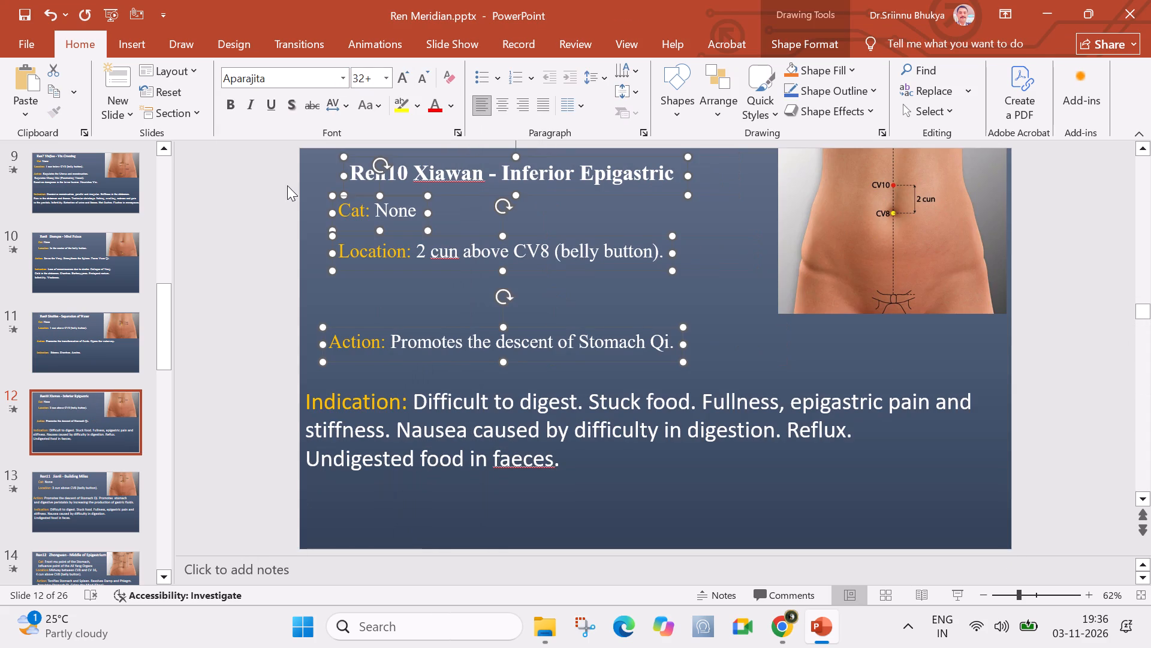
click(311, 372)
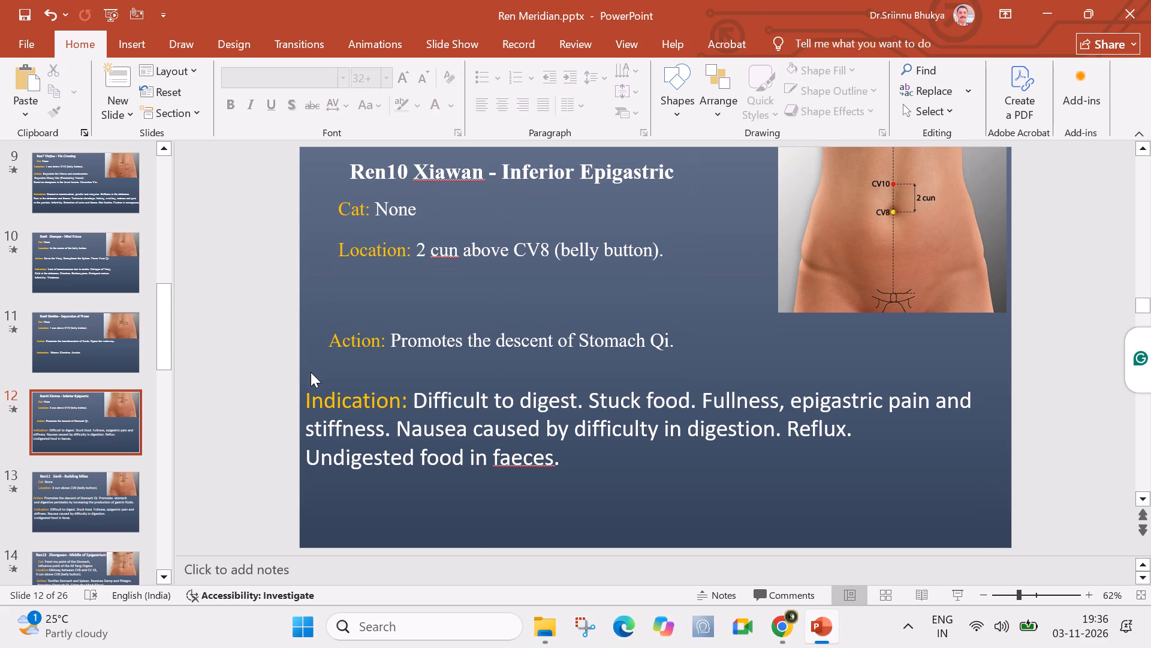
click(313, 398)
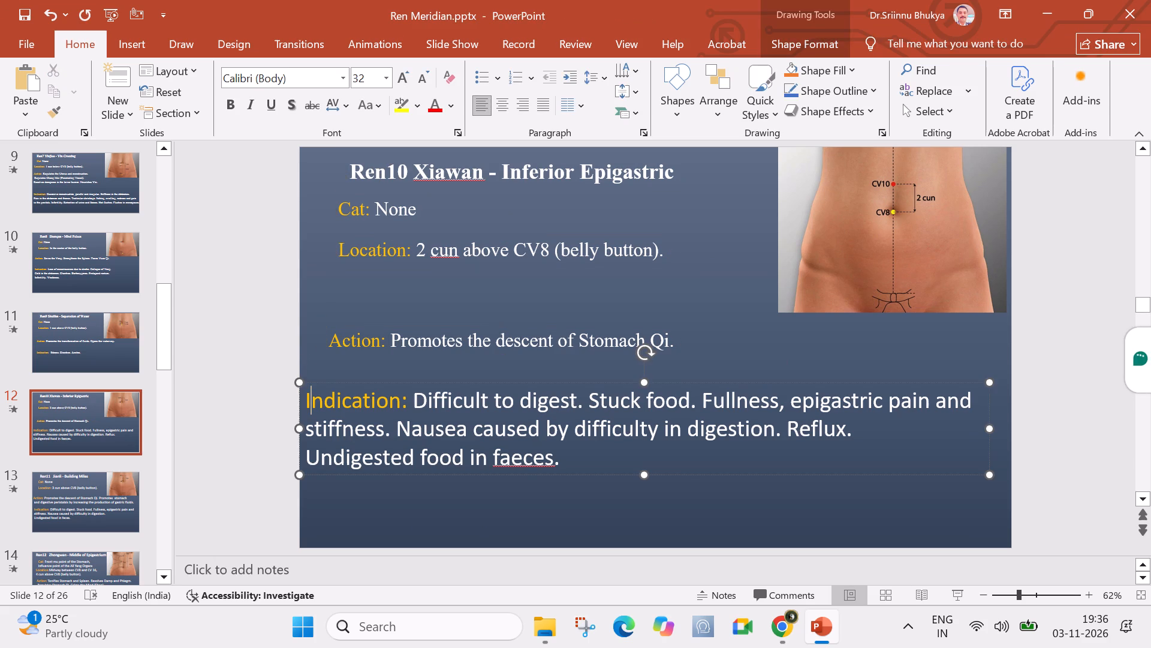
click(311, 379)
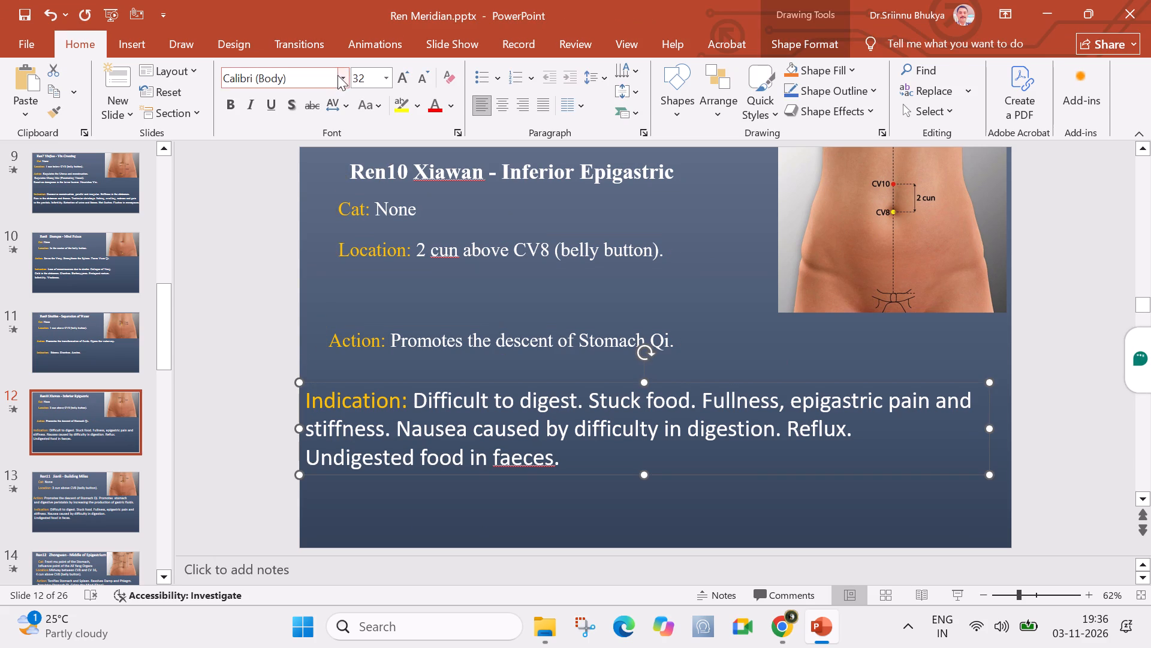
click(338, 77)
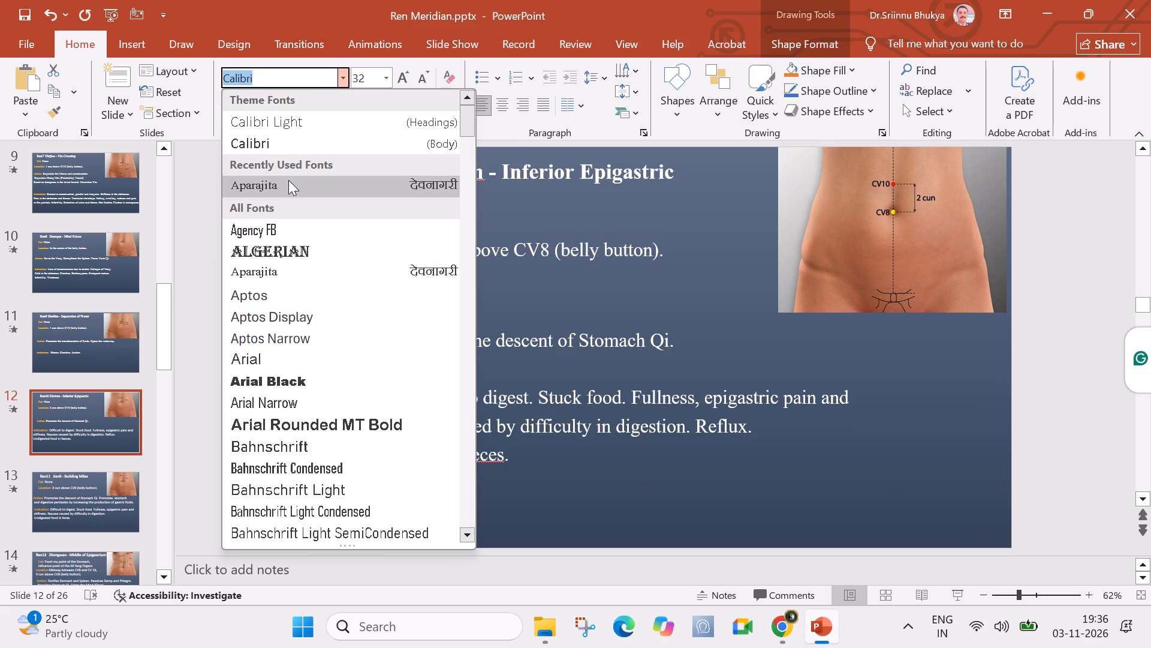
click(288, 181)
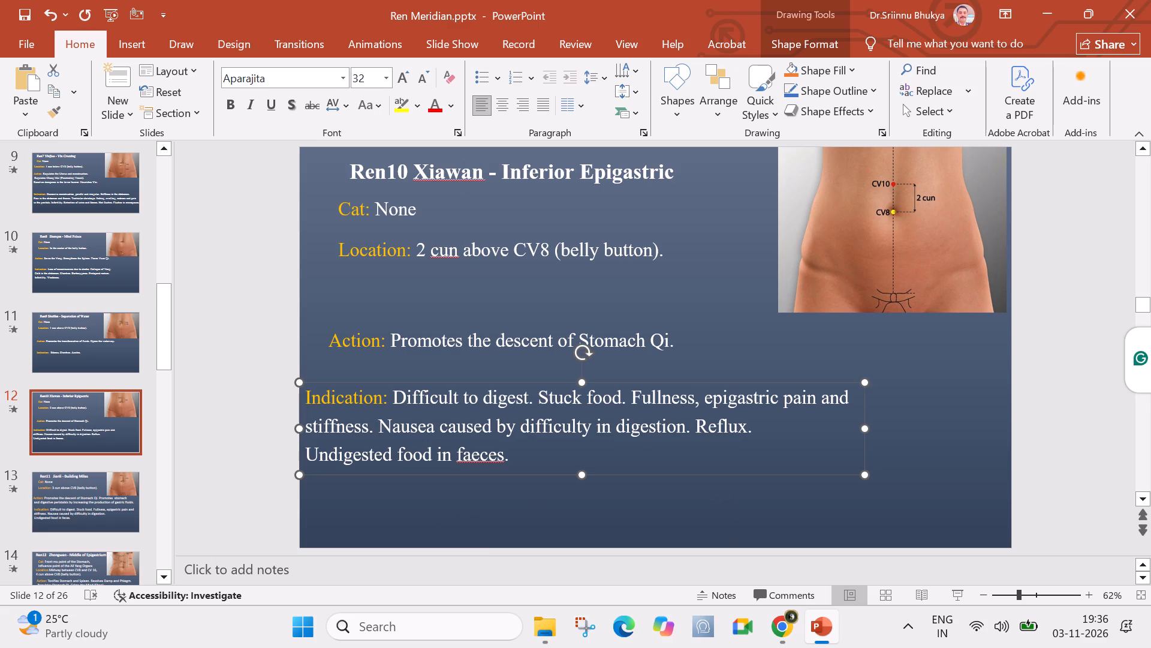
Move slide 12's Indication text box down, leaving a gap below the Action text and roughly lining up their left edges.
drag(710, 474, 739, 482)
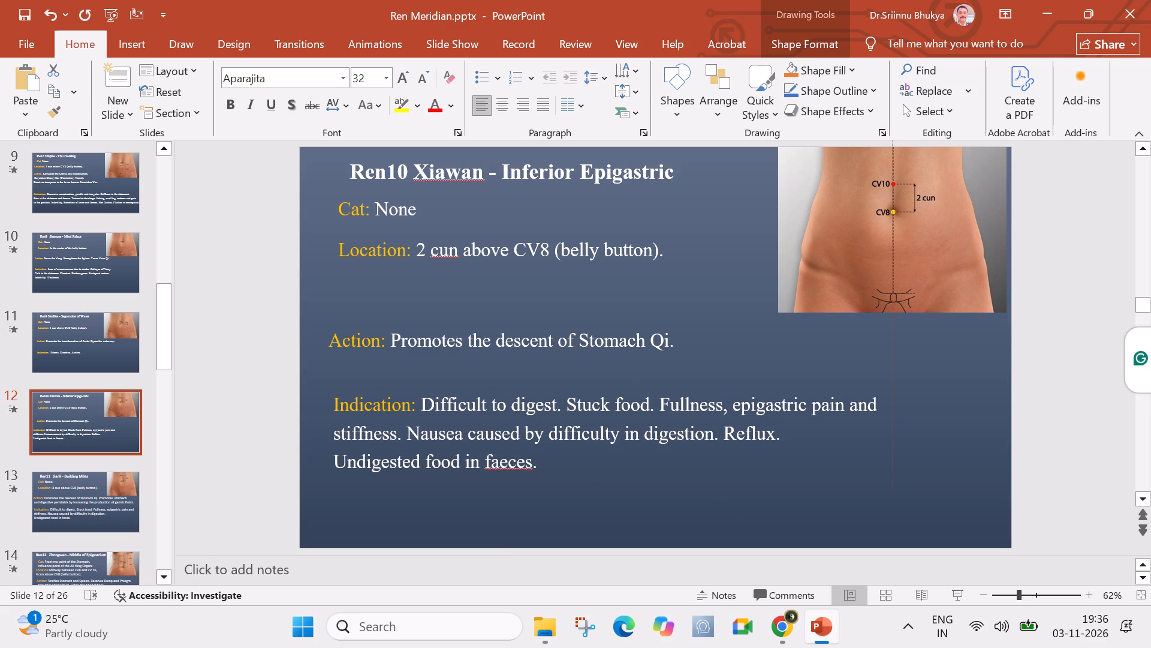
drag(739, 482, 737, 492)
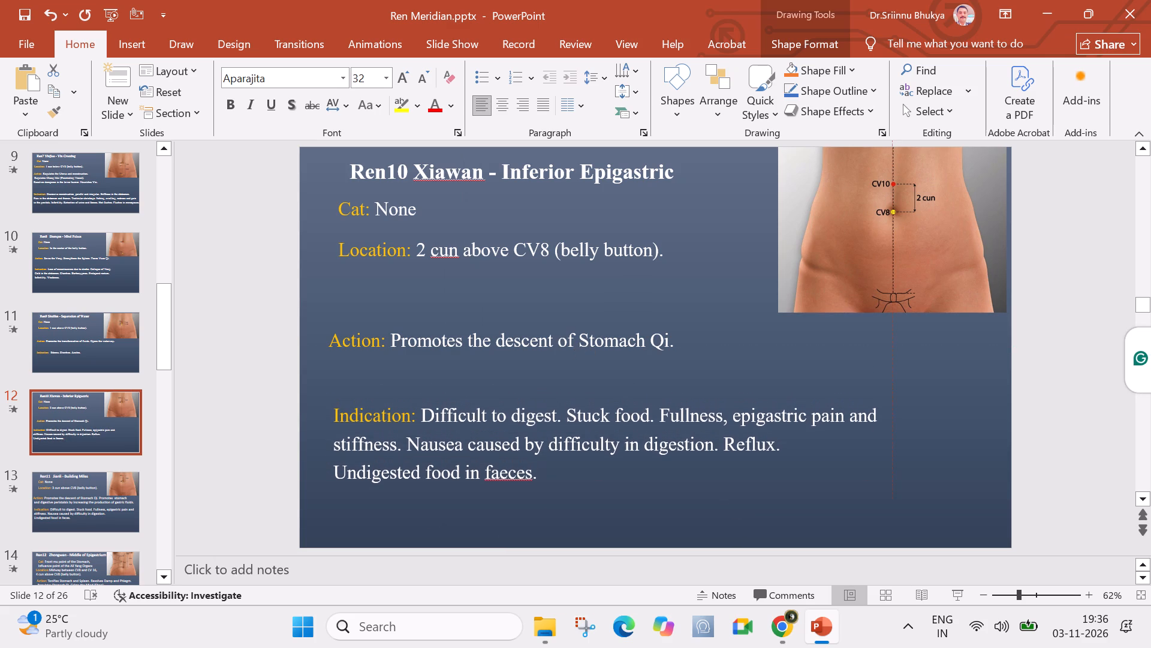
drag(737, 492, 737, 502)
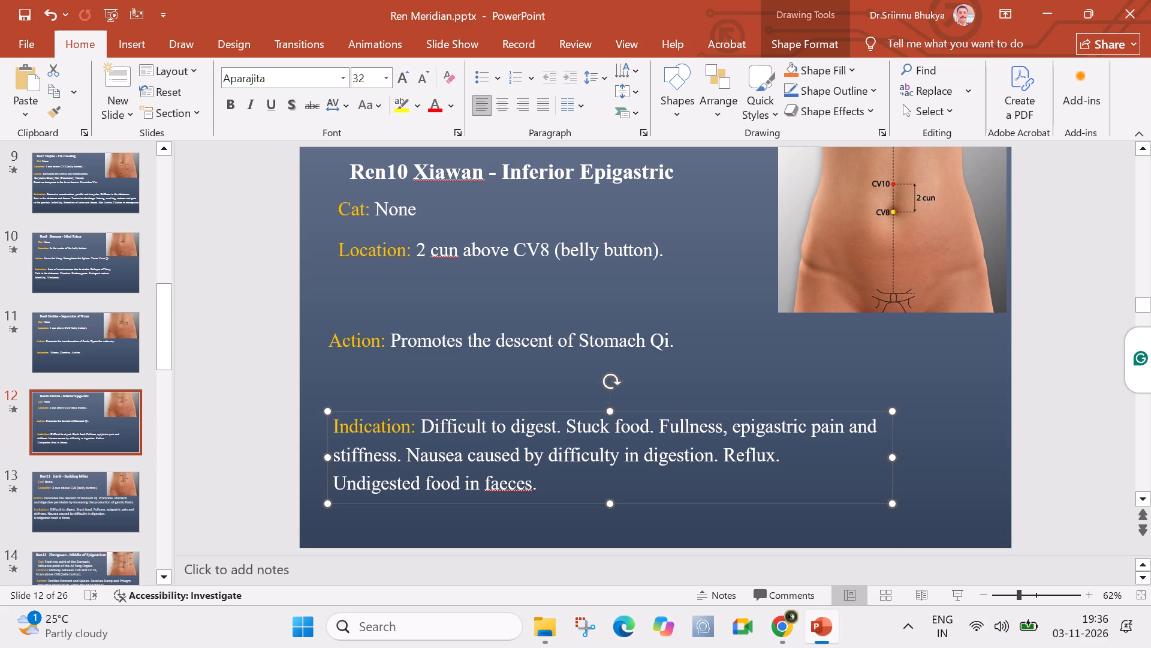
Change all the text on slide 13, Ren11 Jianli - Building Miles, to the Aparajita font.
click(107, 505)
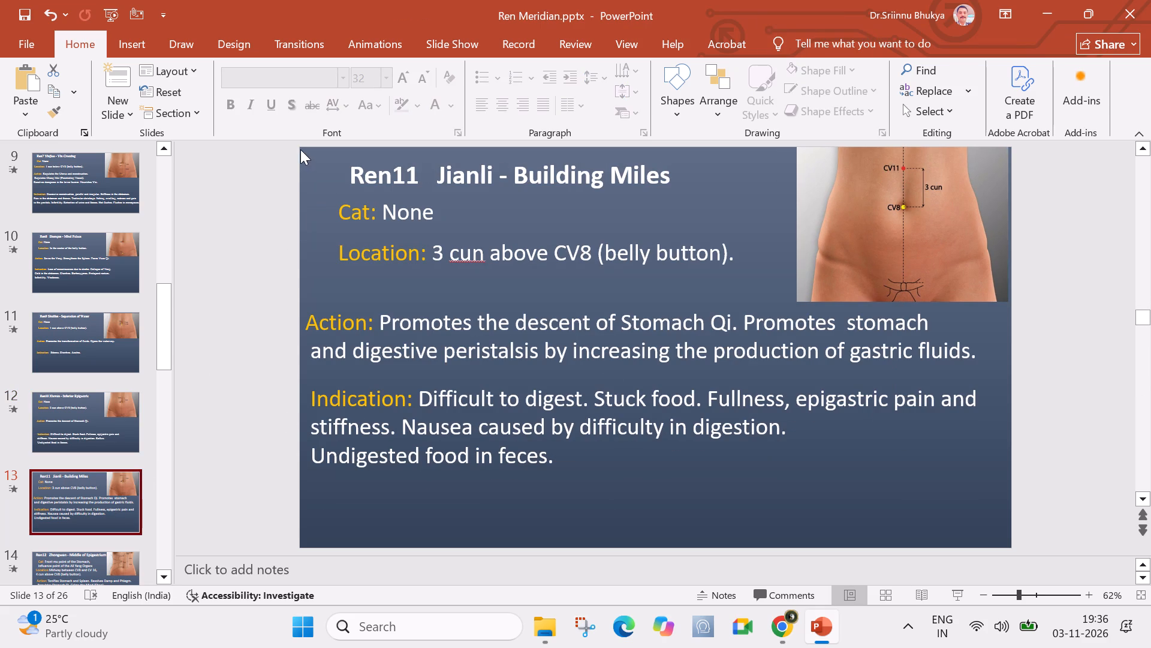
click(300, 149)
drag(300, 149, 845, 299)
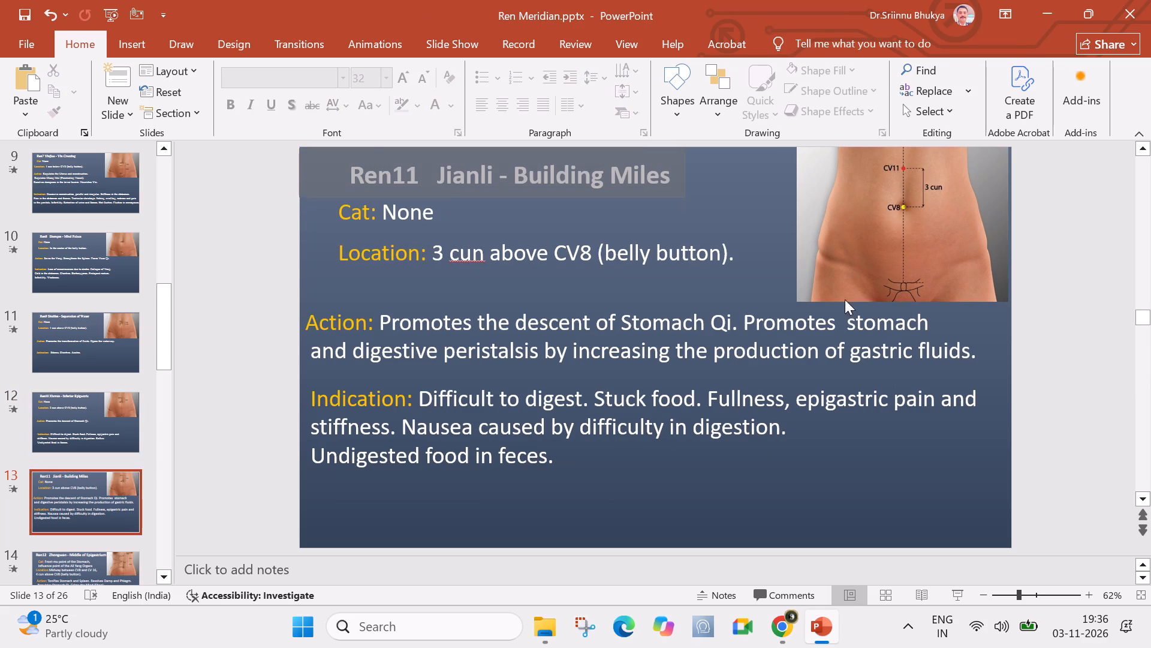
drag(845, 299, 1010, 551)
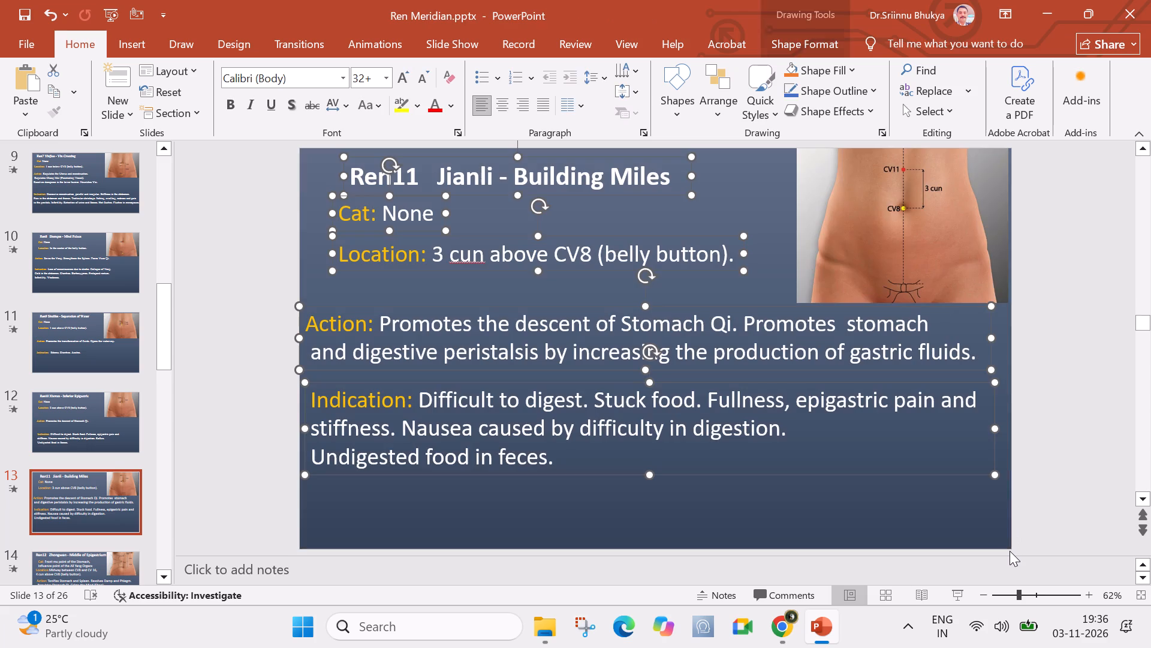
click(346, 71)
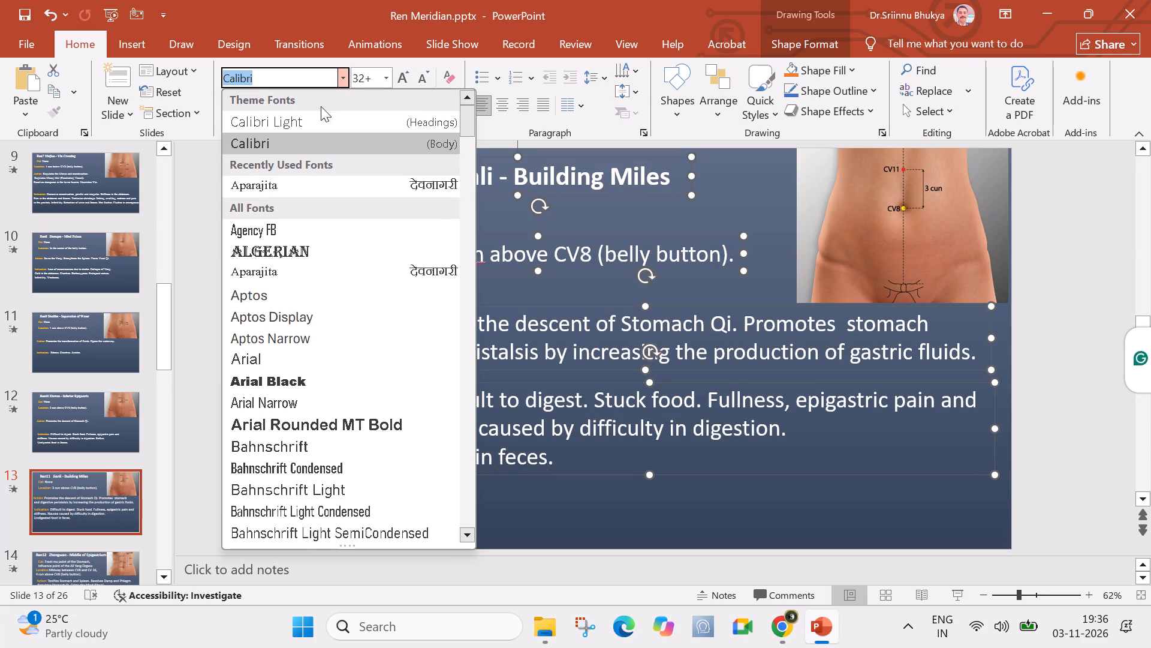
click(273, 187)
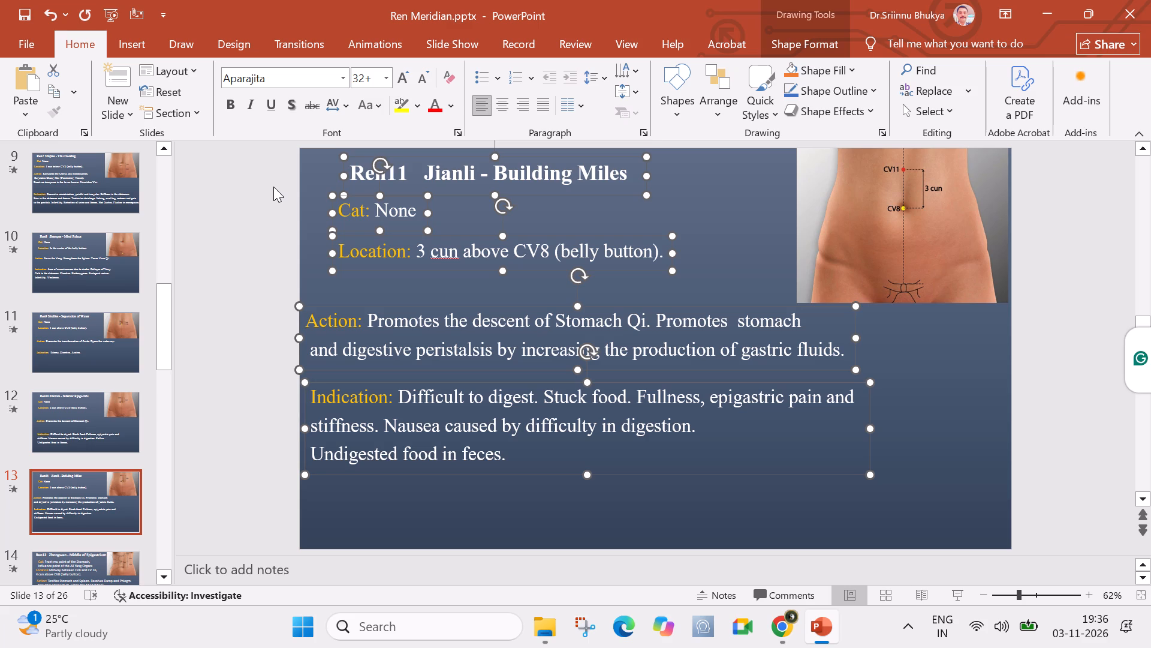
click(560, 514)
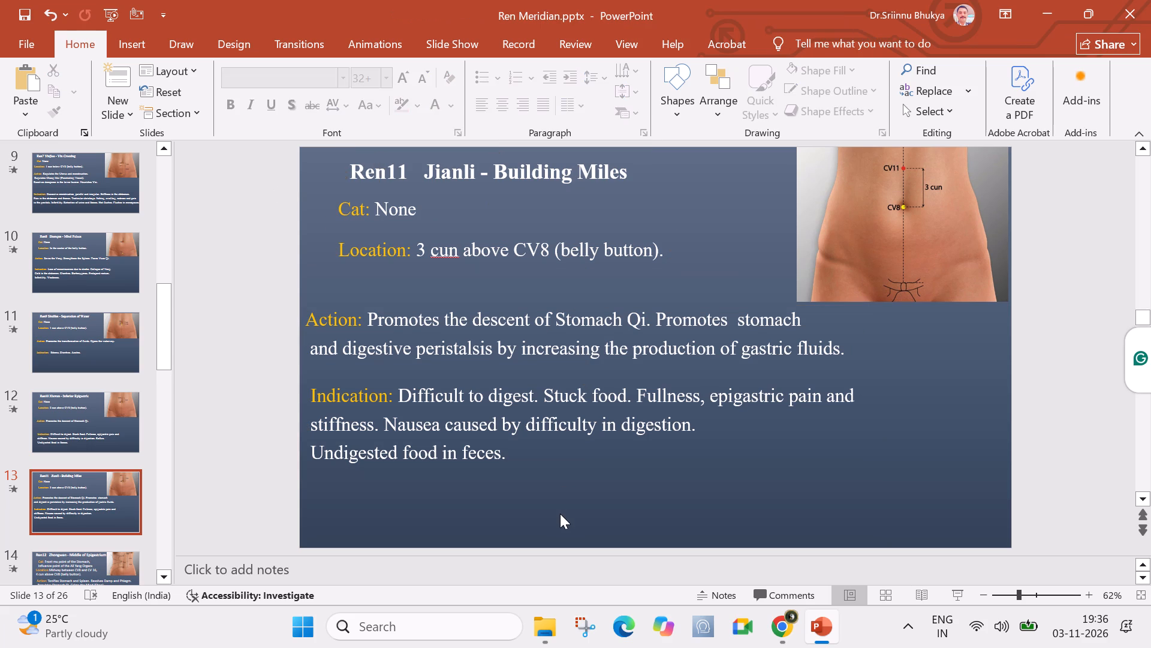
Change all the text on slide 14, Ren12 Zhongwan - Middle of Epigastrium, to the Aparajita font.
click(85, 569)
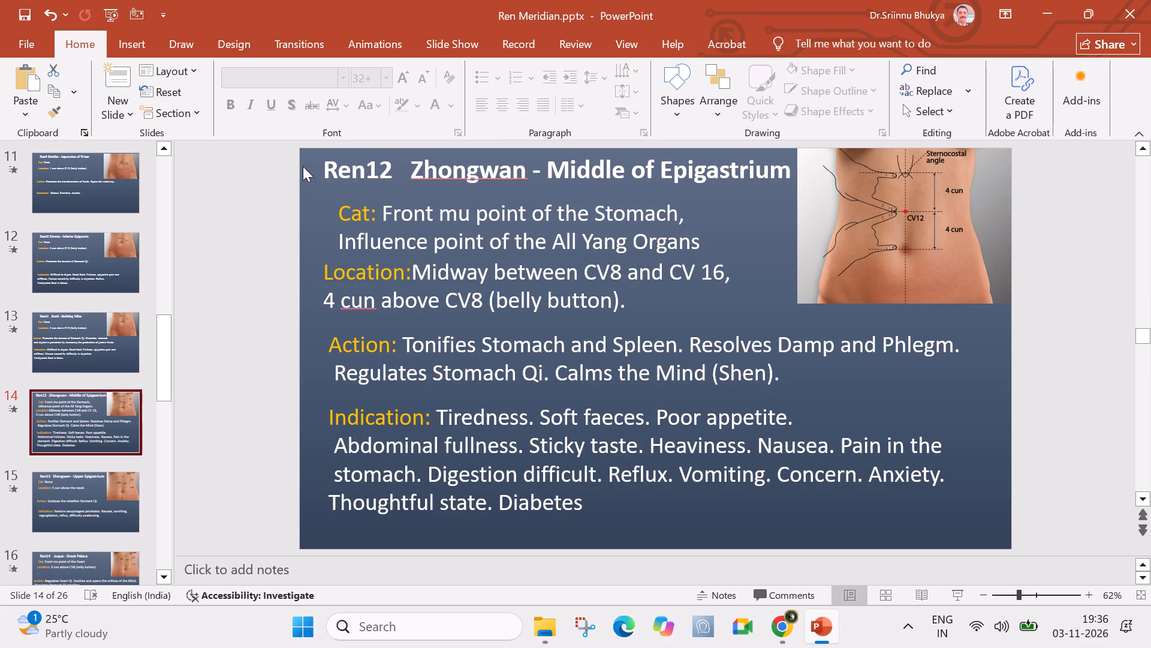
click(302, 149)
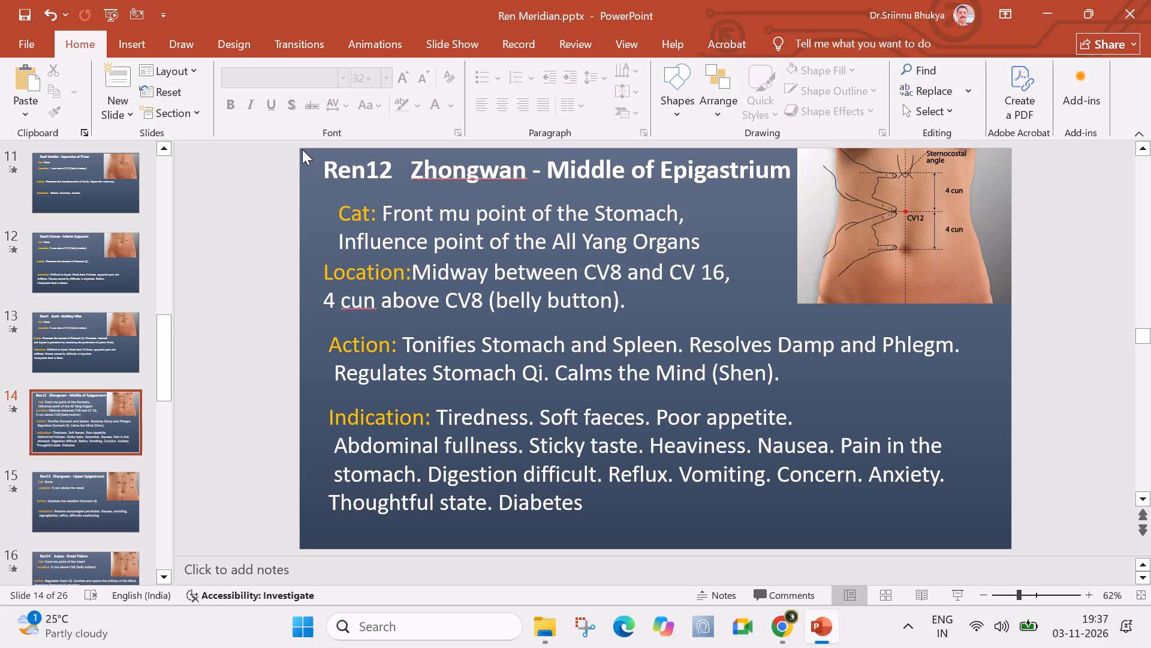
drag(302, 149, 993, 401)
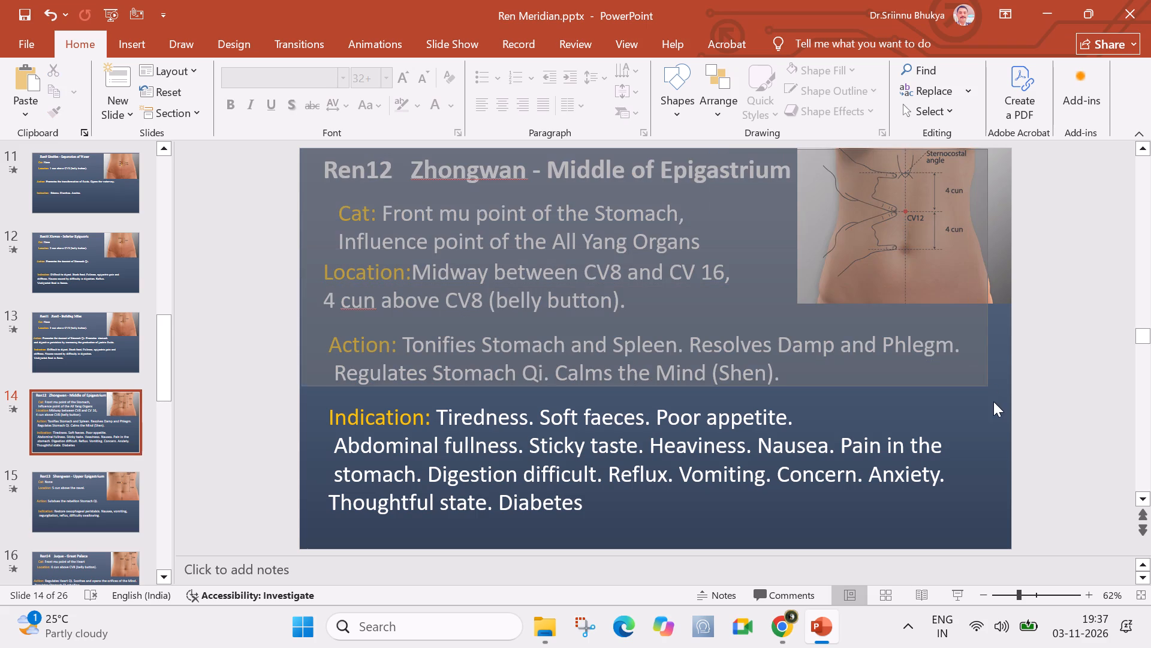
drag(993, 401, 1010, 551)
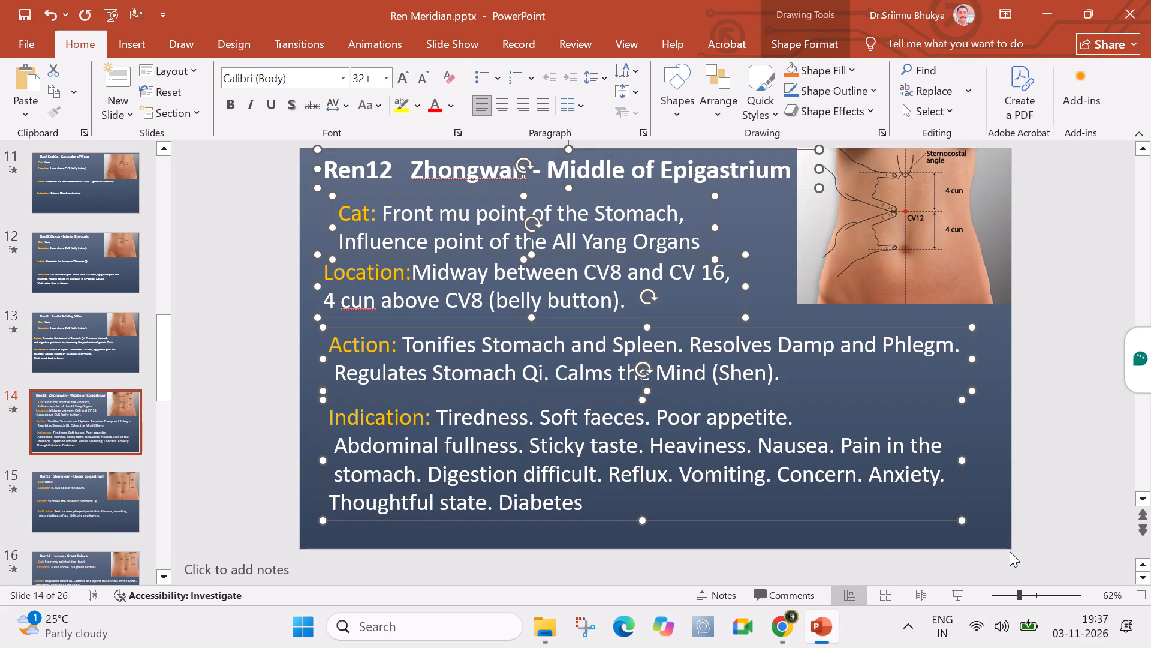
click(342, 78)
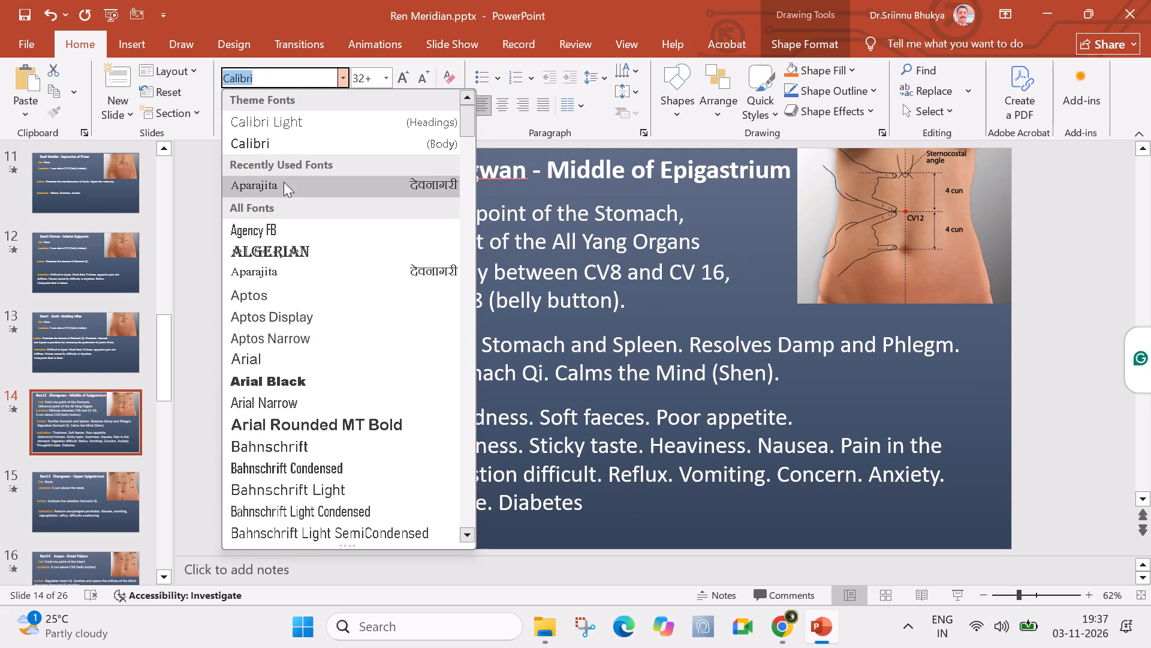
click(282, 184)
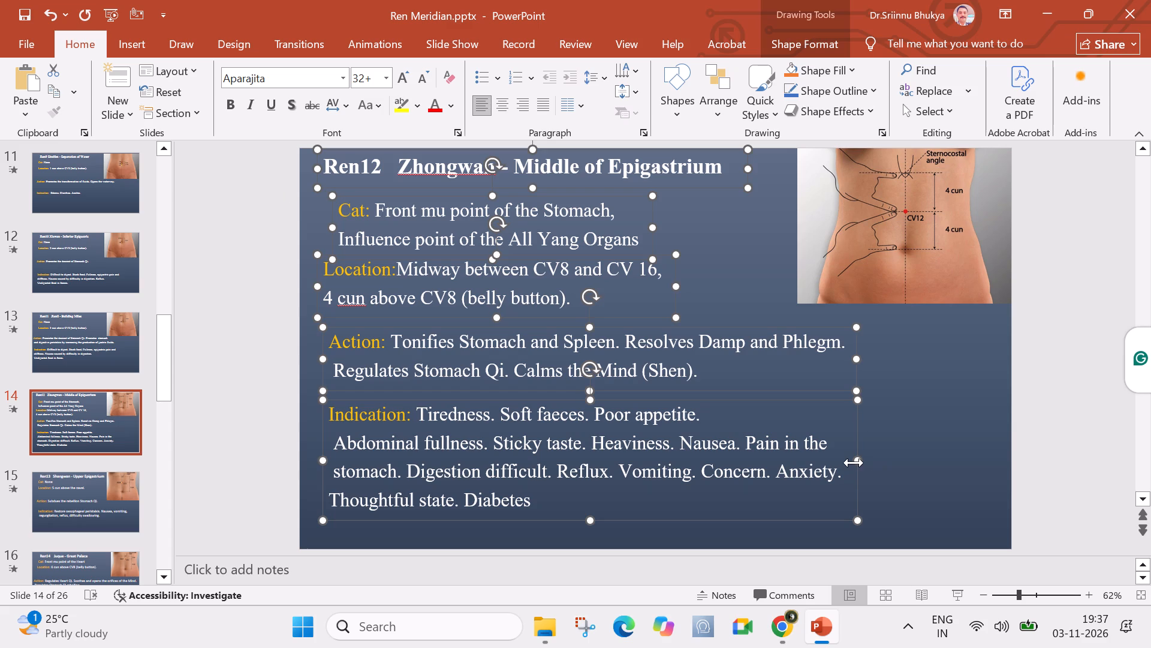
Widen slide 14's Indication text box until it reaches the slide's right edge.
drag(857, 461, 970, 471)
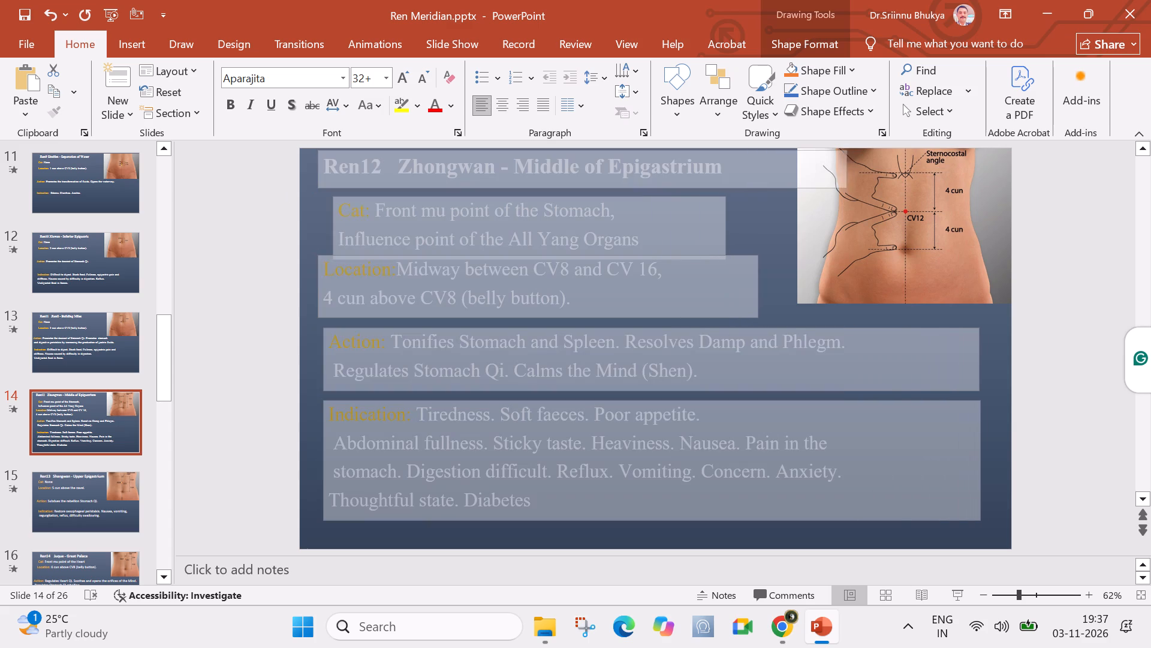
drag(970, 471, 878, 487)
click(980, 476)
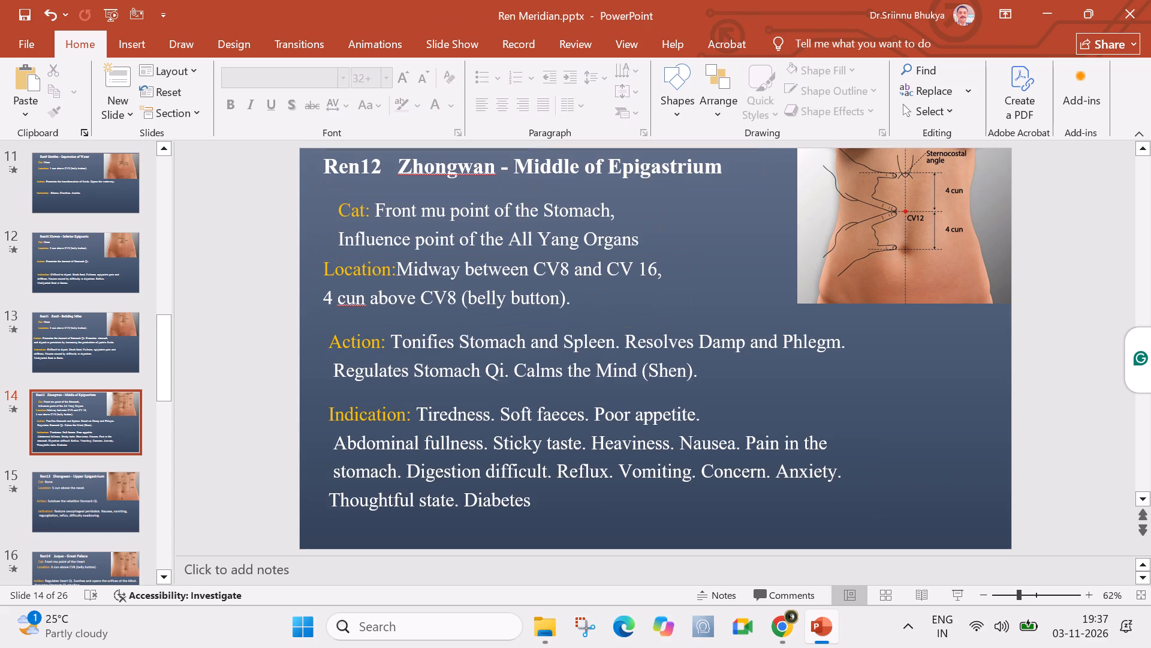
click(800, 460)
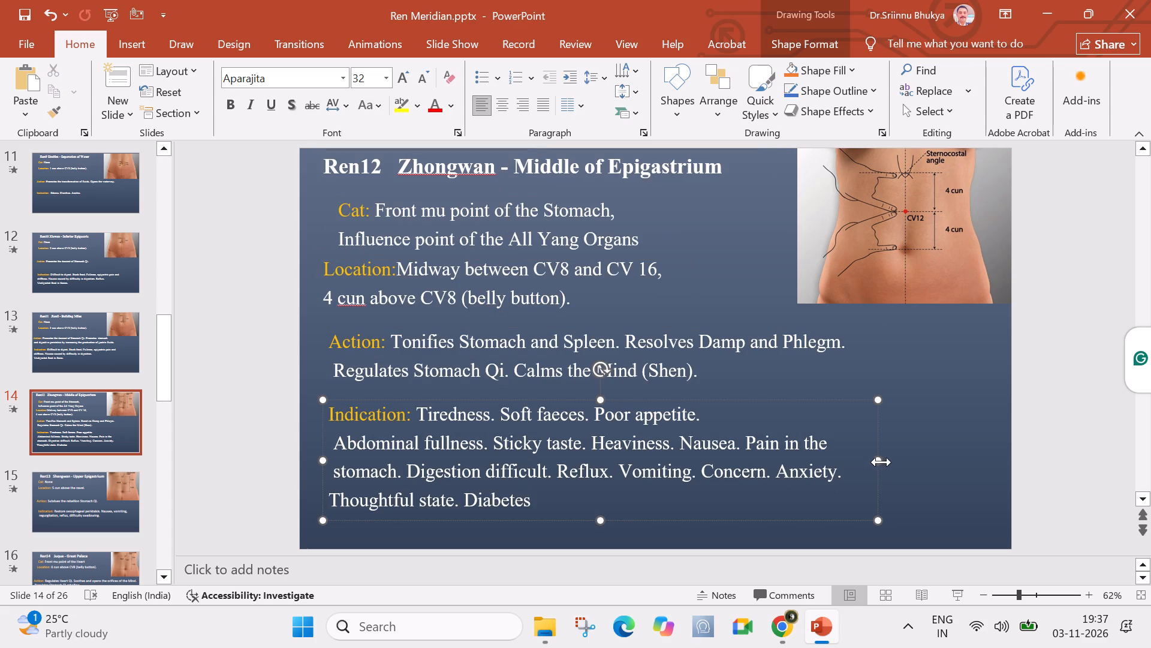
drag(881, 462, 1003, 457)
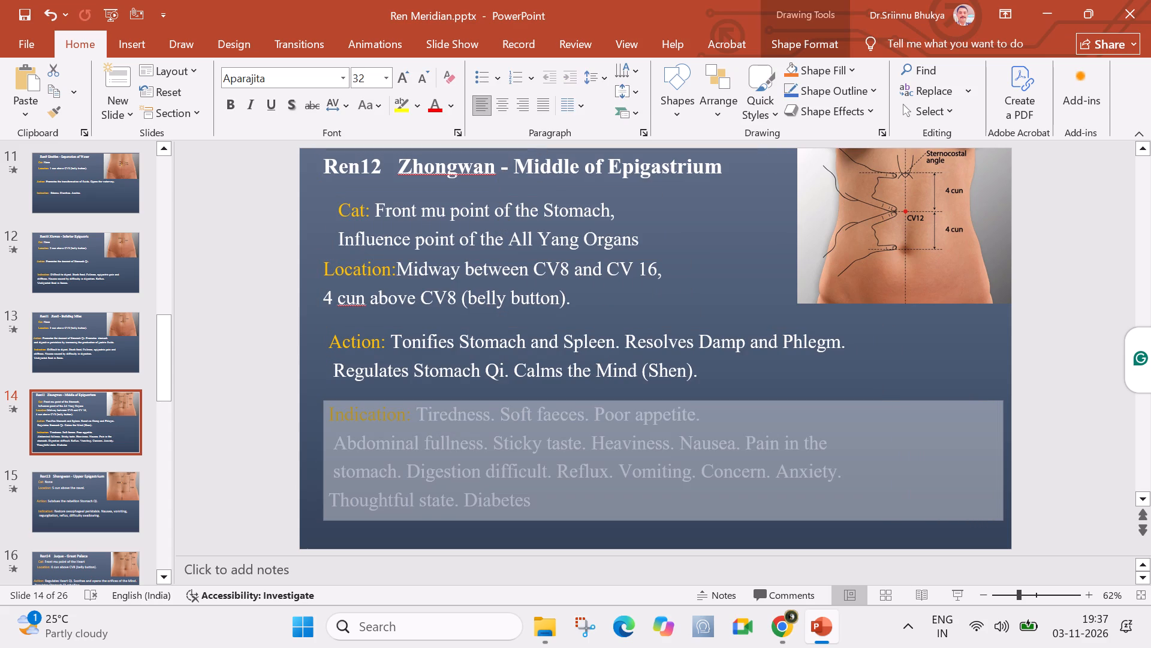
drag(1003, 457, 1008, 457)
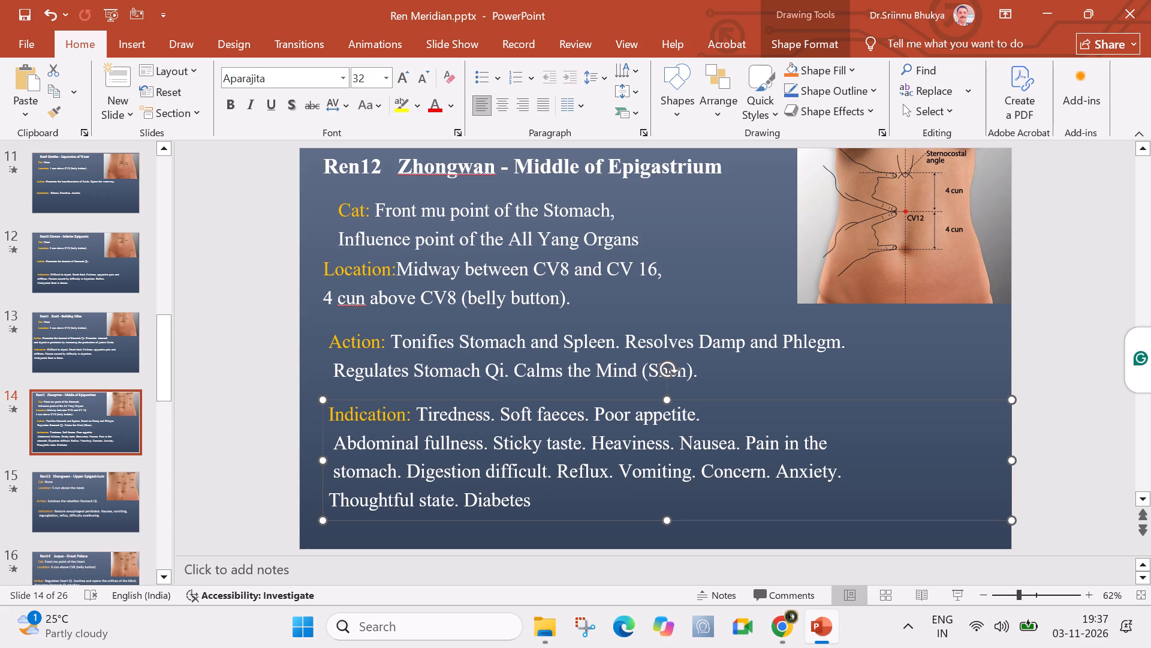
Rejoin the broken lines in slide 14's Indication text into one continuous paragraph, with single spaces between the joined words.
click(330, 444)
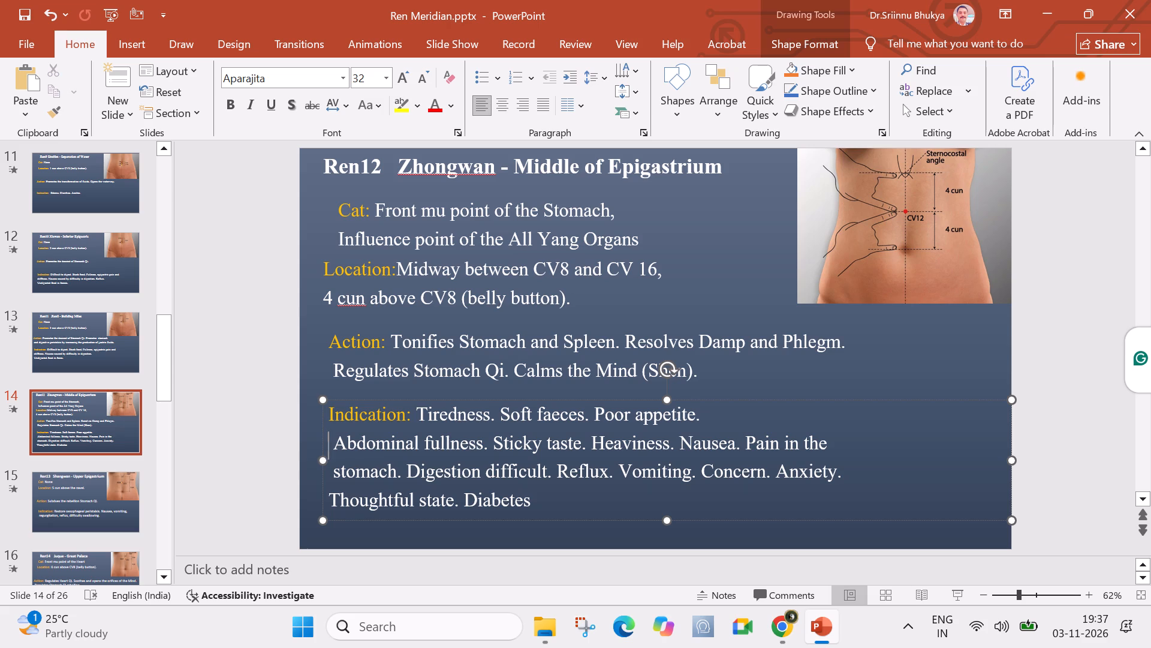
key(Right)
key(BackSpace)
key(BackSpace)
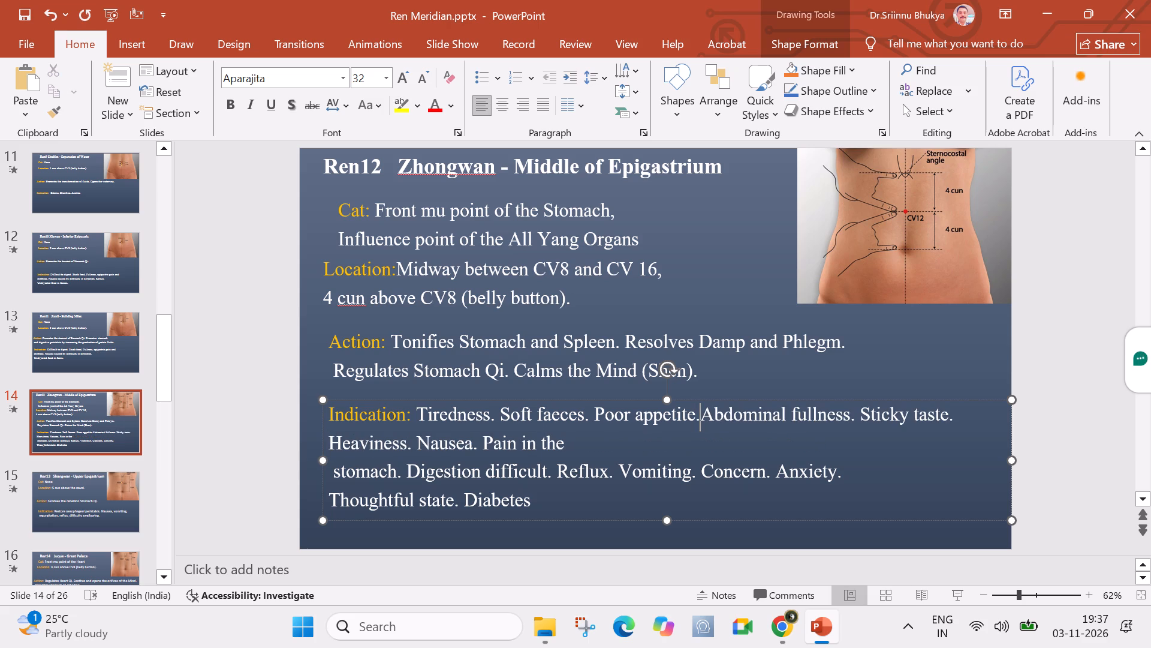
key(space)
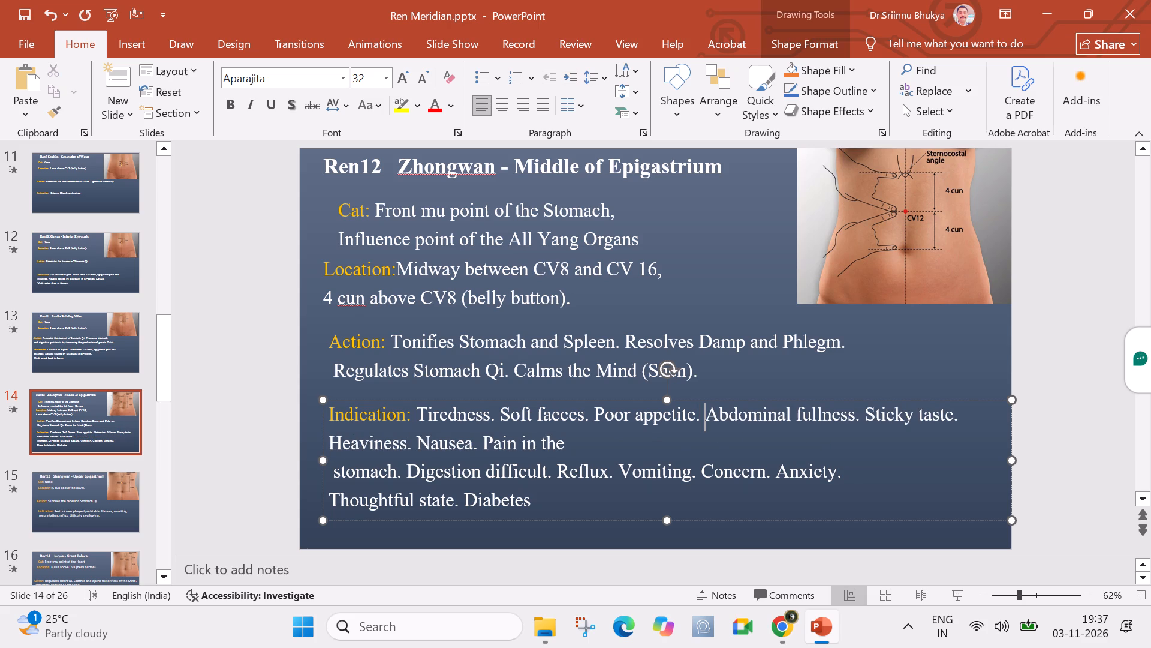
click(336, 475)
key(BackSpace)
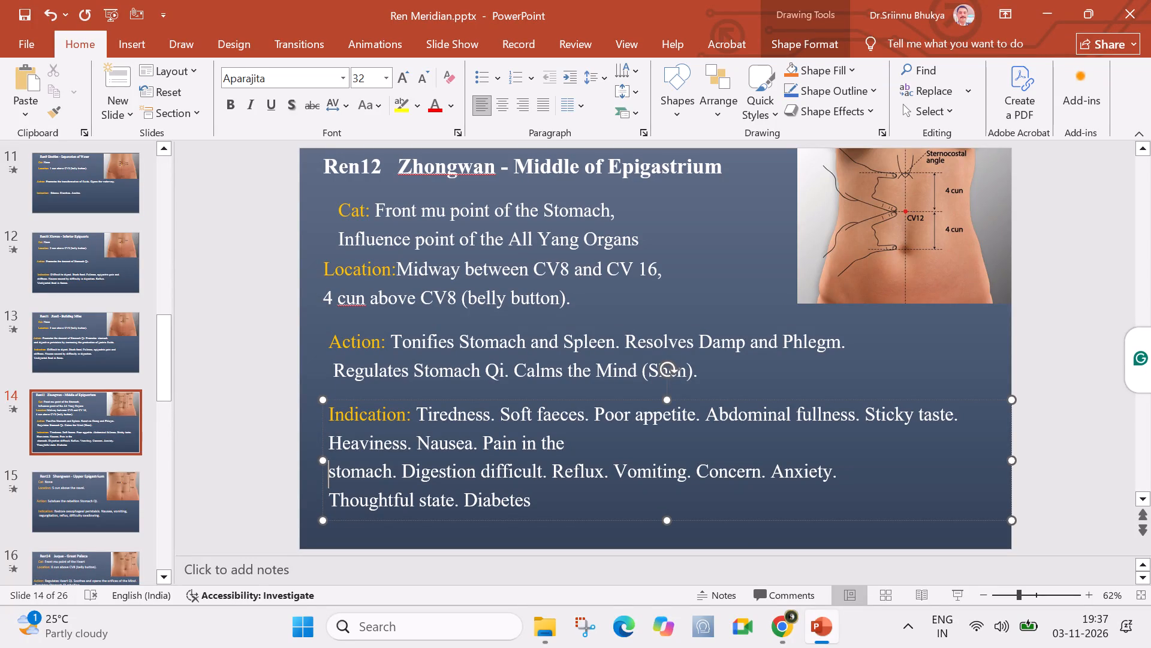
key(BackSpace)
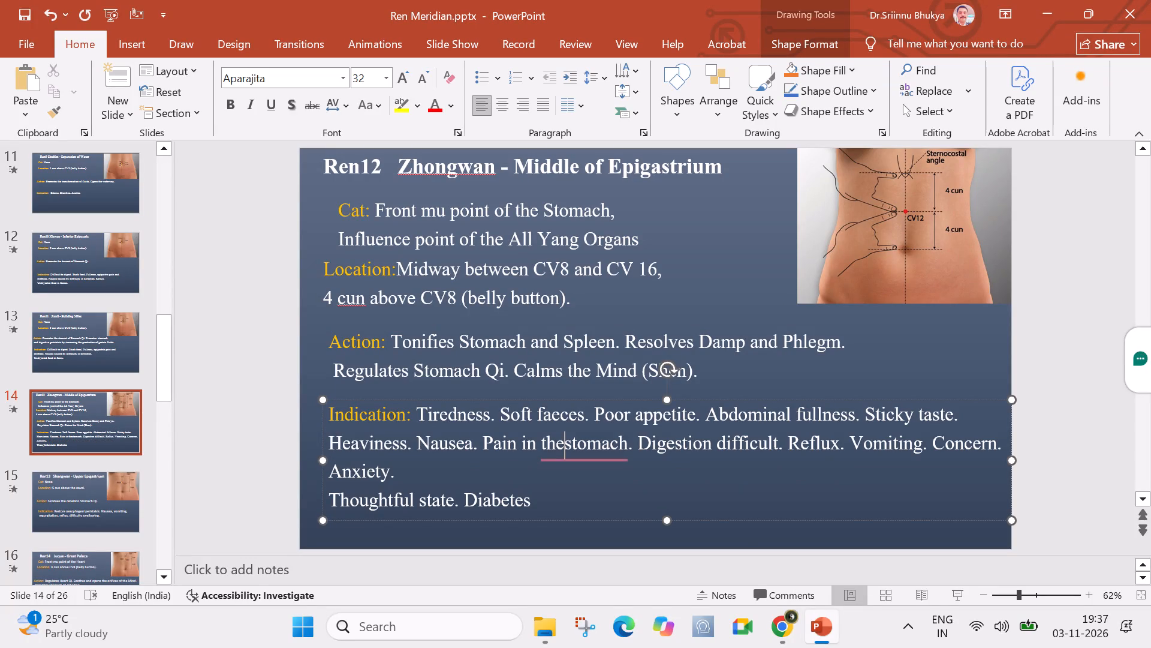
key(space)
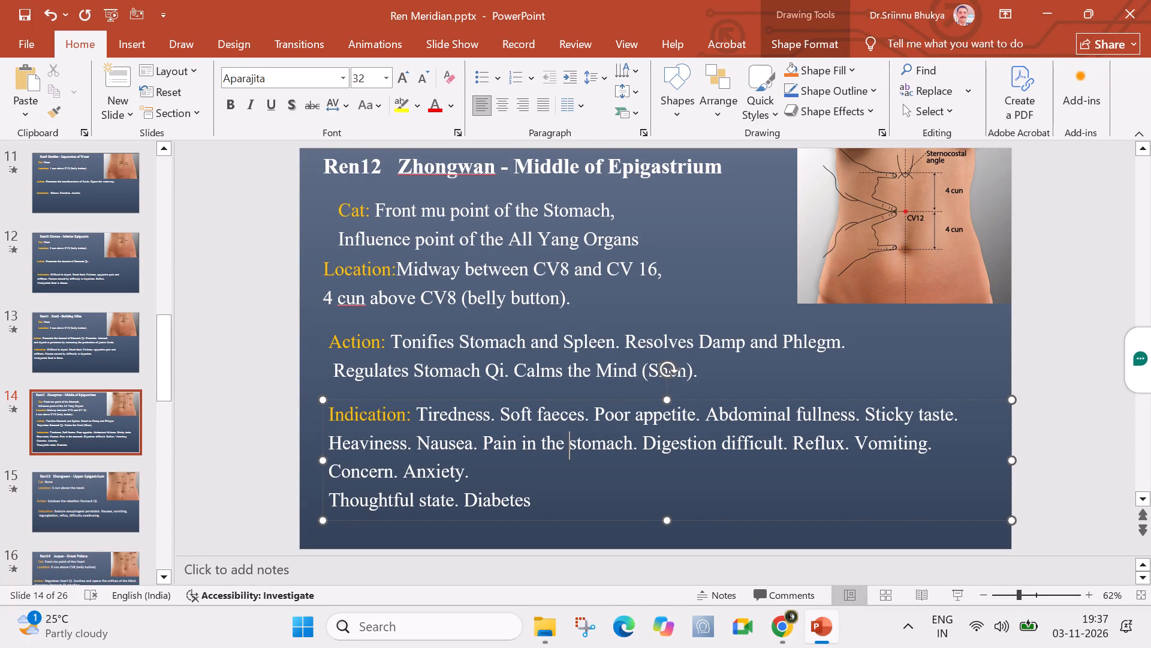
click(330, 499)
key(BackSpace)
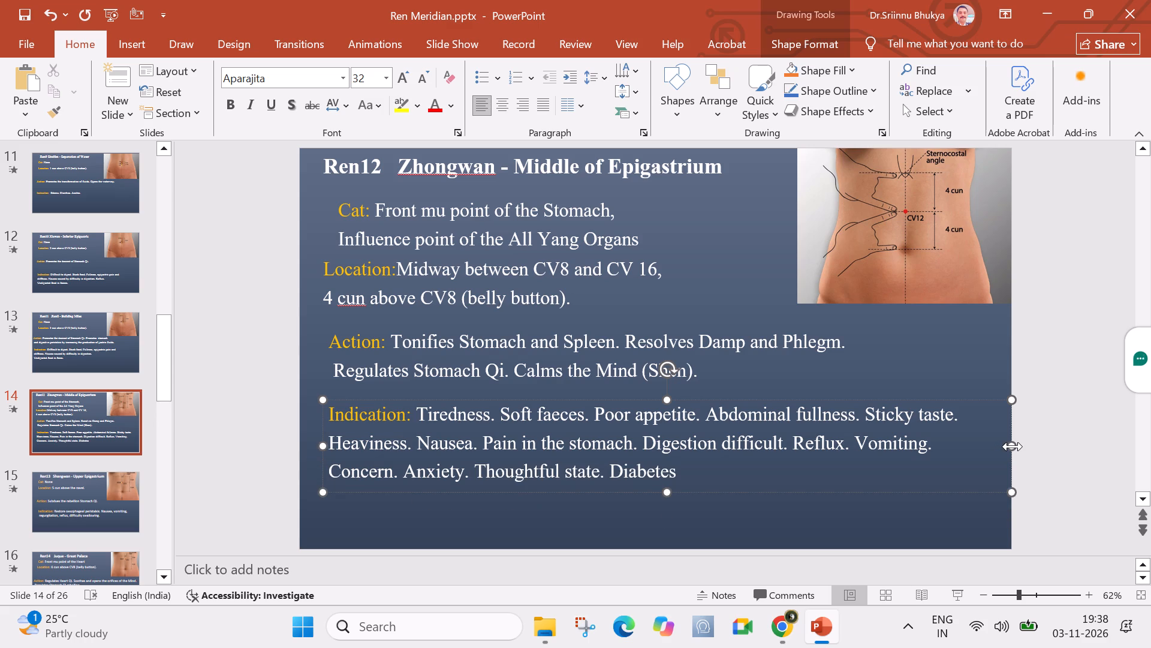
Narrow slide 14's Indication text box slightly so its right edge sits just inside the slide.
drag(1013, 446, 992, 446)
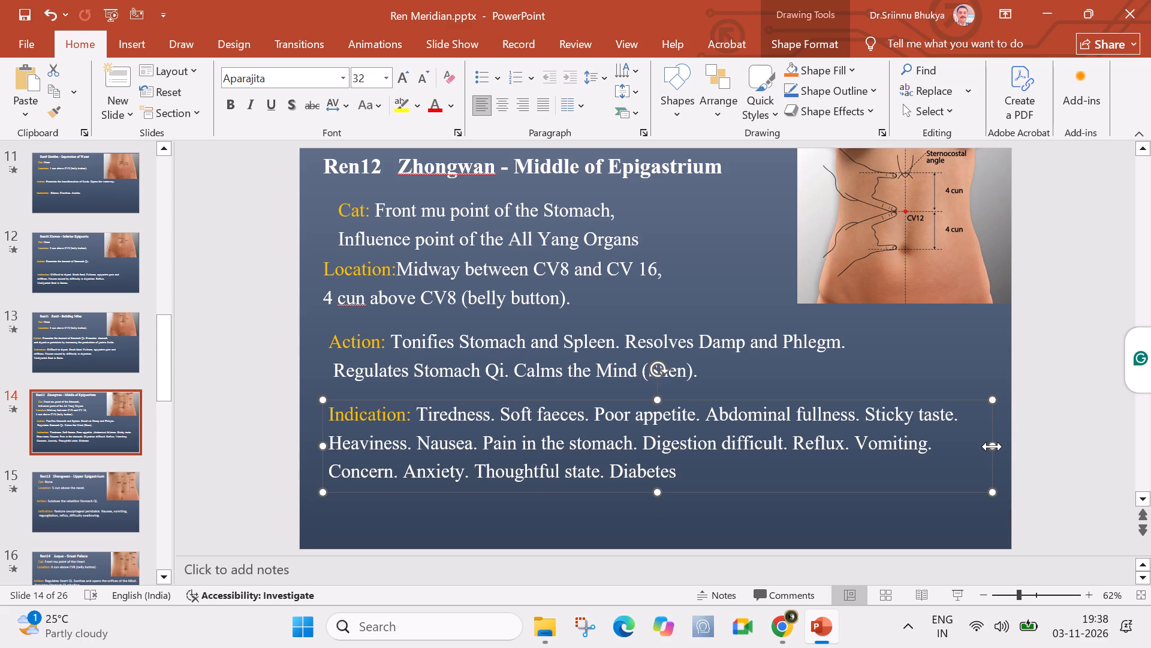
click(908, 525)
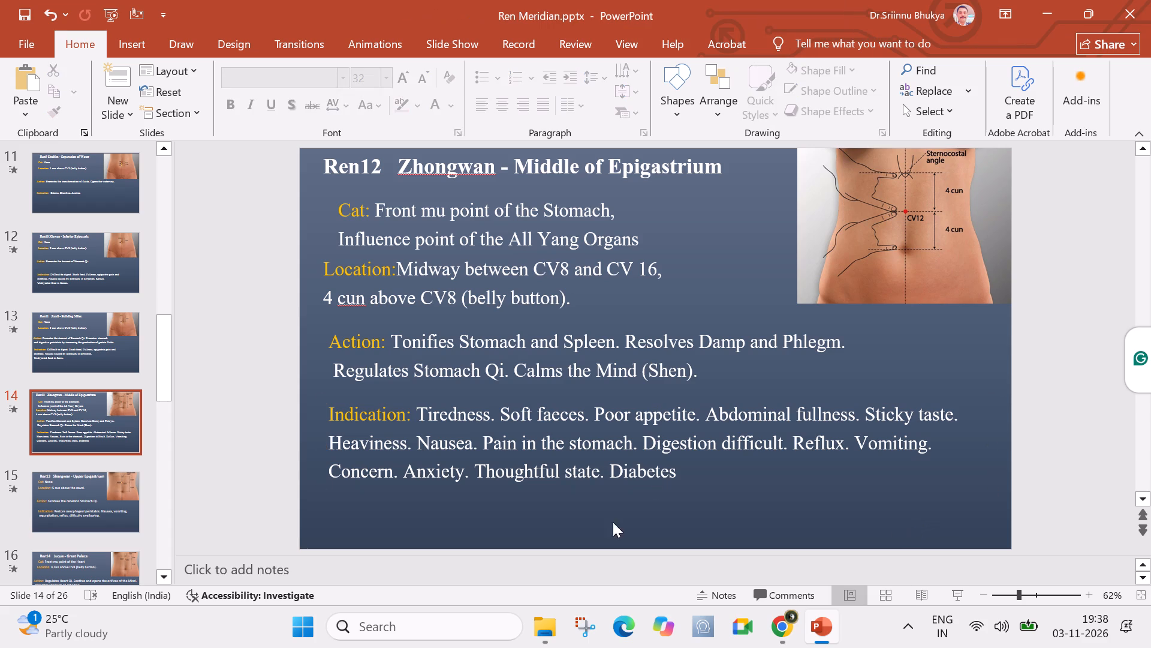
Change all the text on slide 15, Ren13 Shangwan - Upper Epigastrium, to the Aparajita font.
click(103, 507)
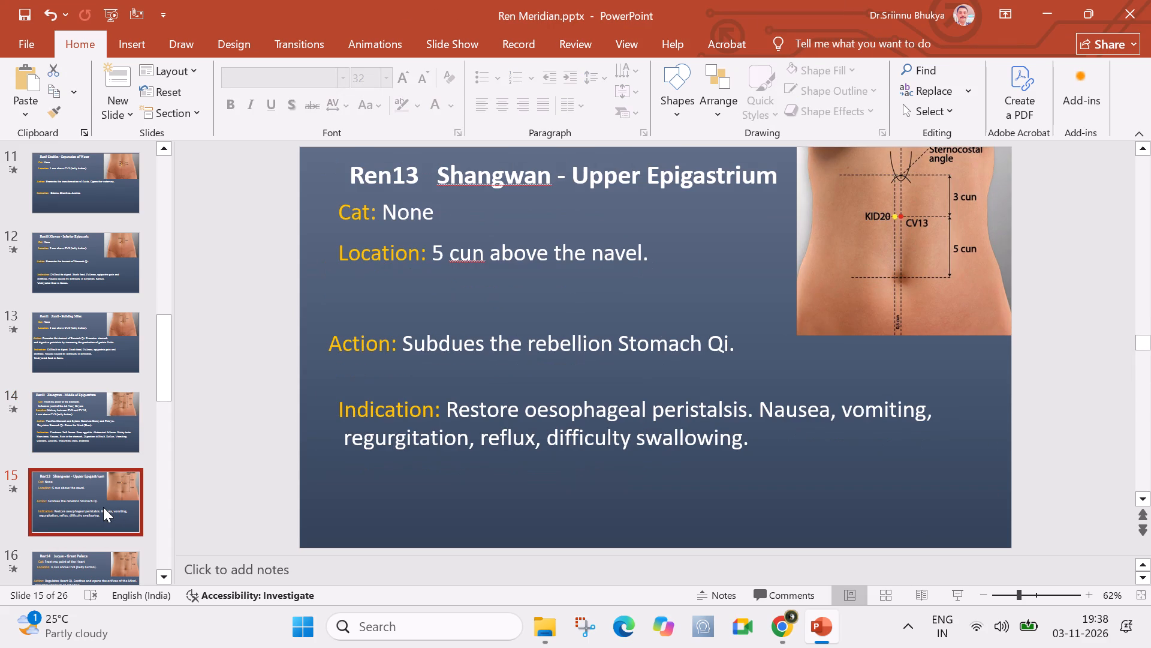
click(314, 151)
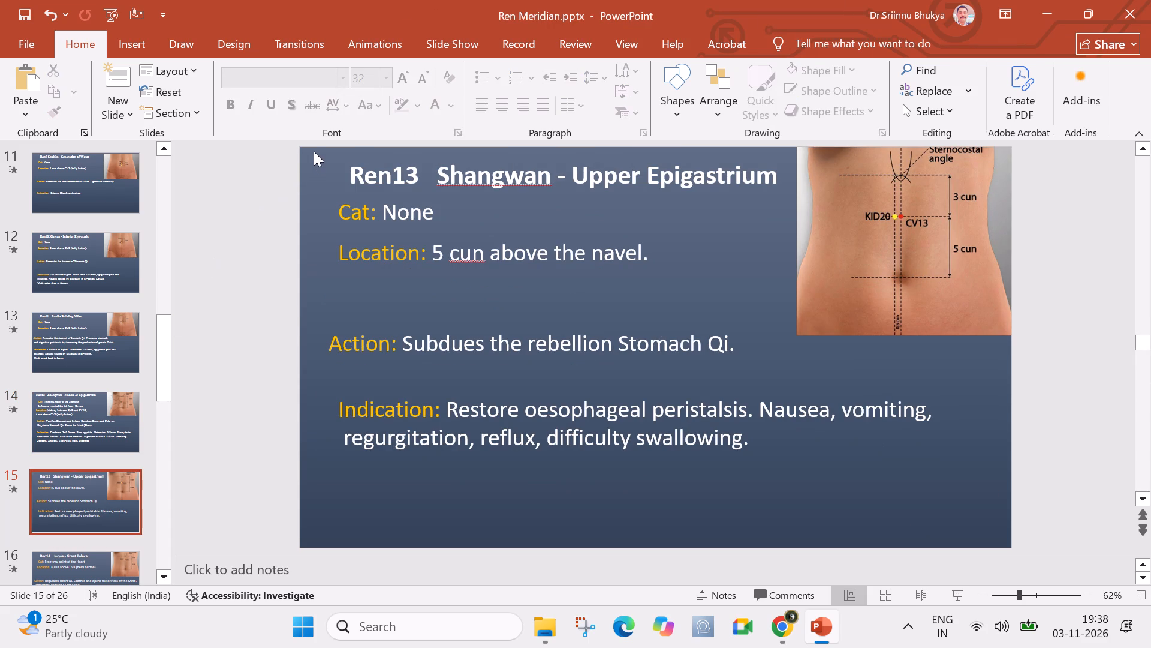
drag(314, 151, 1004, 550)
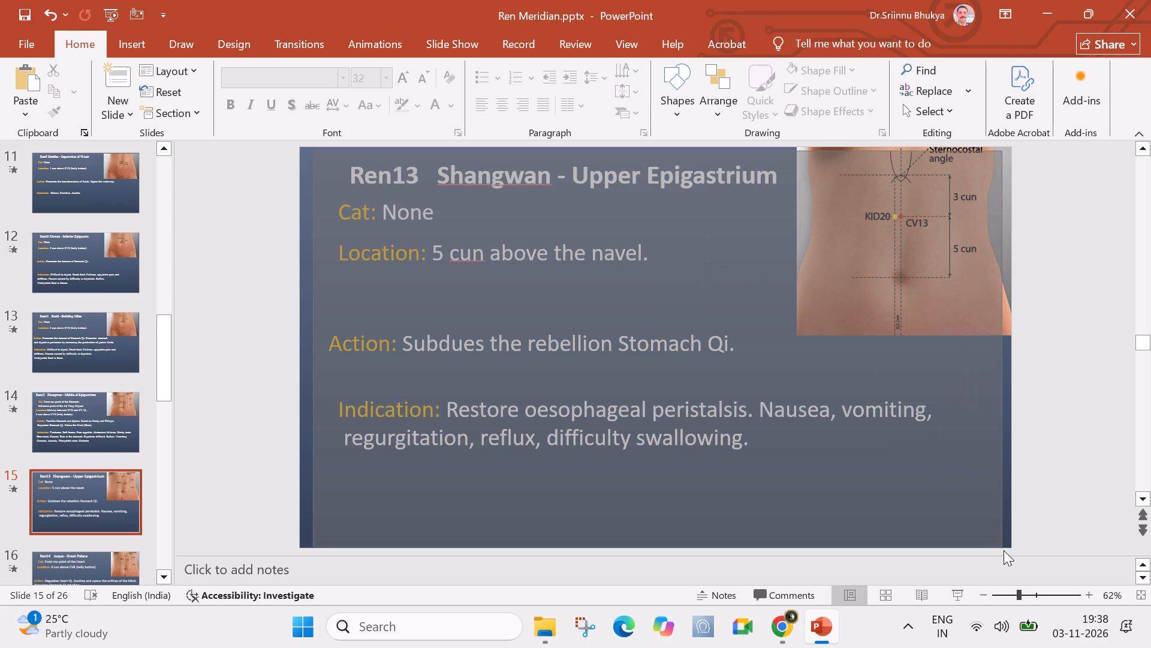
drag(1004, 550, 1002, 547)
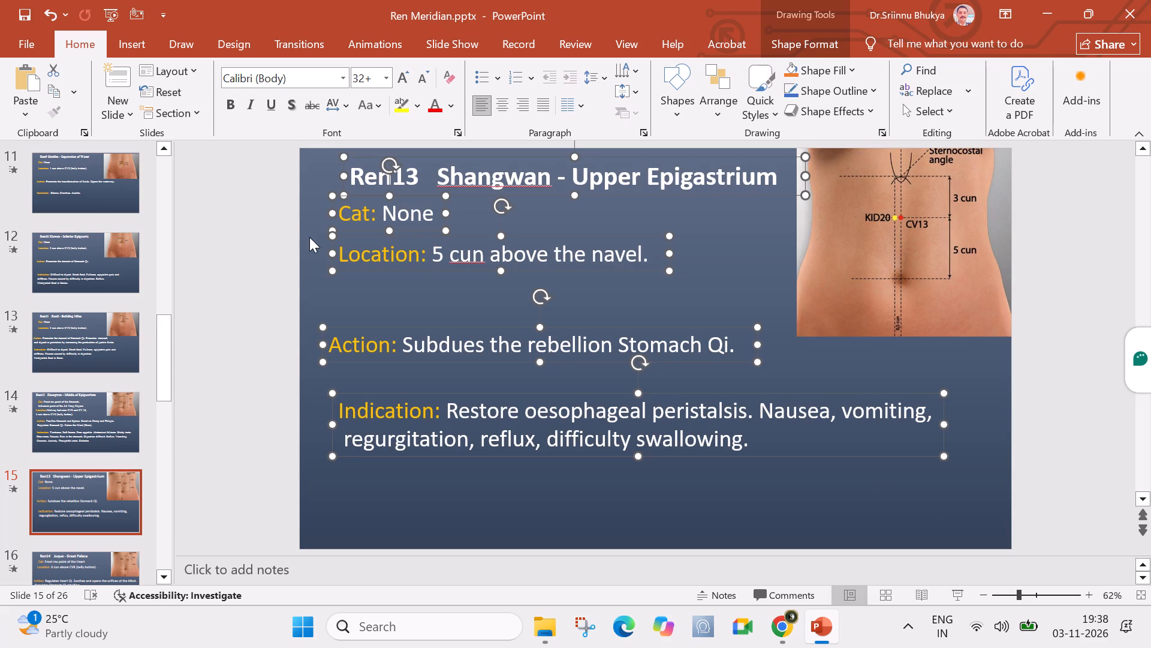
click(342, 76)
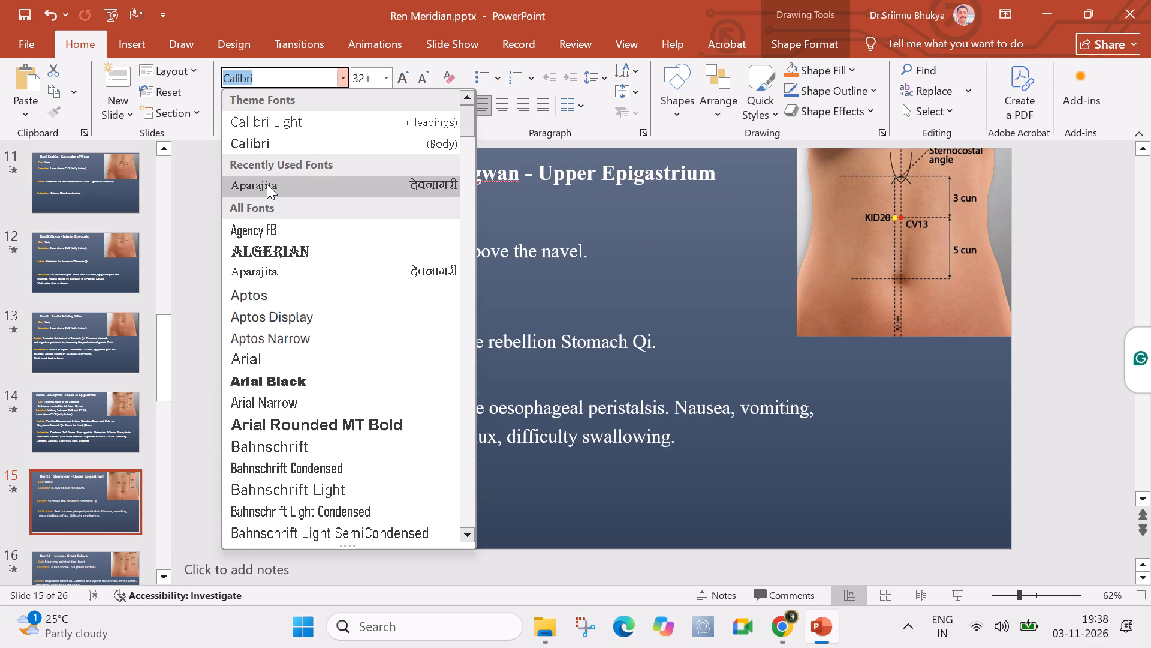
click(267, 184)
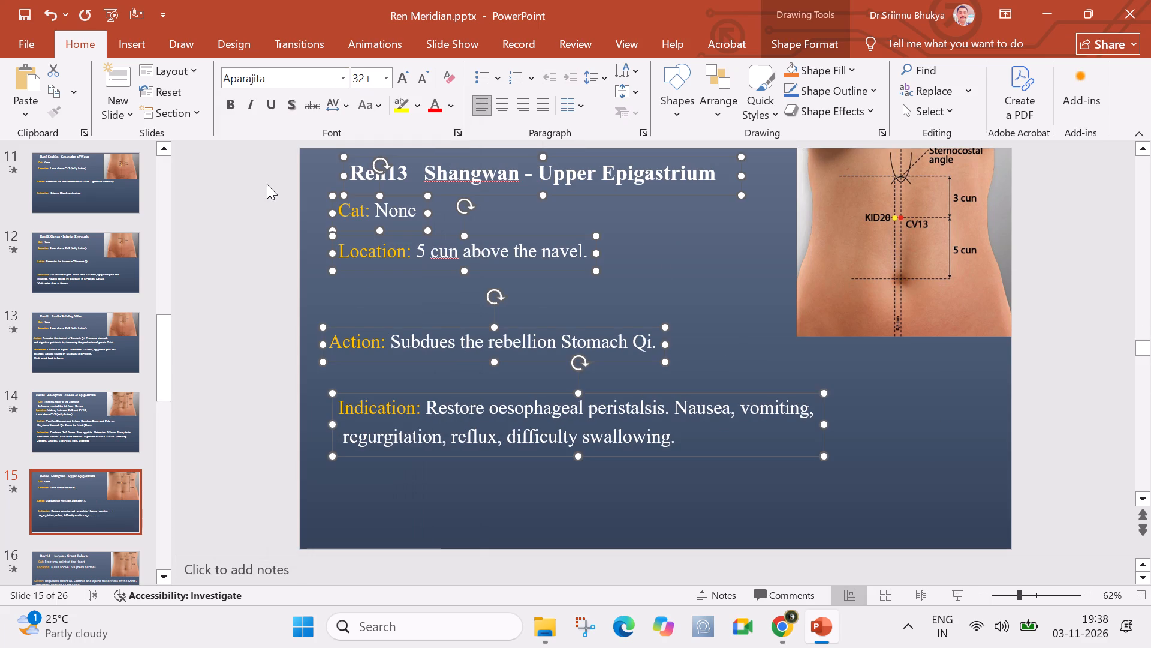
Change the title, Cat, Location and Indication text on slide 16, Ren14 Juque - Great Palace, to Aparajita.
click(73, 568)
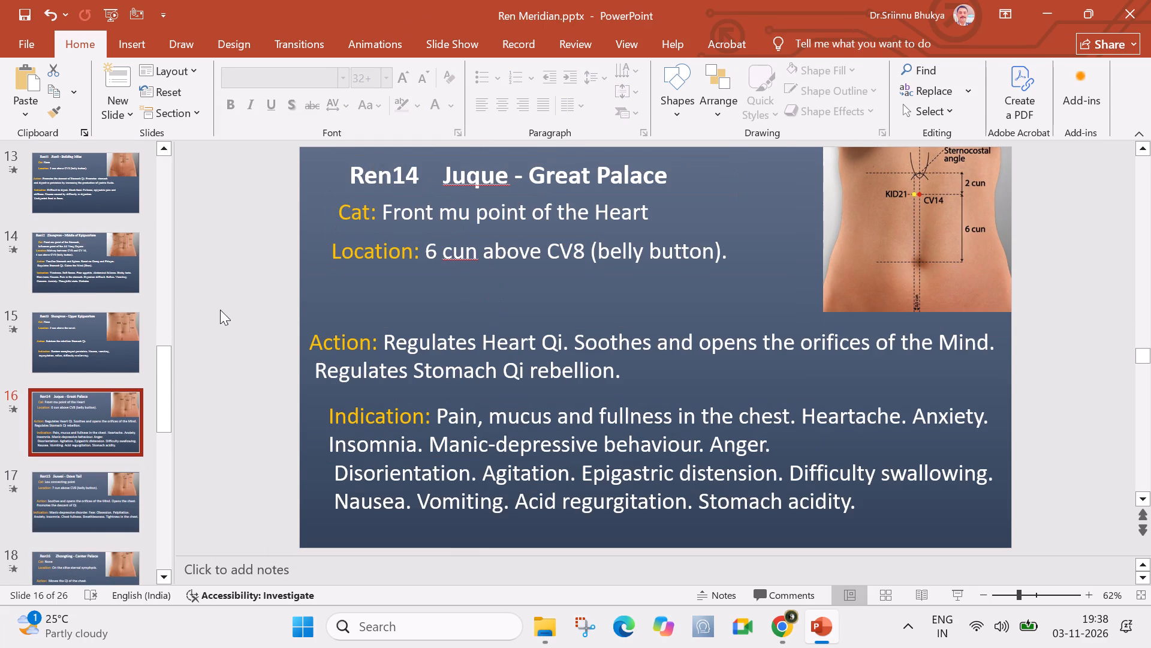
click(305, 152)
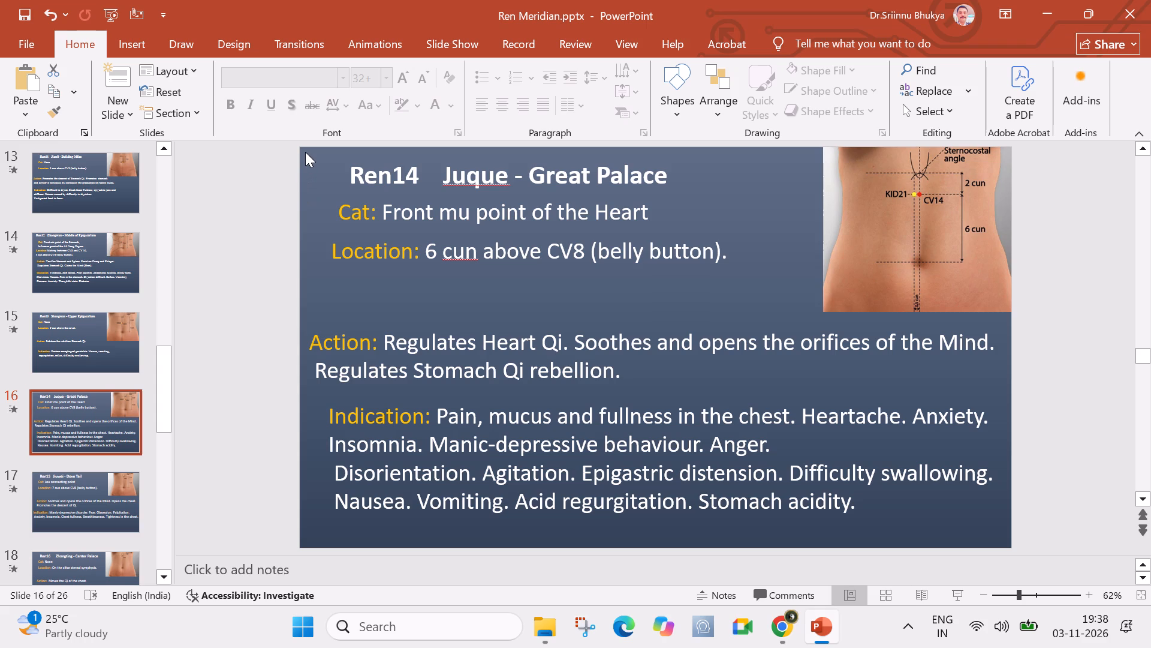
drag(305, 152, 1036, 534)
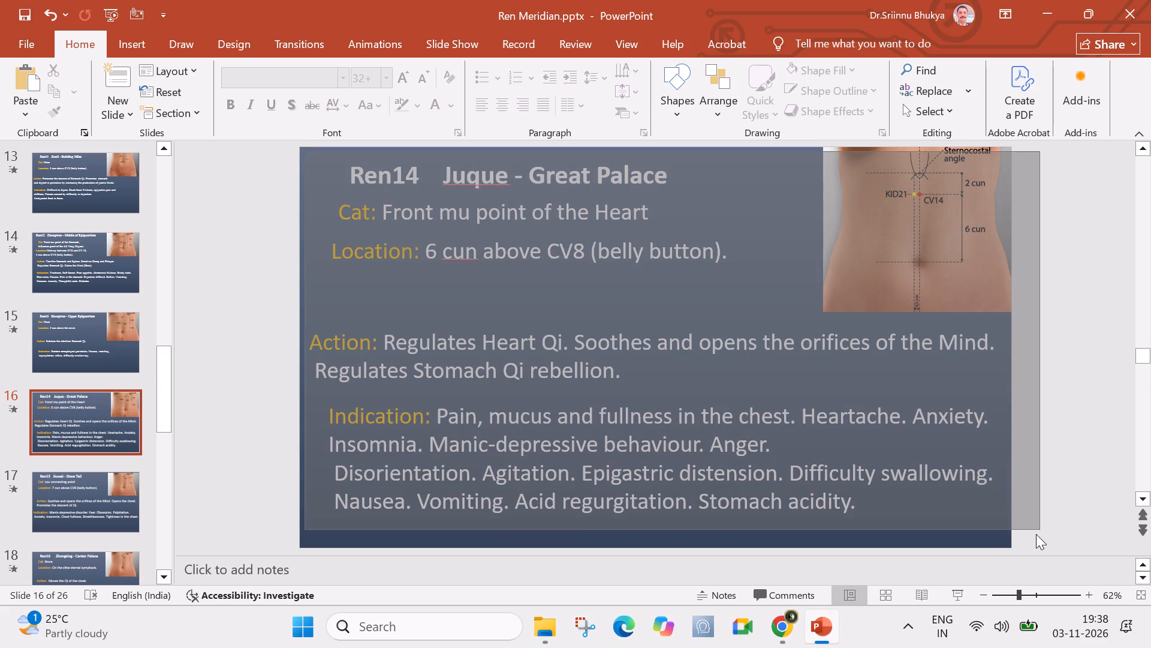
drag(1036, 534, 1007, 538)
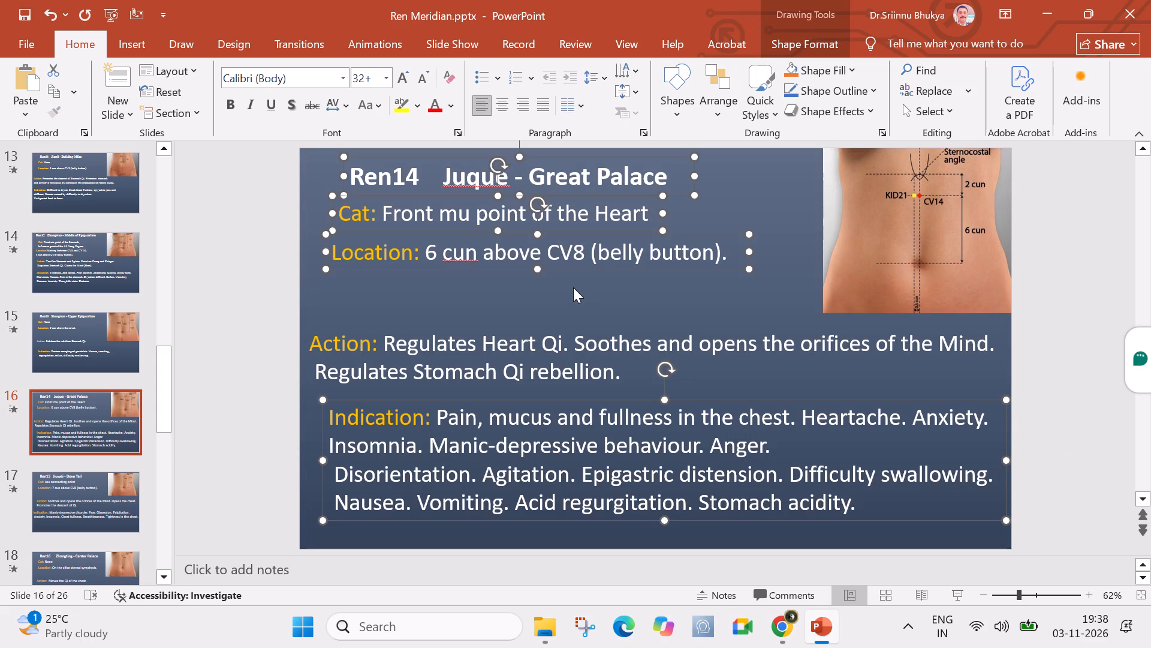
click(343, 78)
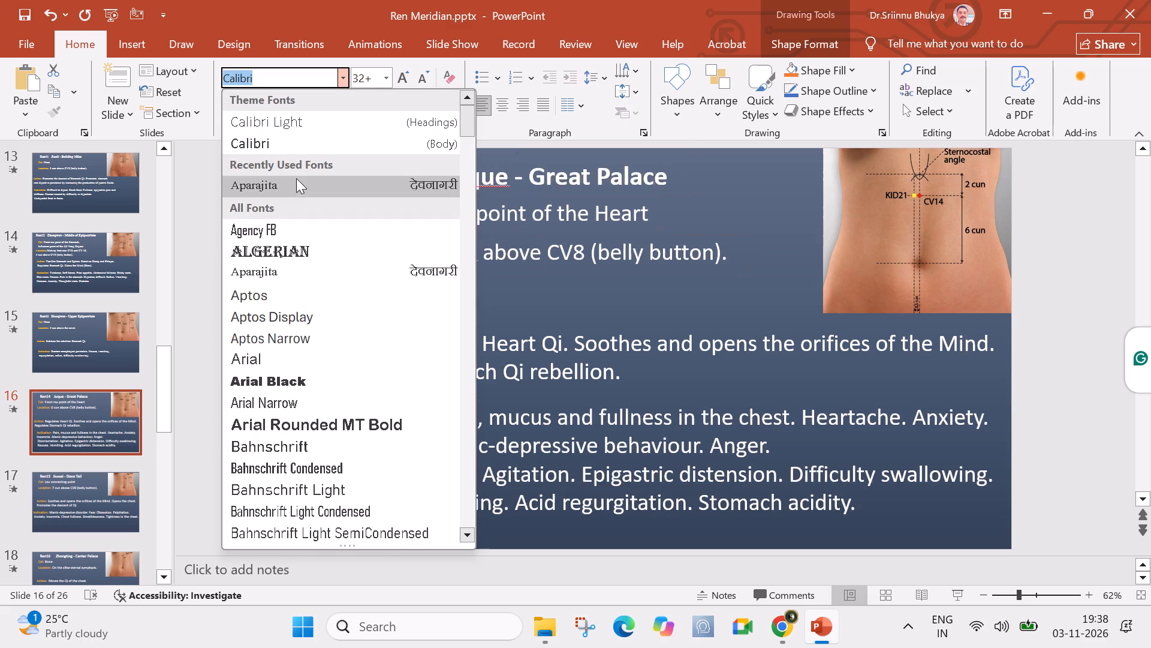
click(296, 181)
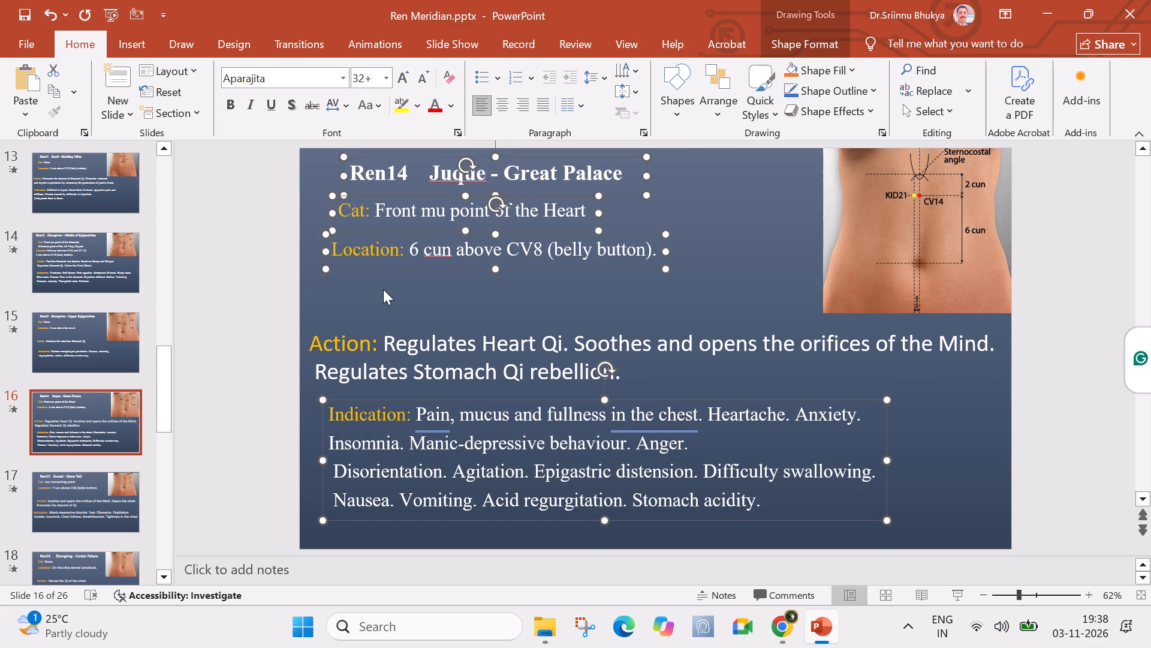
Change the Action text on slide 16, Ren14 Juque - Great Palace, to the Aparajita font.
click(395, 362)
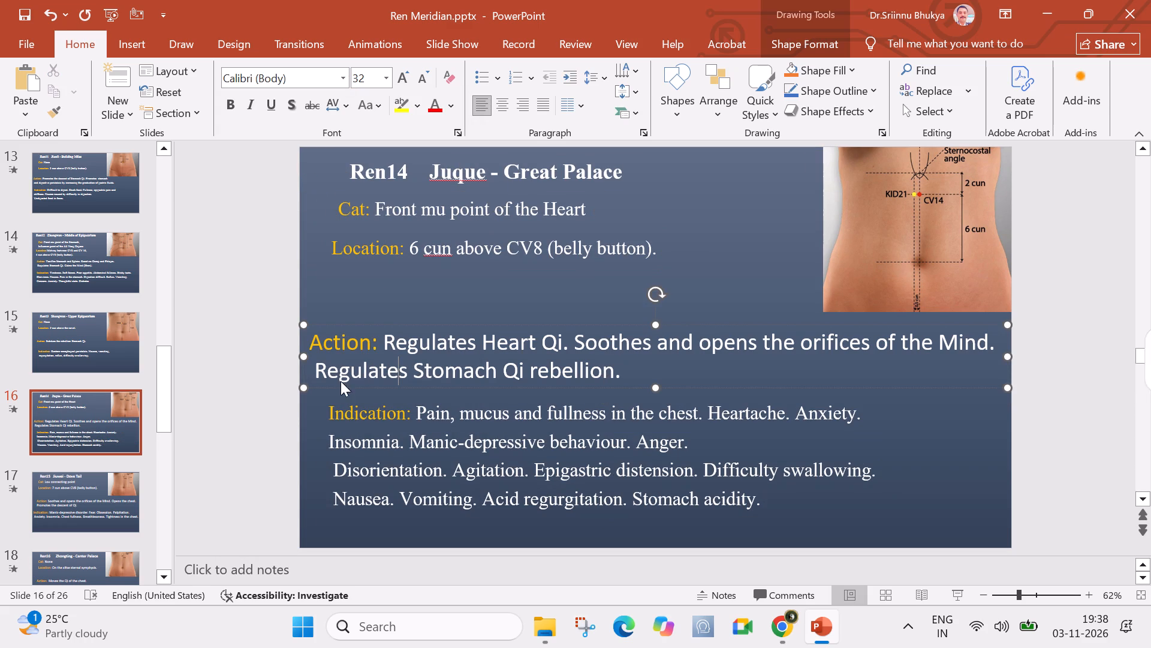
click(329, 389)
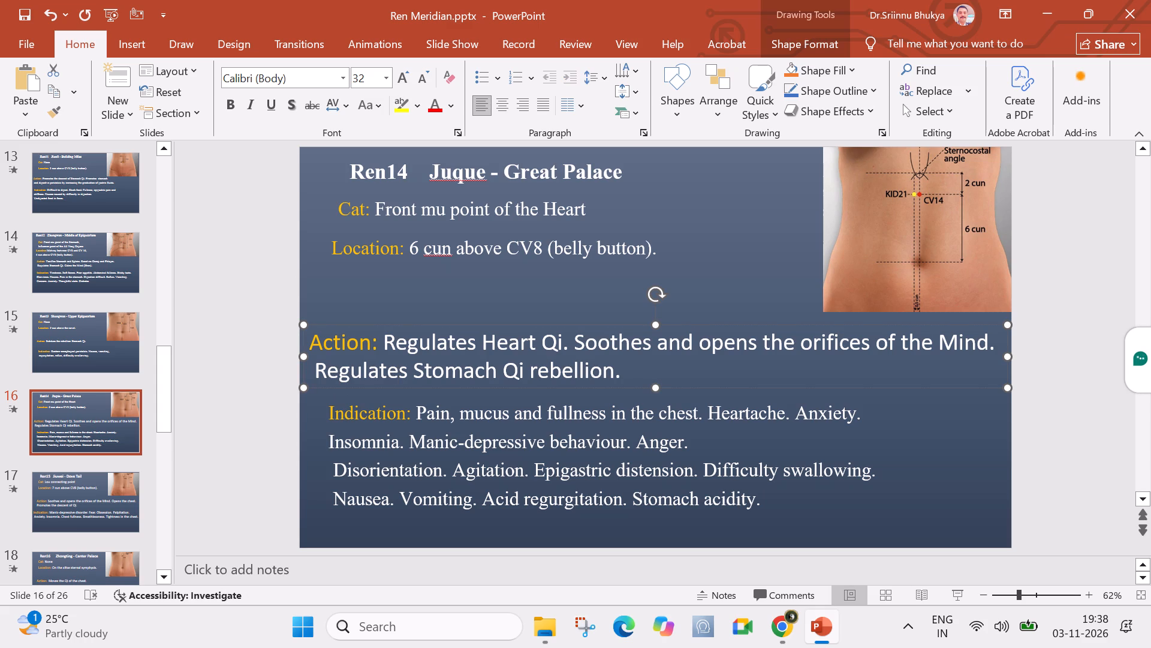
click(341, 77)
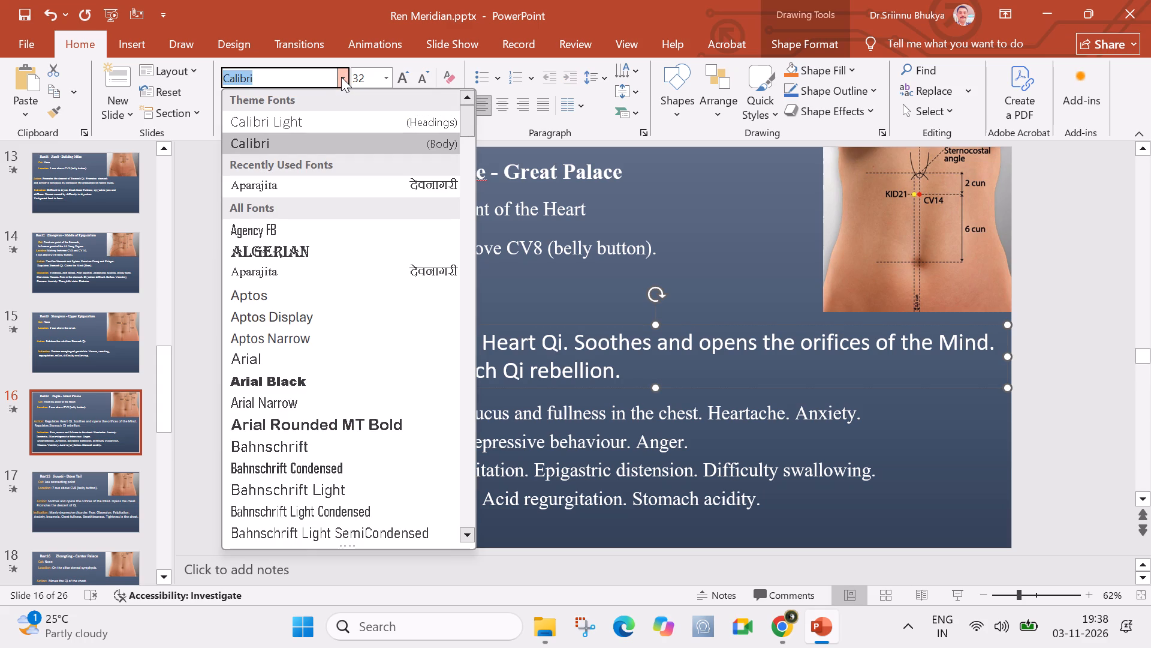
click(273, 184)
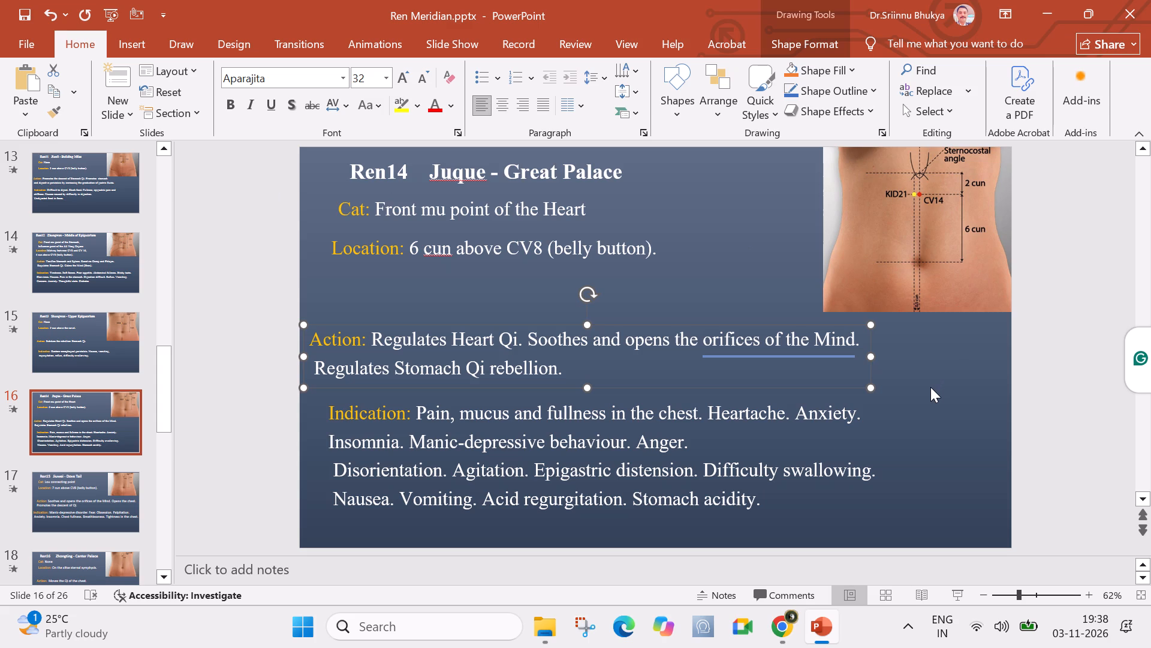
Widen slide 16's Indication text box so its right edge reaches the slide's right edge.
click(870, 426)
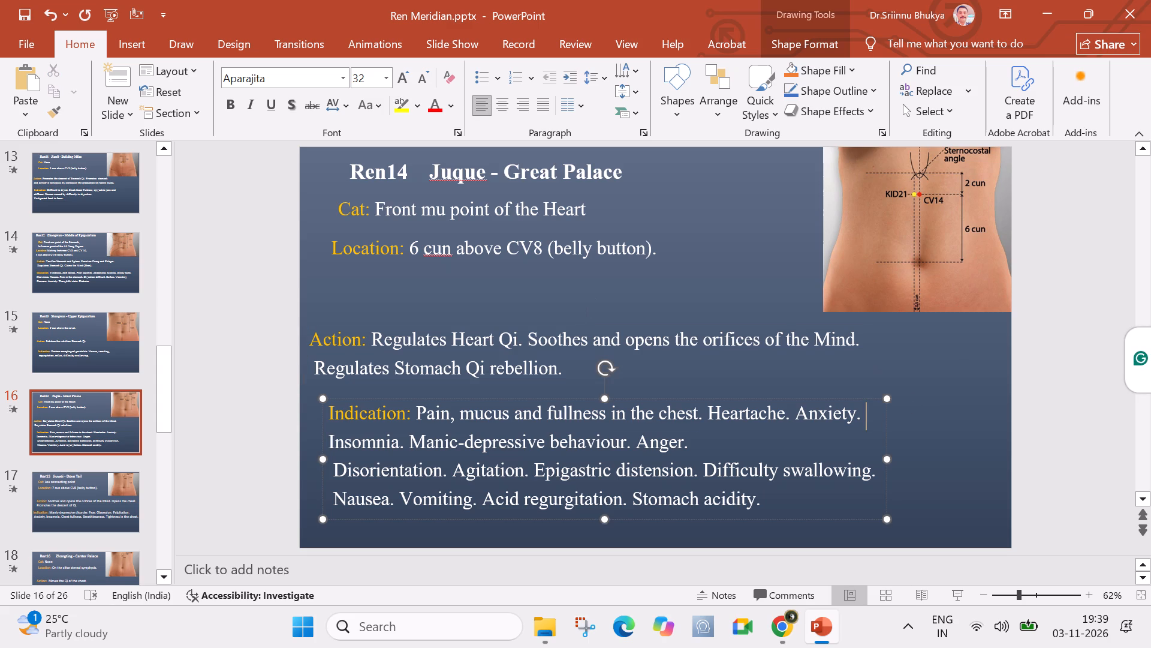
drag(892, 460, 908, 460)
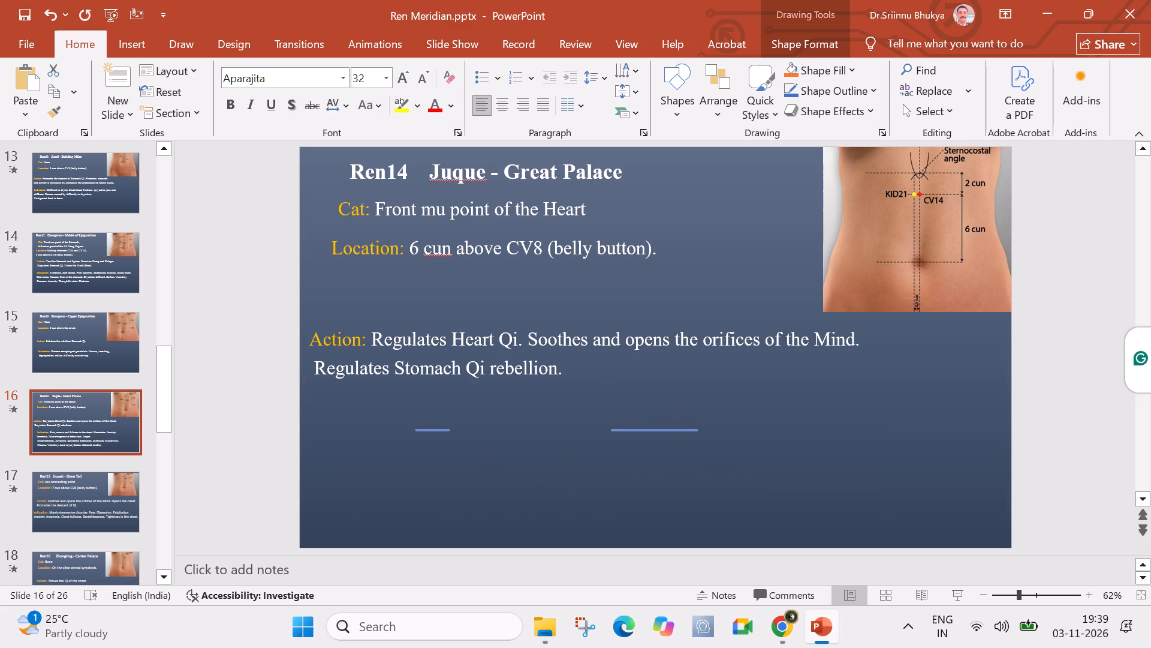
drag(908, 460, 1011, 464)
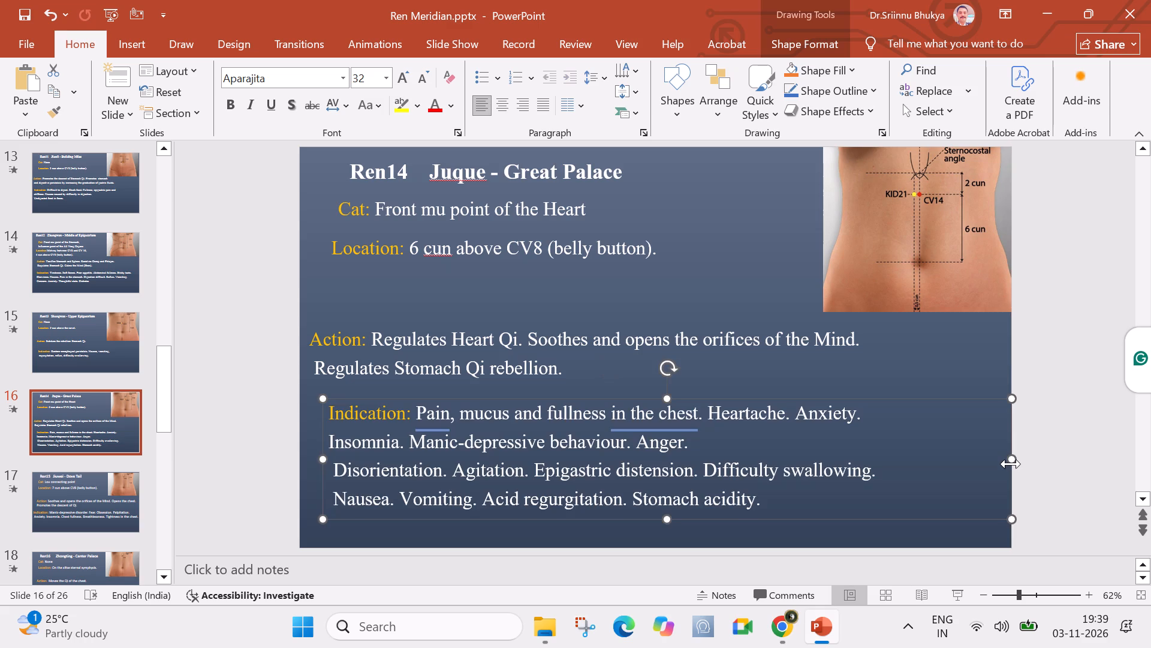
Rejoin the broken lines in slide 16's Indication text, leaving a line break only before "Manic-depressive behaviour".
click(336, 470)
key(BackSpace)
key(BackSpace)
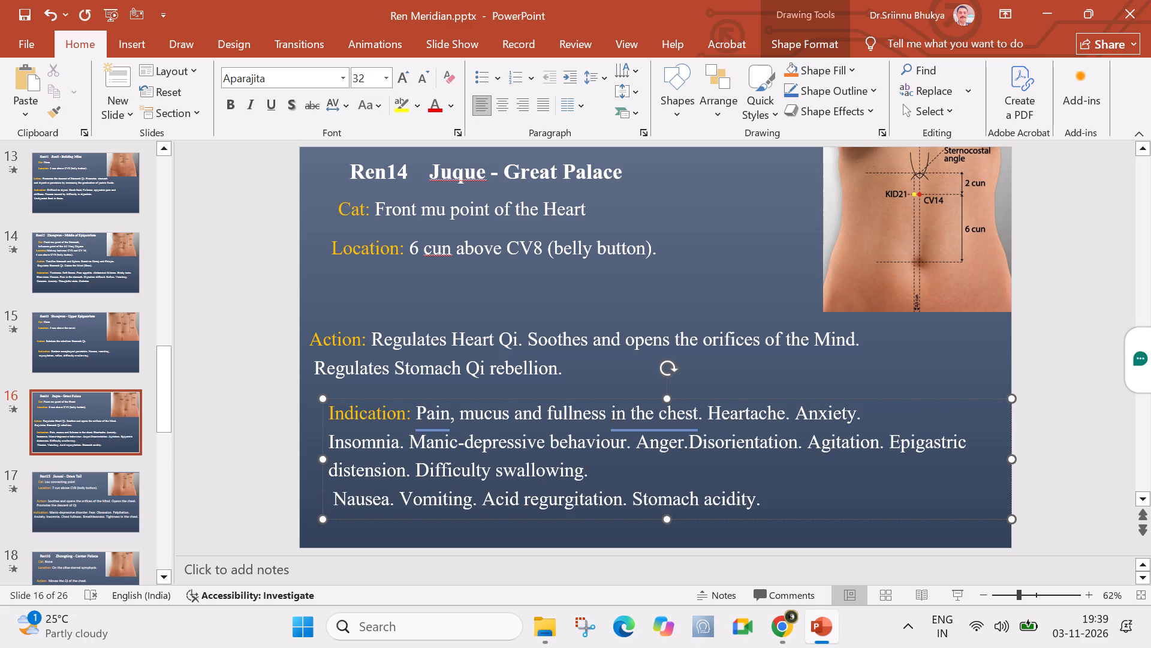
key(space)
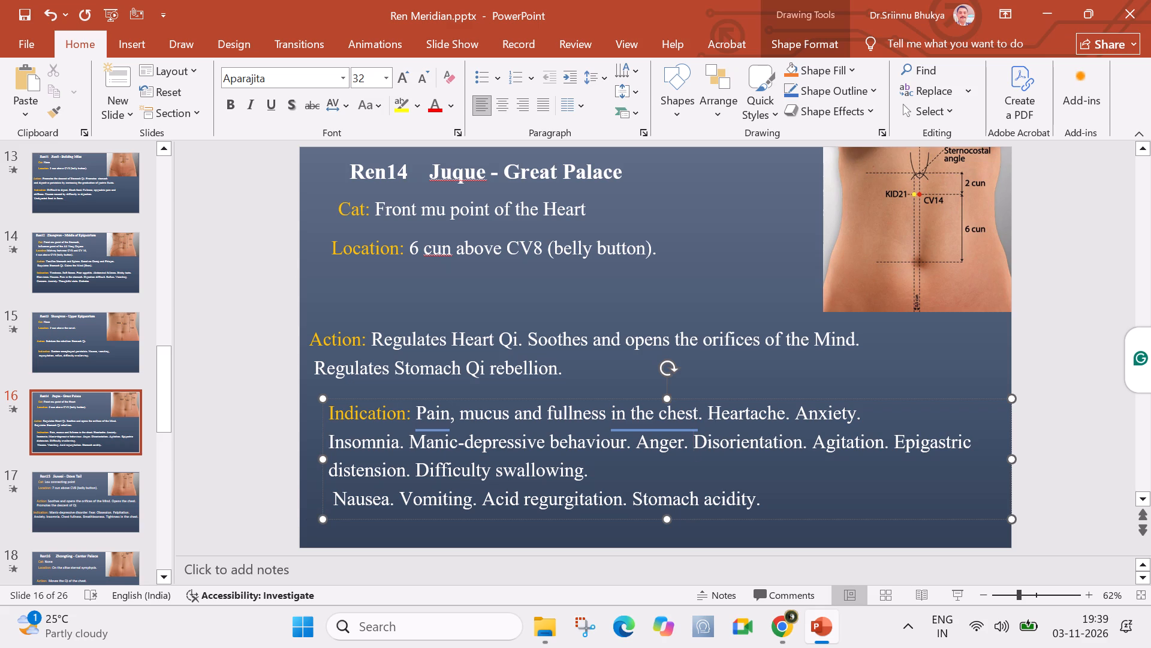
click(330, 441)
key(BackSpace)
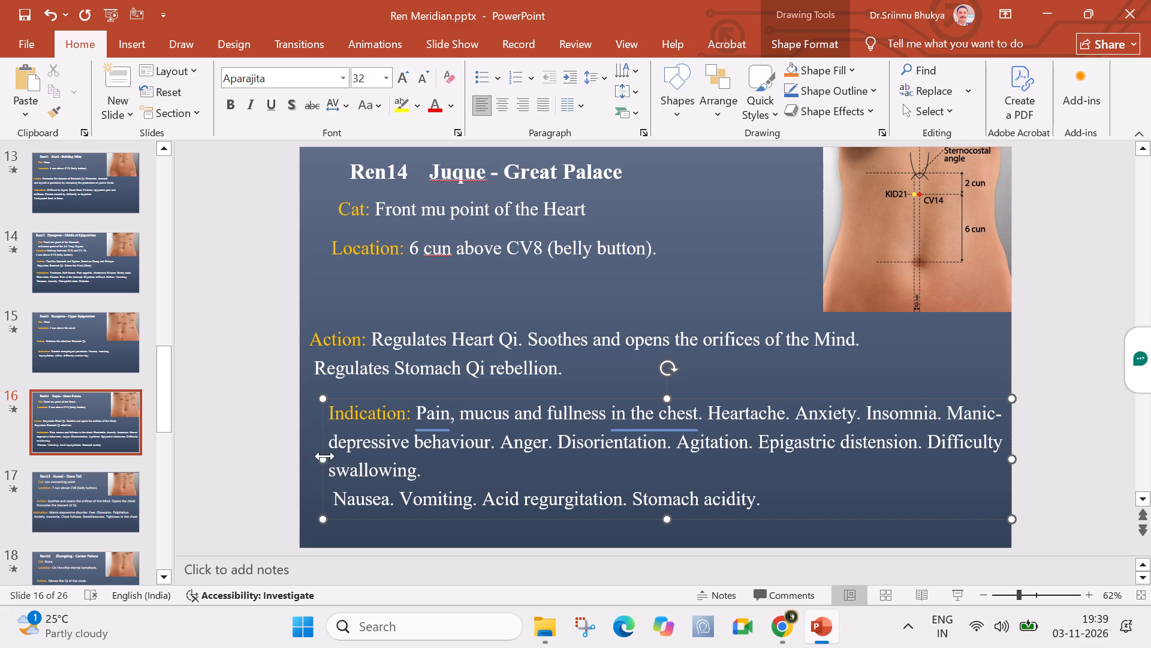
click(332, 495)
key(BackSpace)
key(BackSpace)
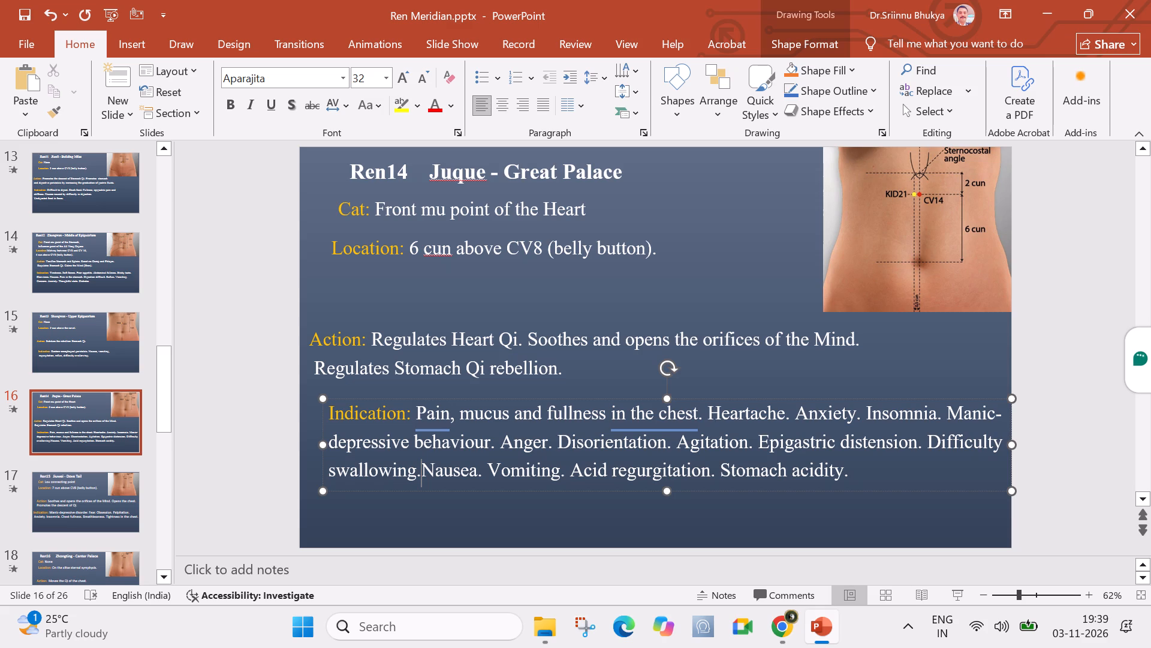
click(946, 412)
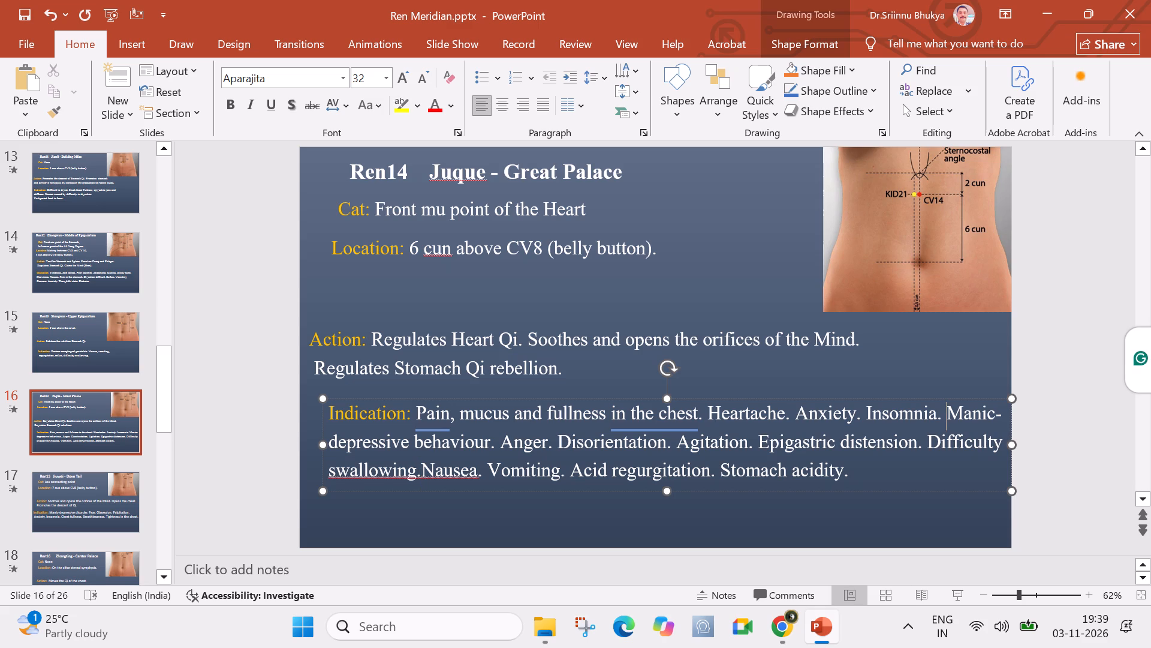
key(Return)
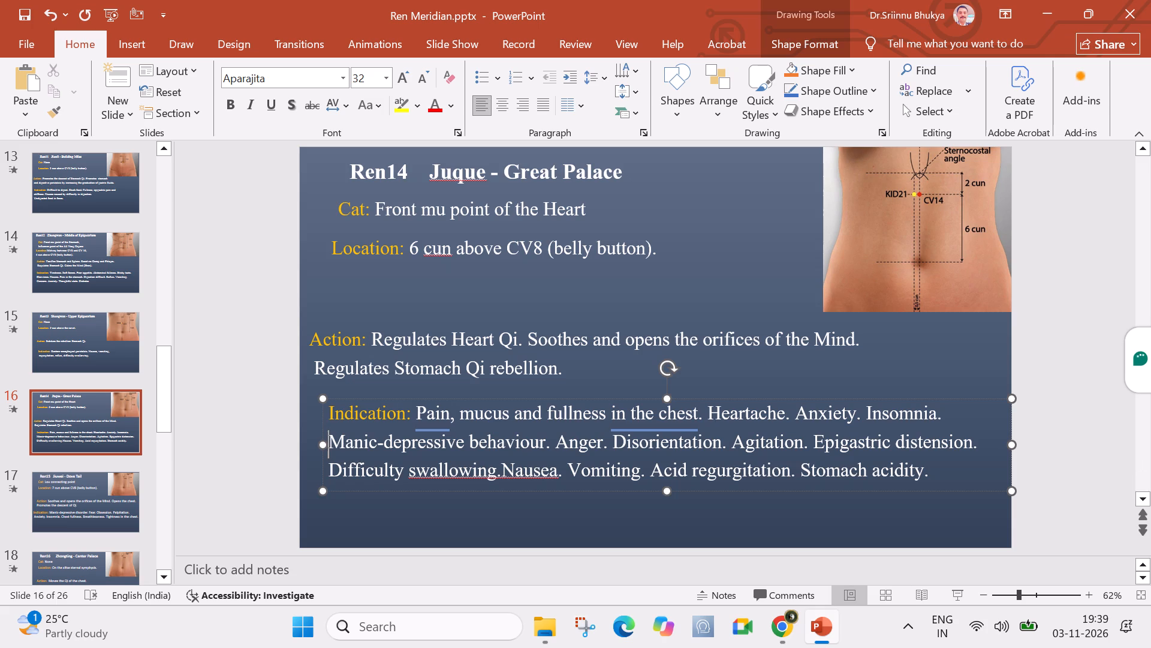
Move slide 16's Indication text box down and slightly left, leaving a gap below the Action text and fitting inside the slide.
drag(804, 495, 793, 517)
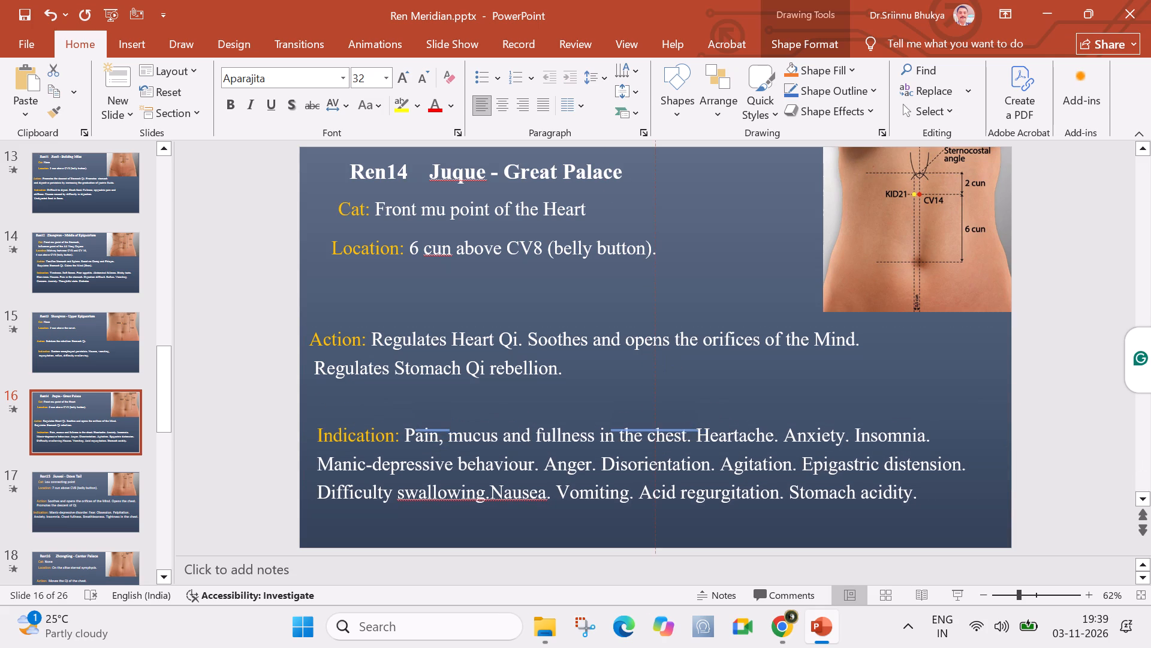
drag(793, 517, 795, 519)
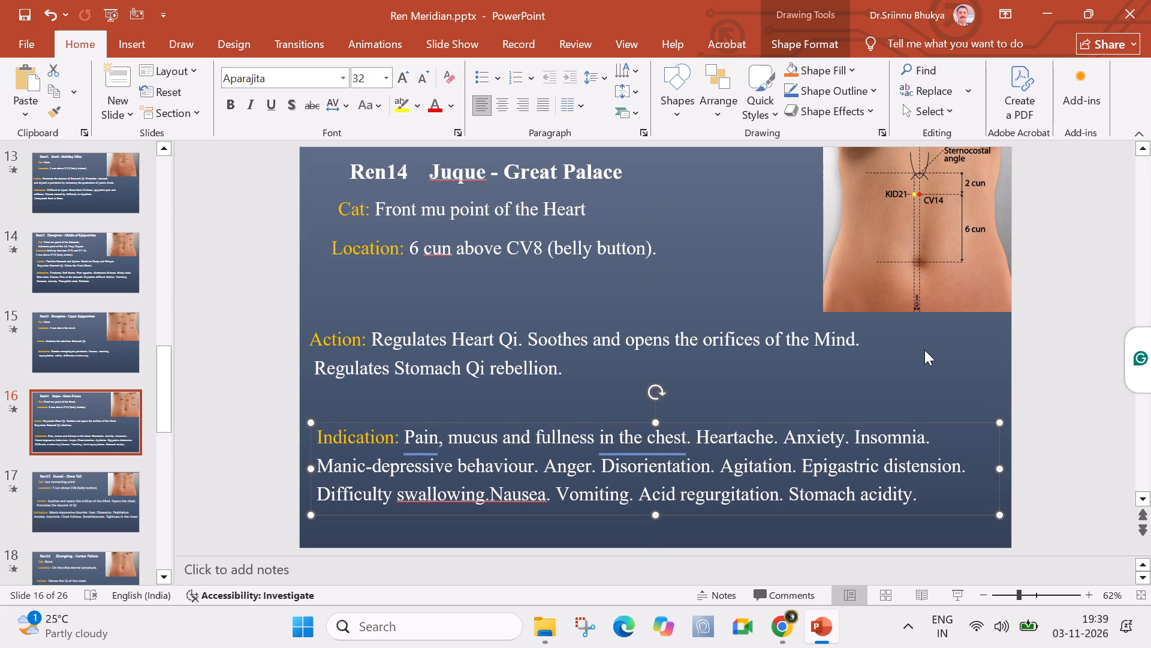
click(924, 350)
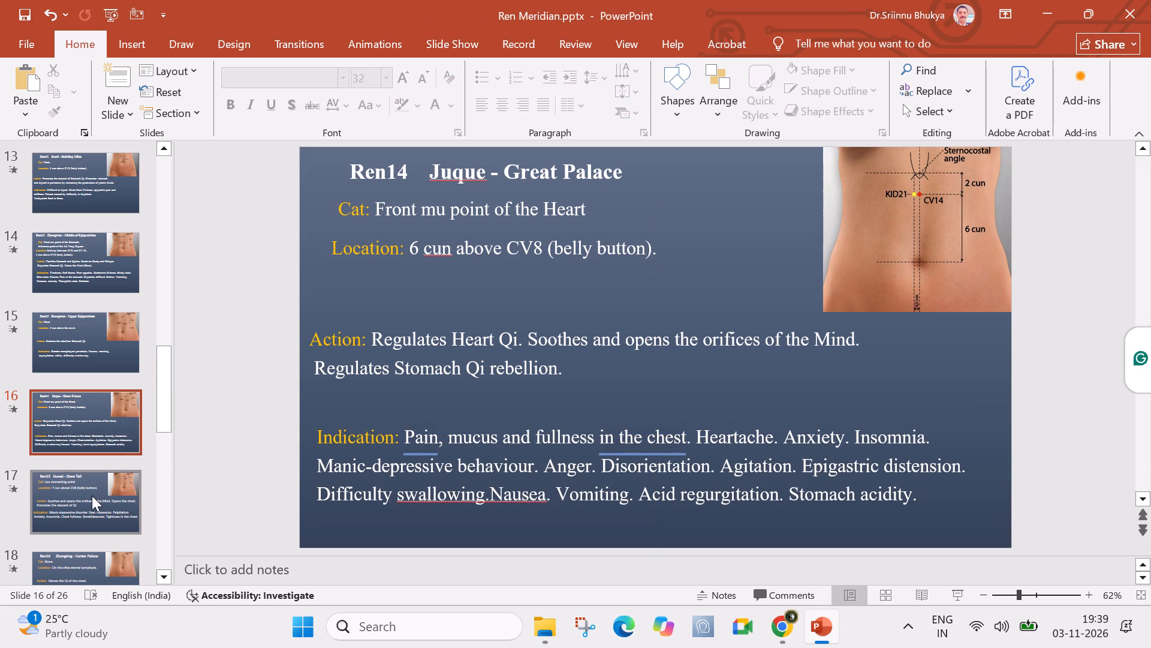
Change all the text on slide 17, Ren15 Jiuwei - Dove Tail, including the Indication text, to the Aparajita font.
click(92, 496)
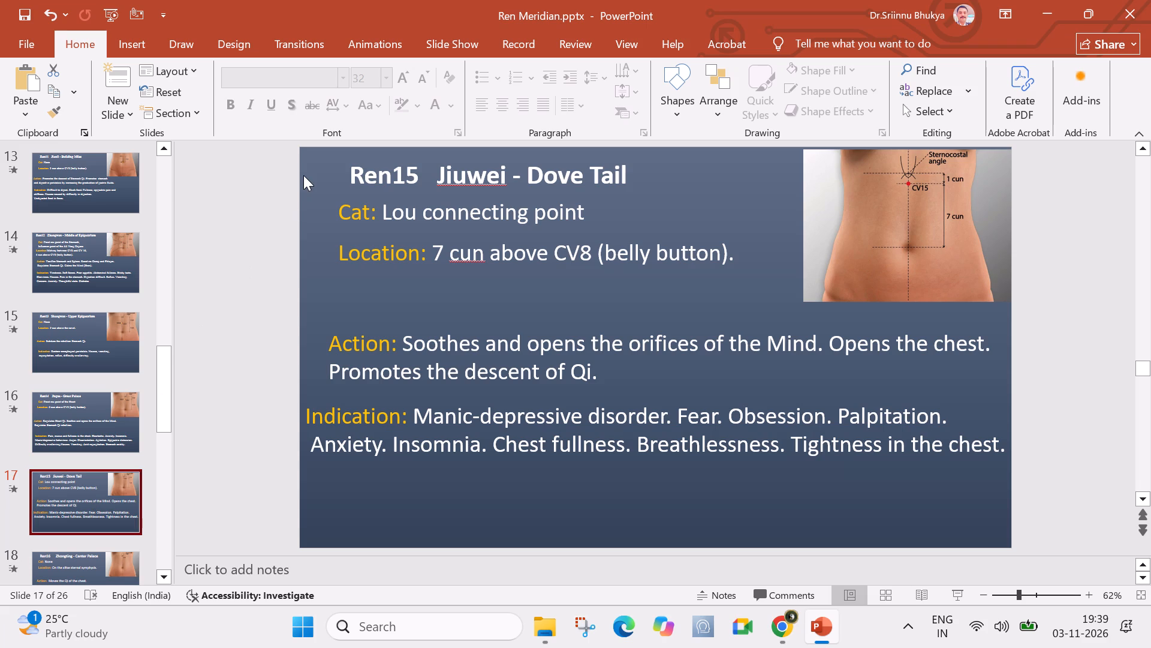
click(305, 155)
drag(305, 155, 493, 197)
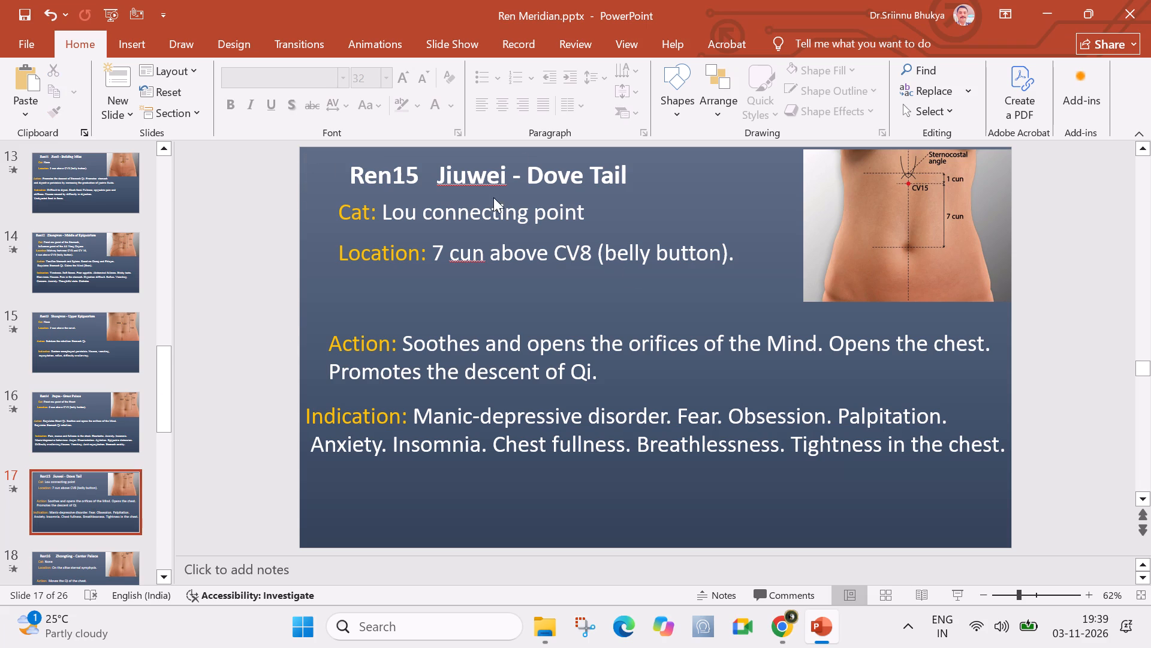
drag(493, 197, 1013, 564)
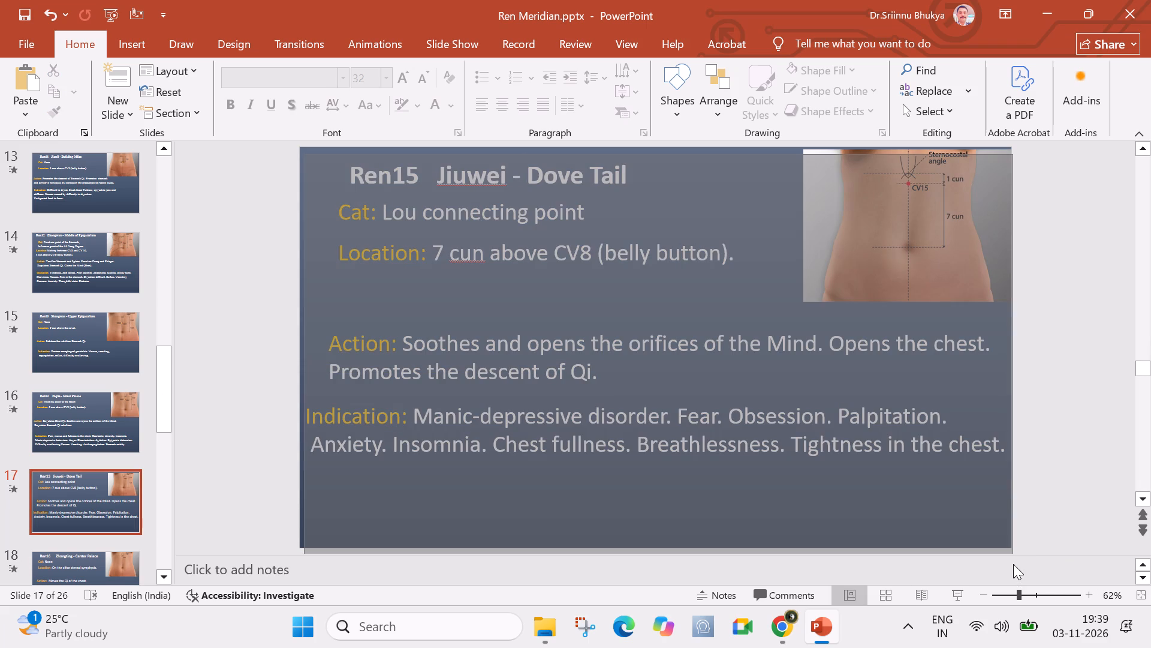
drag(1013, 564, 1013, 552)
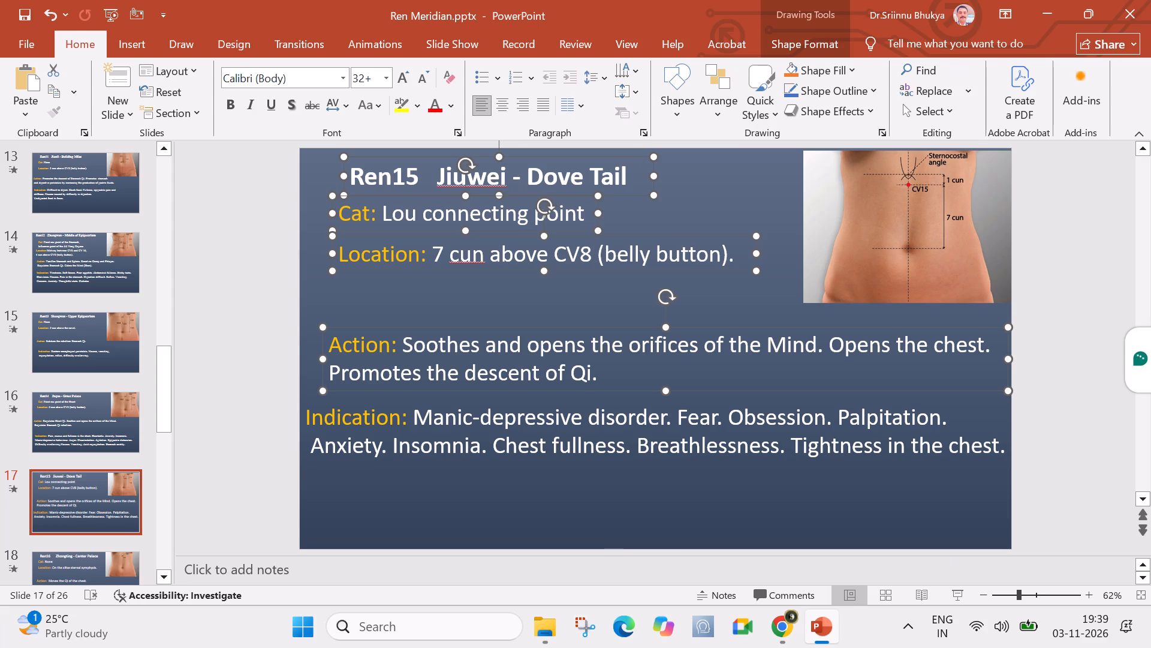
click(344, 76)
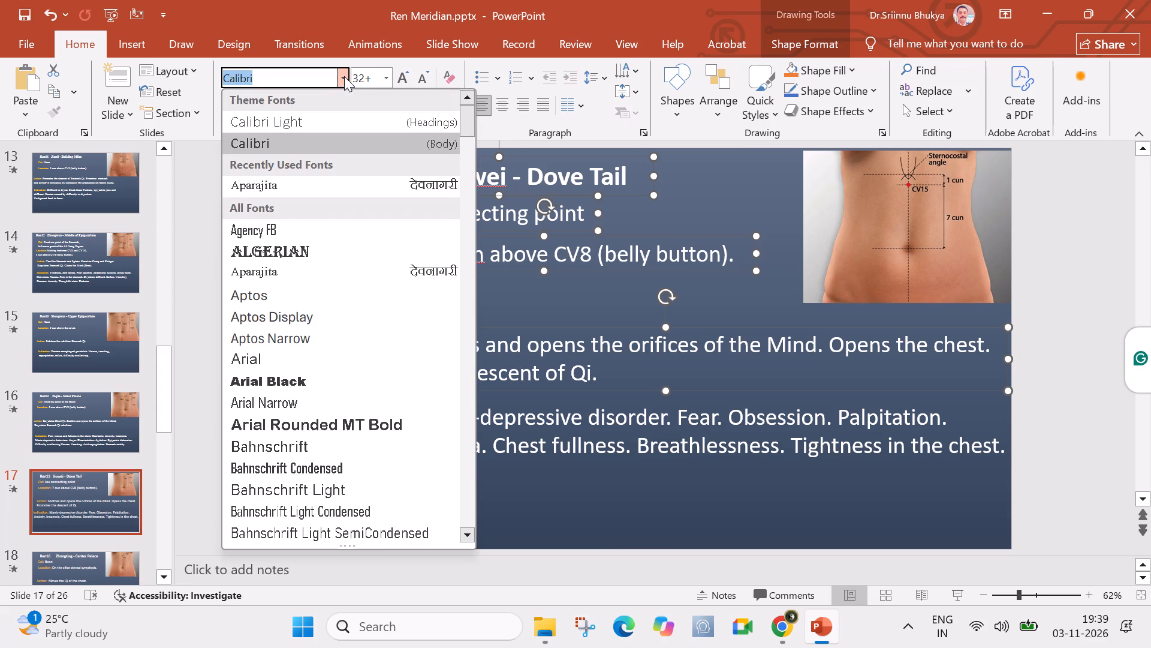
click(272, 187)
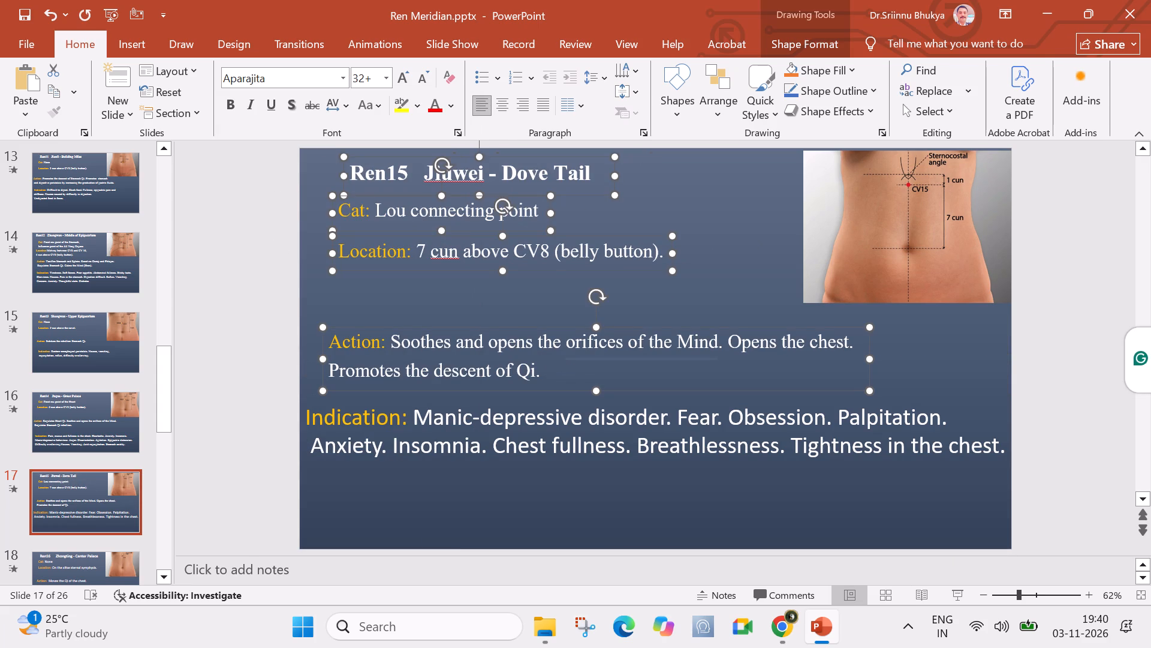
click(339, 452)
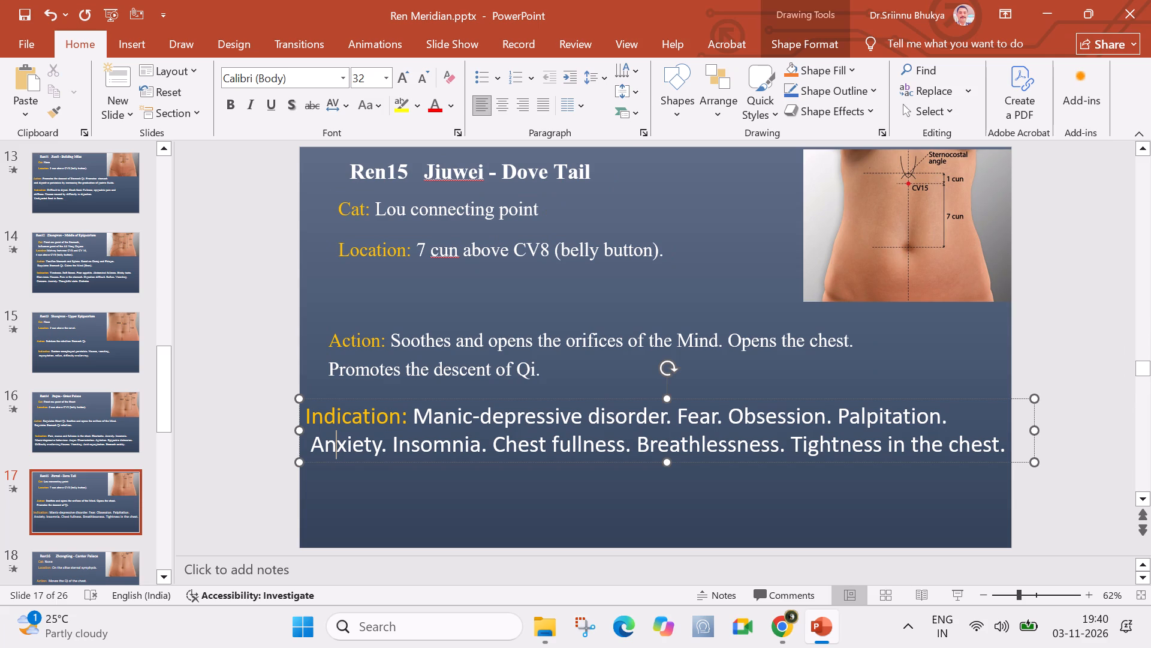
click(338, 466)
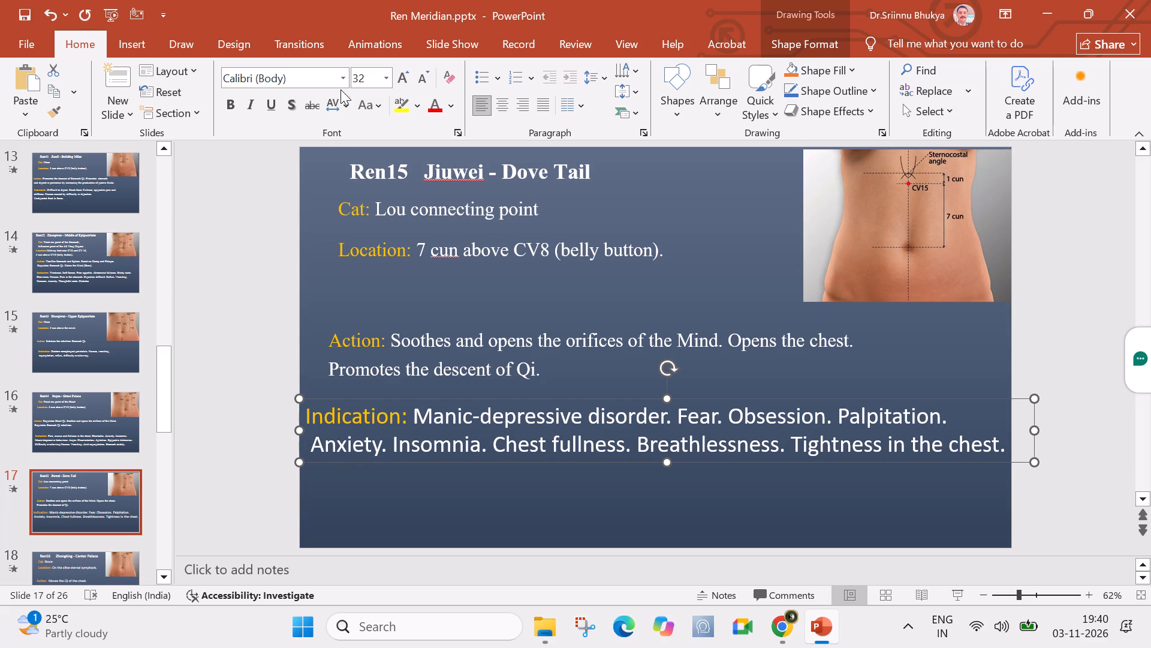
click(342, 80)
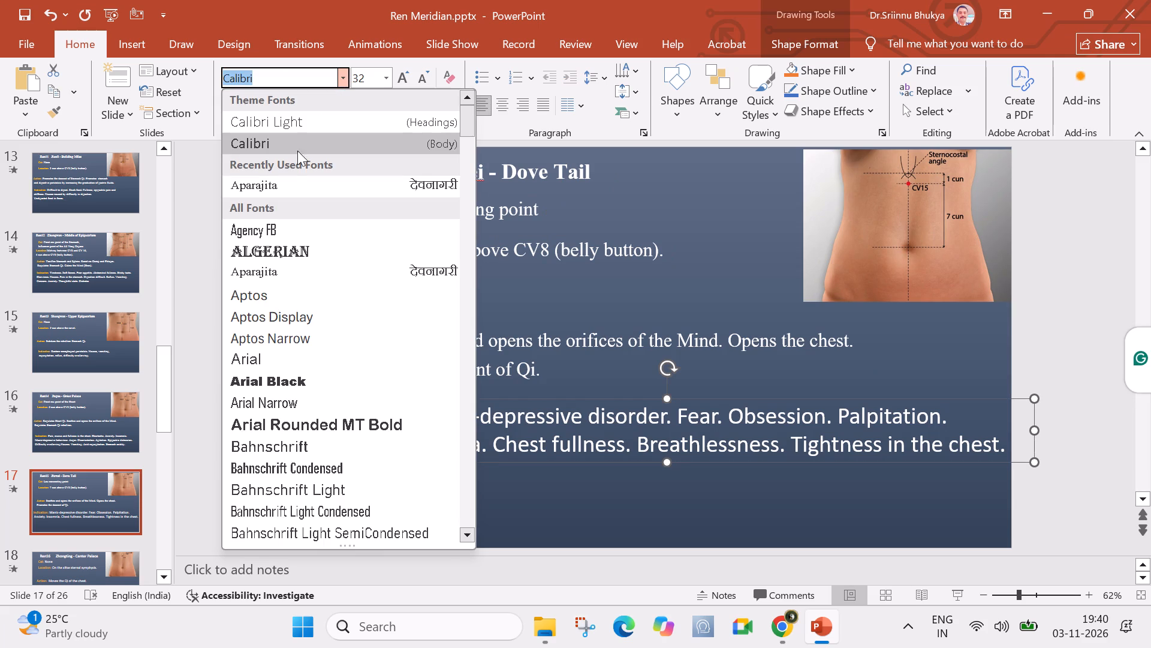
click(283, 181)
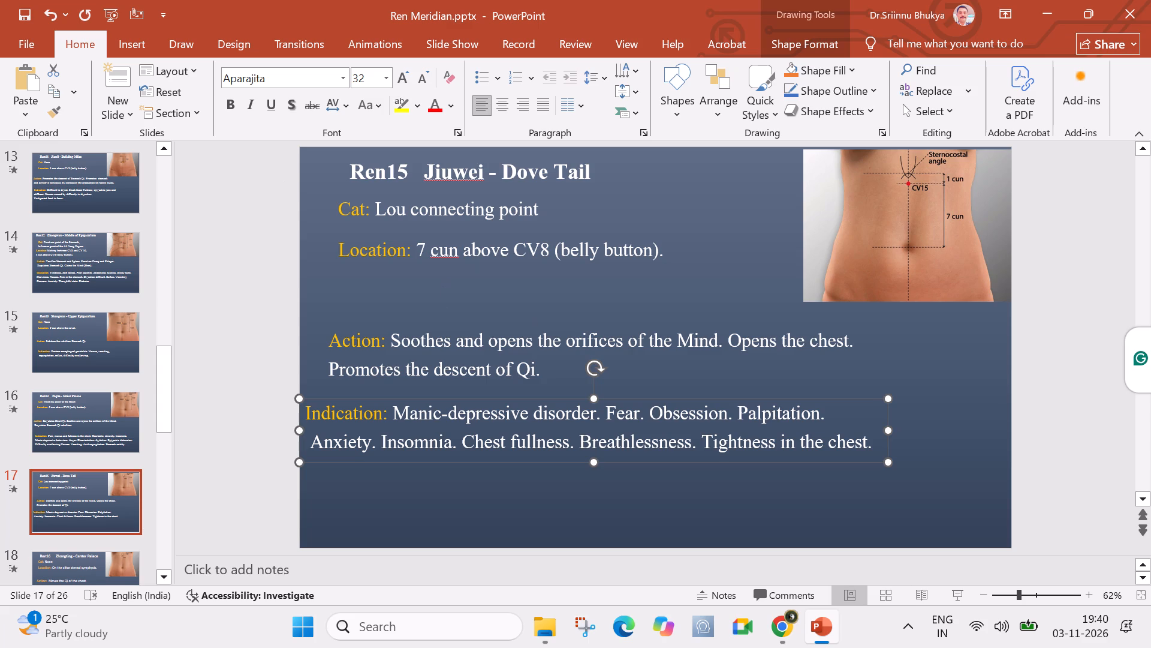
Move slide 17's Indication text box slightly down and right, roughly in line with the text boxes above it.
drag(663, 464, 694, 475)
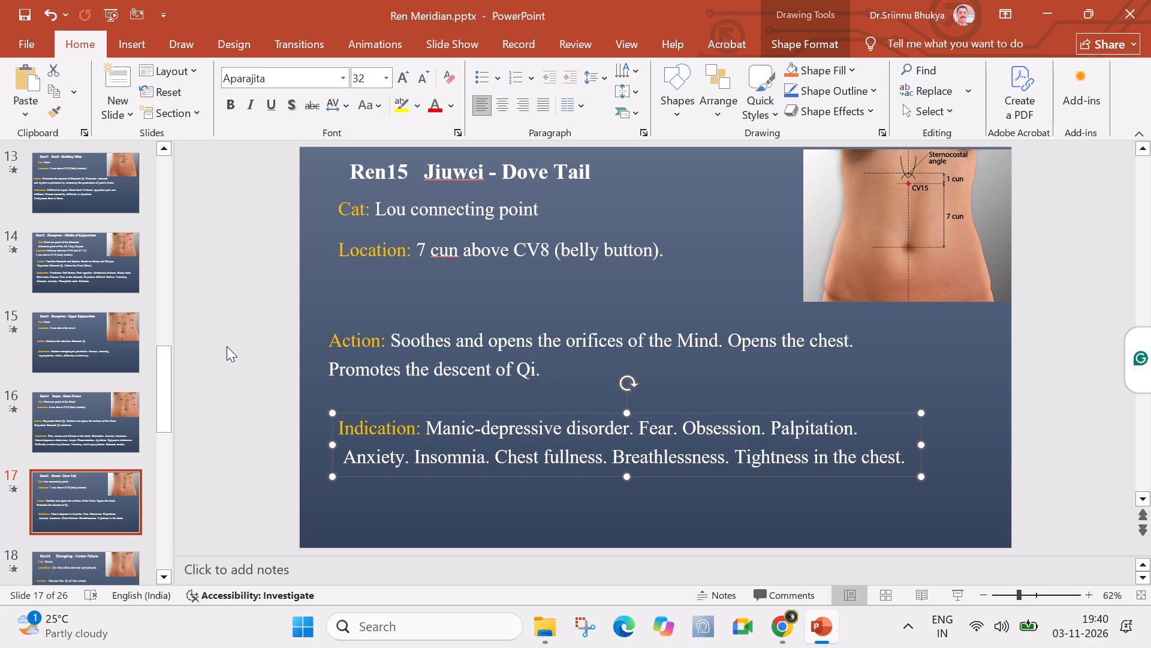
Change the Cat, Location, Action and Indication text on slide 18, Ren16 Zhongting - Center Palace, to Aparajita.
click(98, 562)
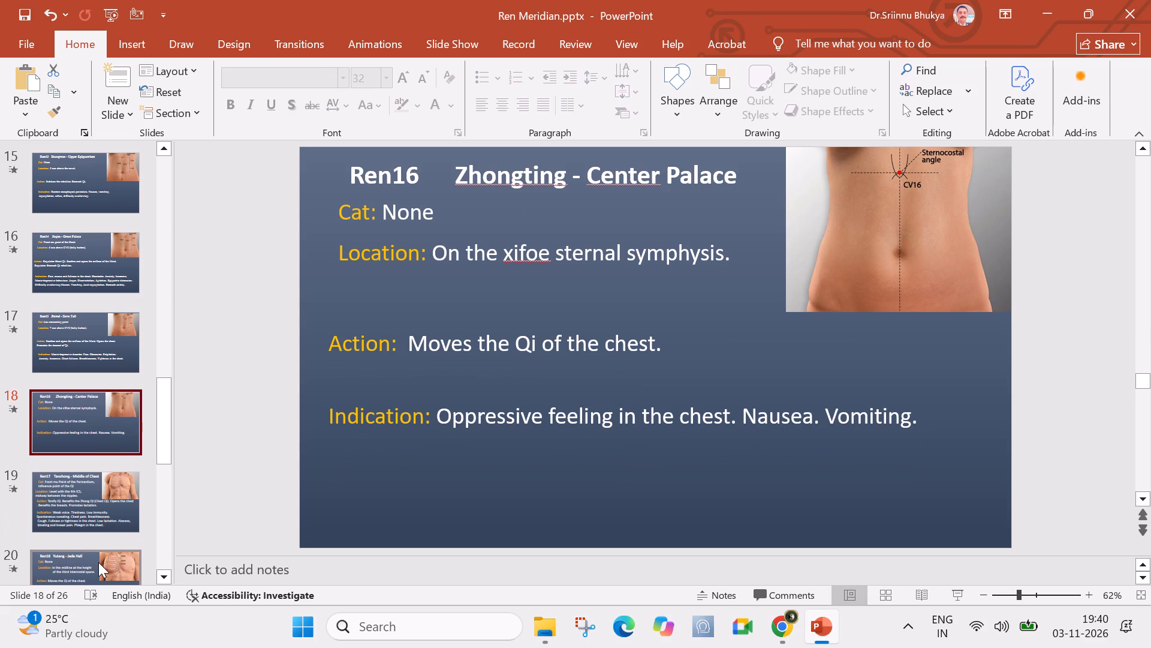
click(308, 159)
drag(308, 159, 906, 448)
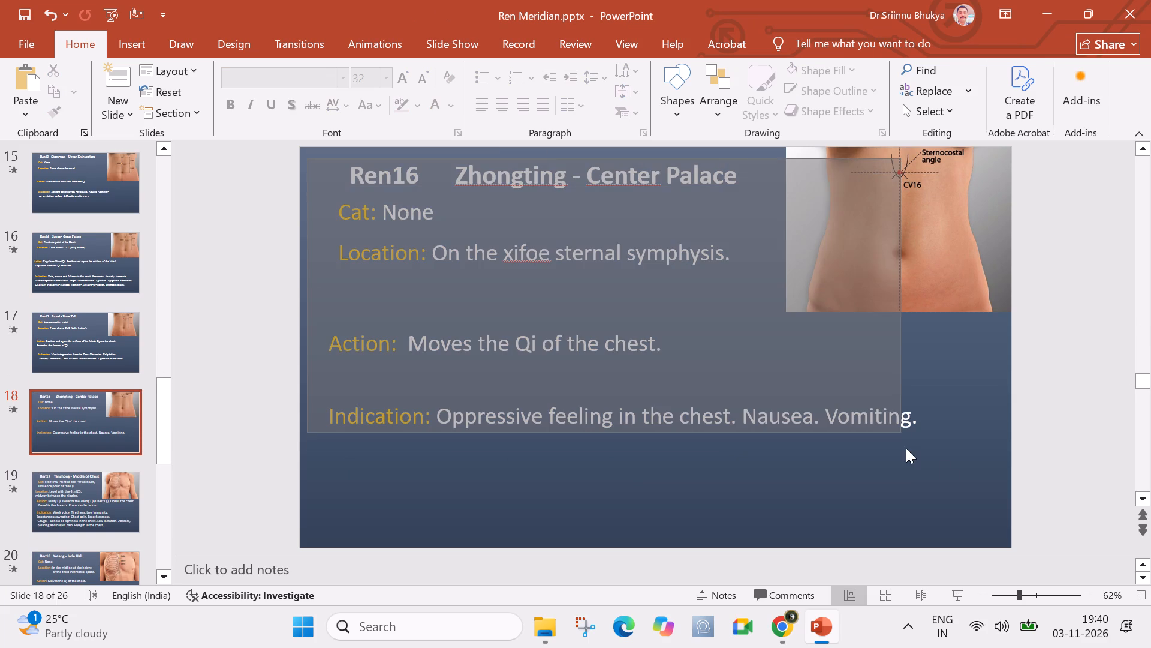
drag(906, 448, 984, 511)
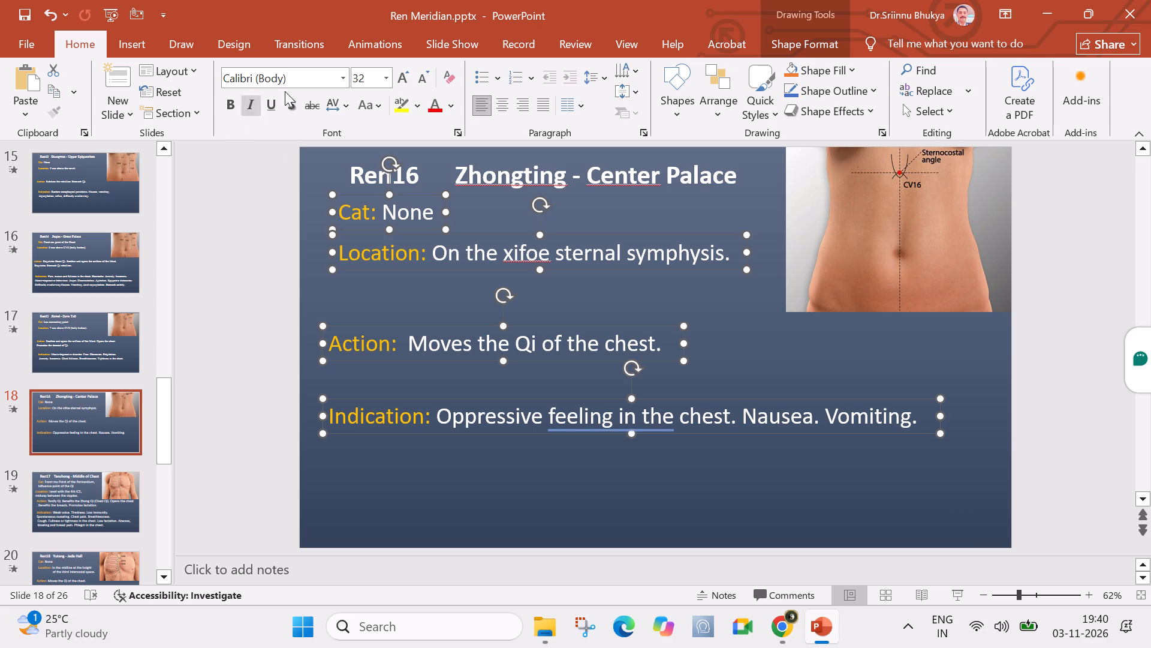
click(345, 79)
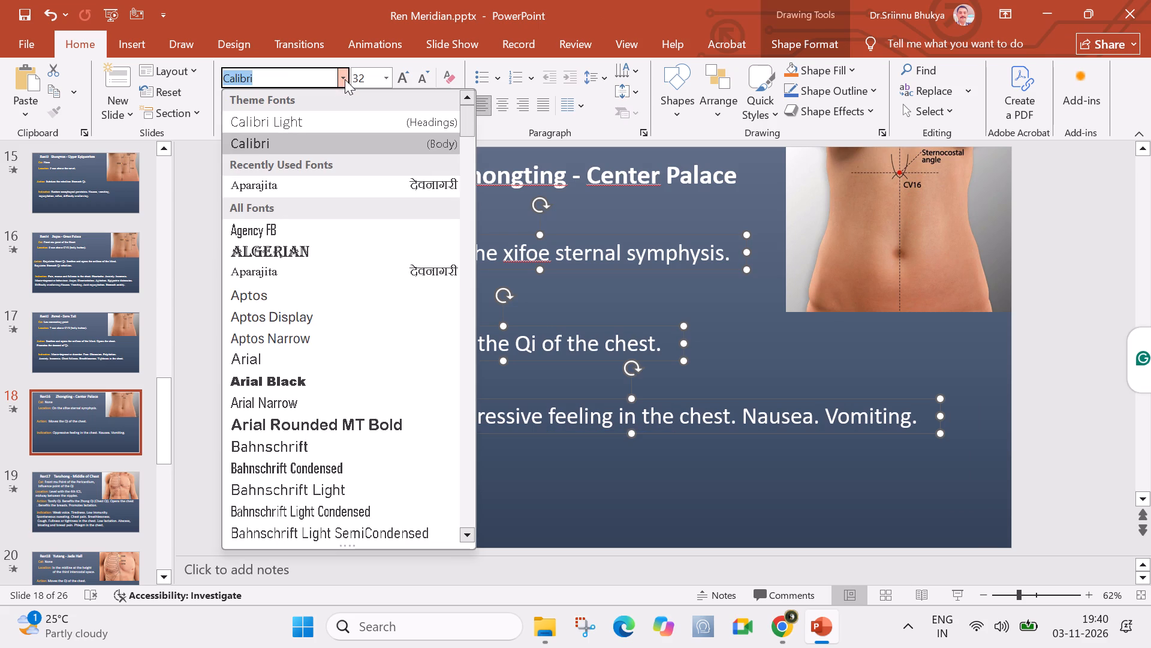
click(283, 184)
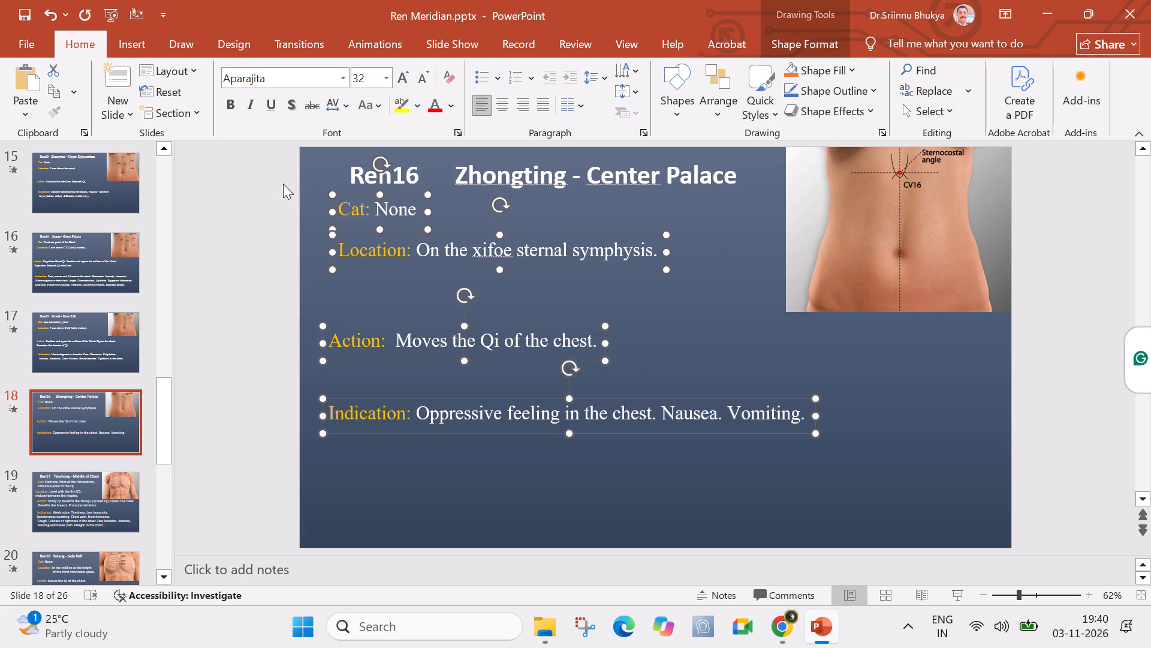
Change slide 18's title, Ren16 Zhongting - Center Palace, to the Aparajita font.
click(469, 179)
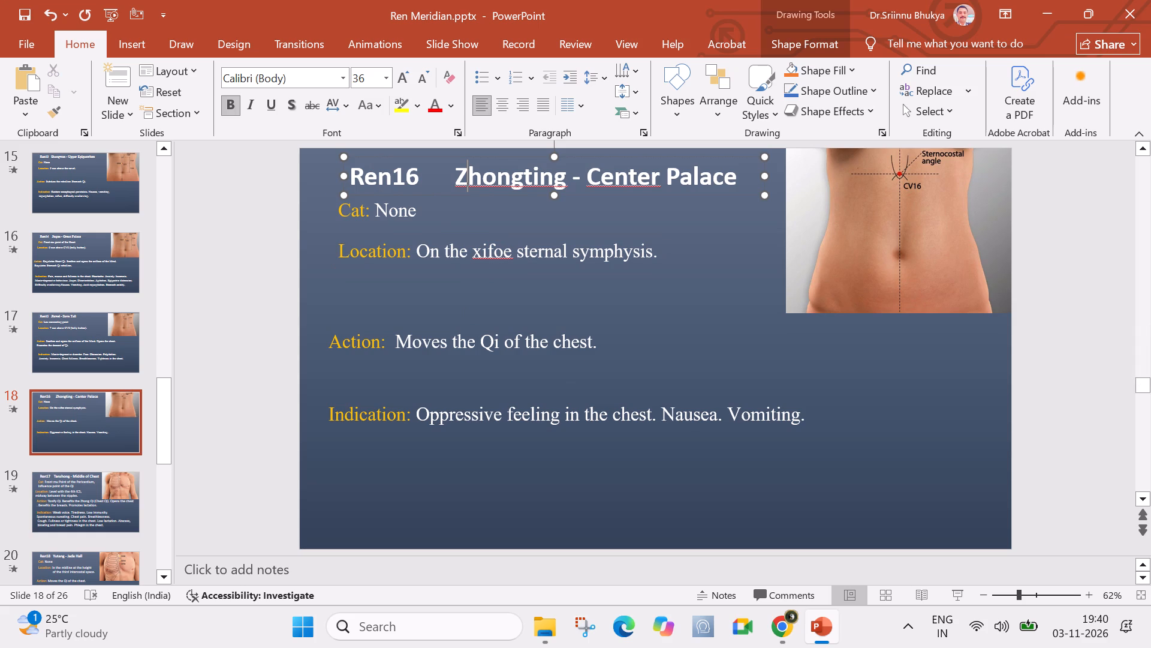
click(468, 196)
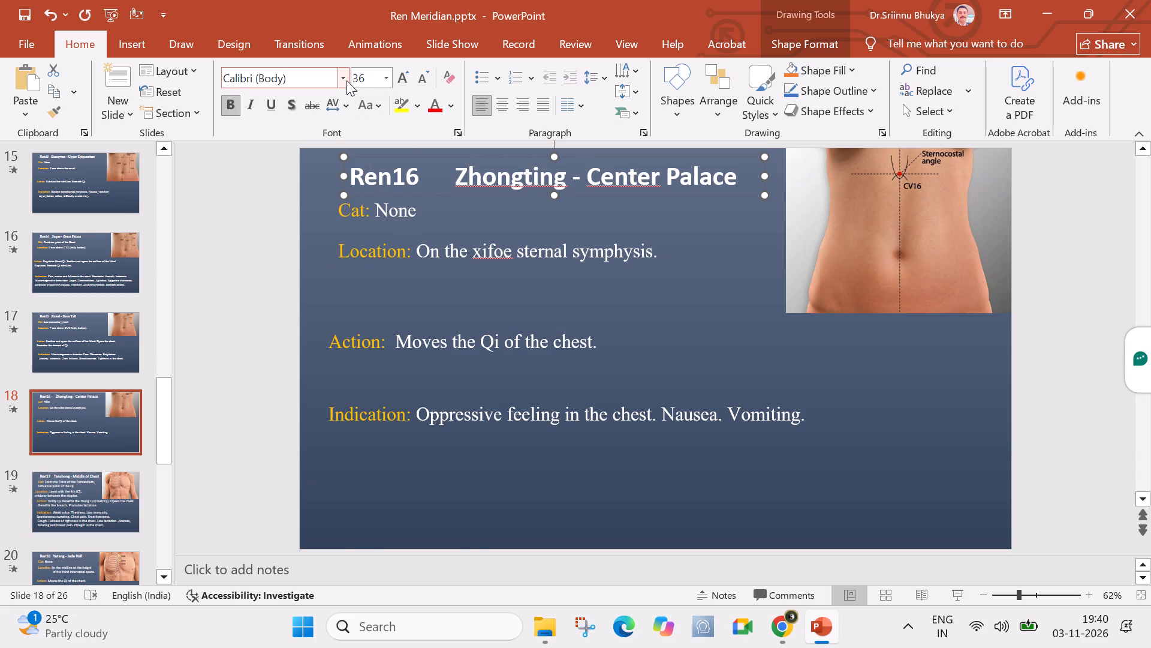
click(346, 80)
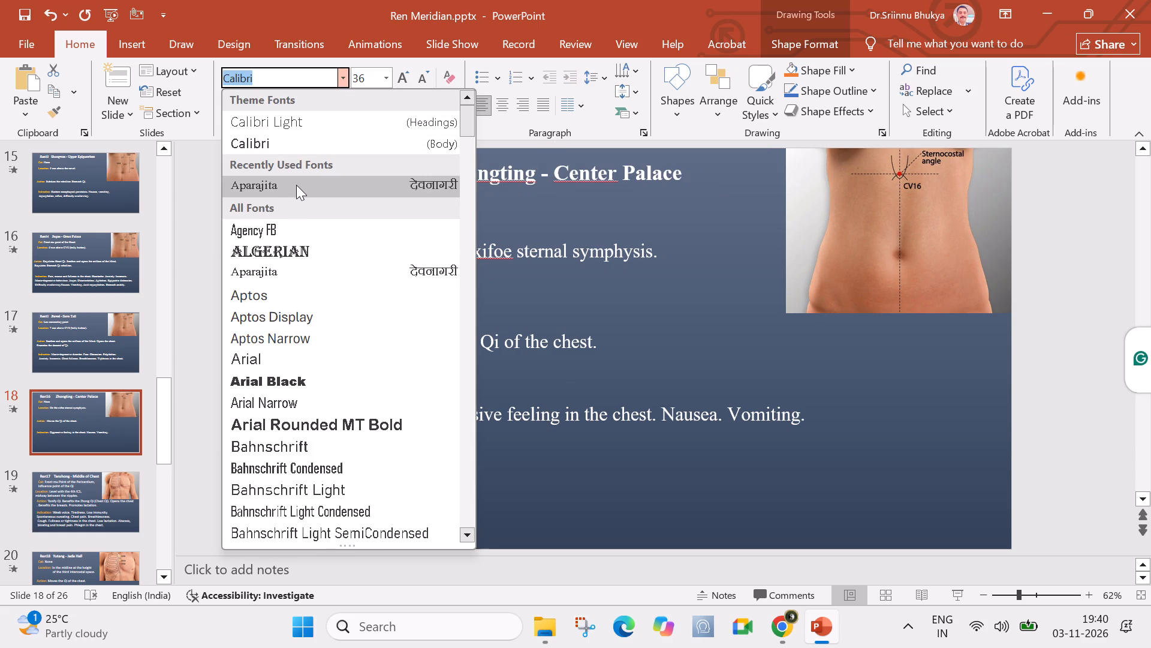
click(296, 185)
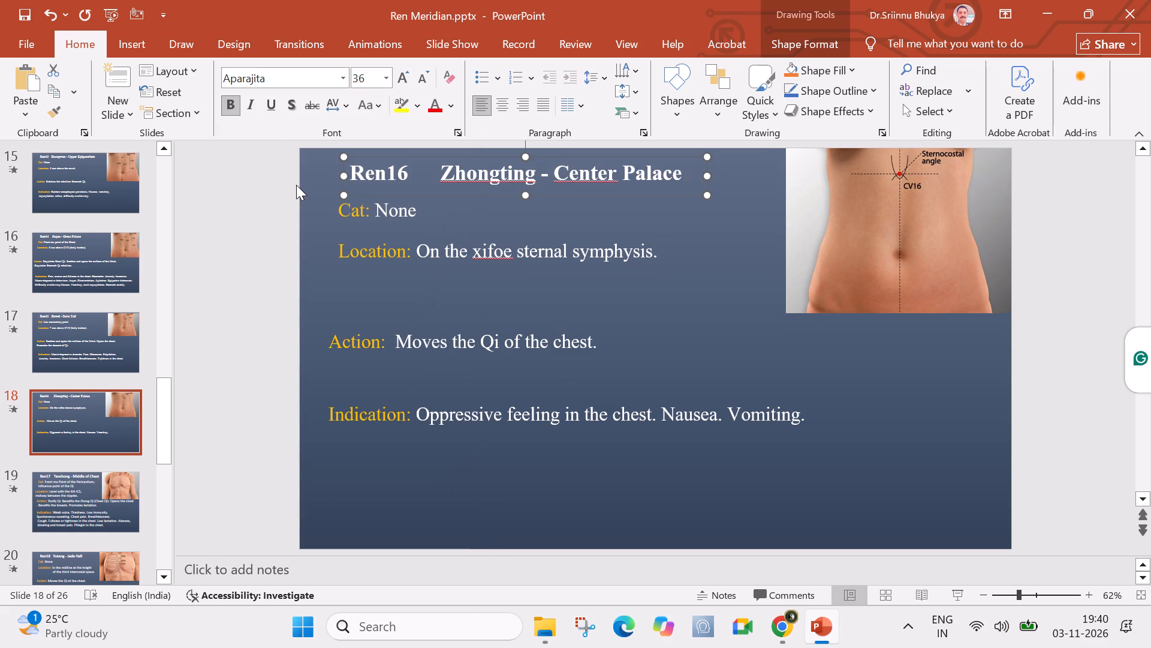
Change all the text on slide 19, Ren17 Tanzhong - Middle of Chest, including the title, to the Aparajita font.
click(83, 512)
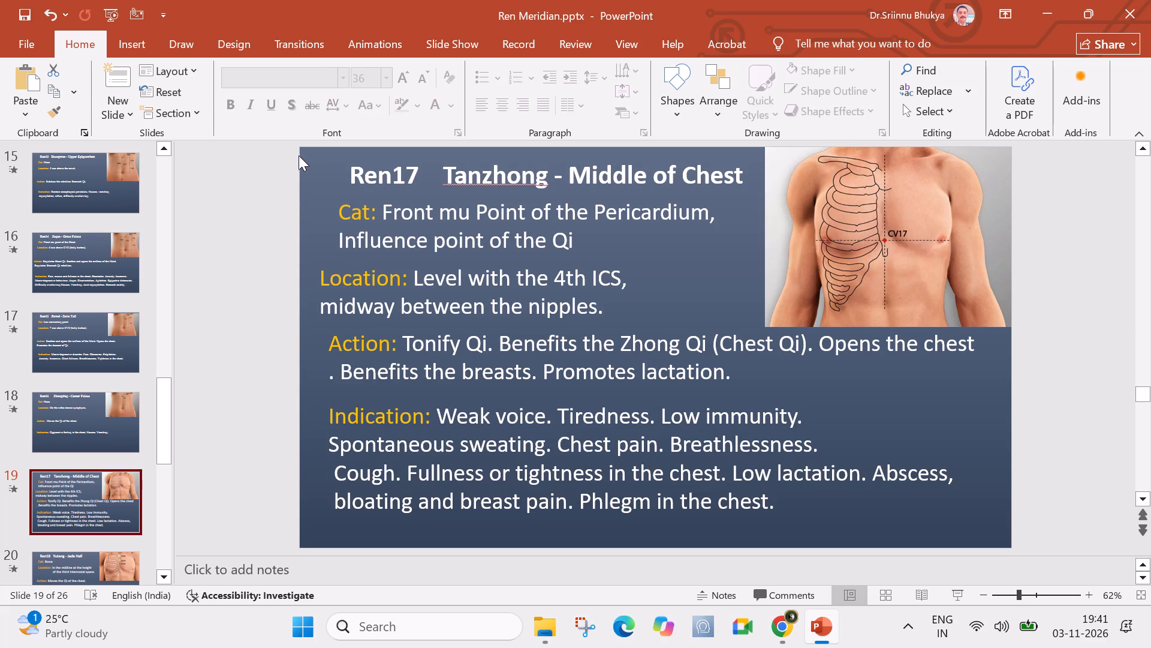
click(303, 152)
drag(303, 152, 695, 289)
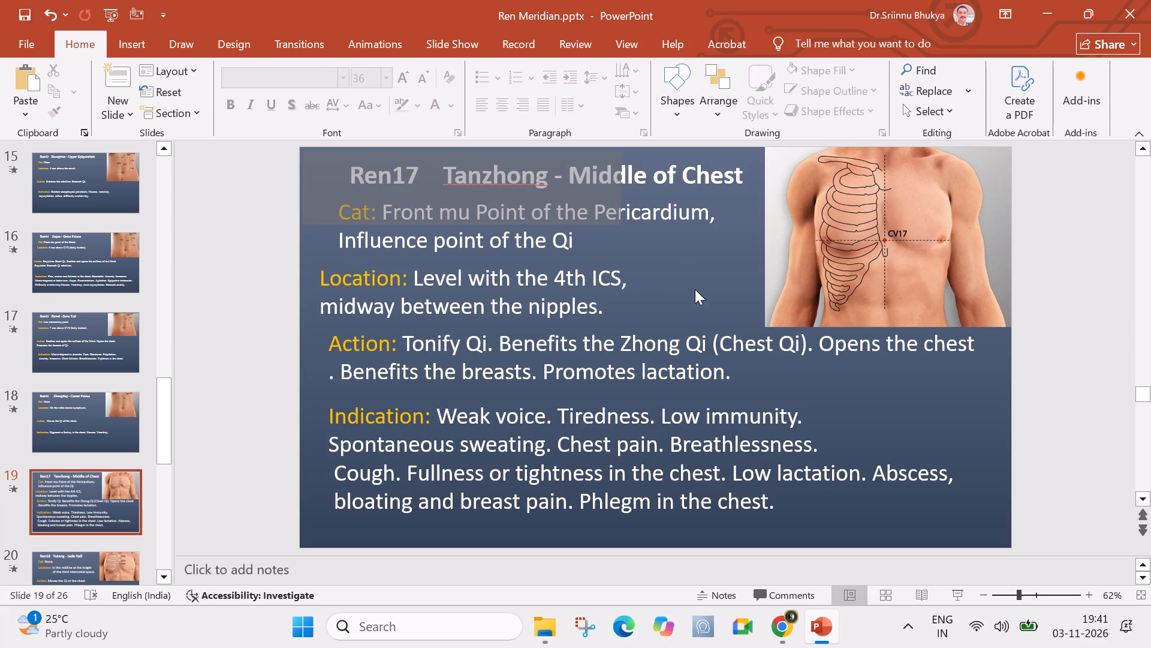
drag(695, 289, 1007, 563)
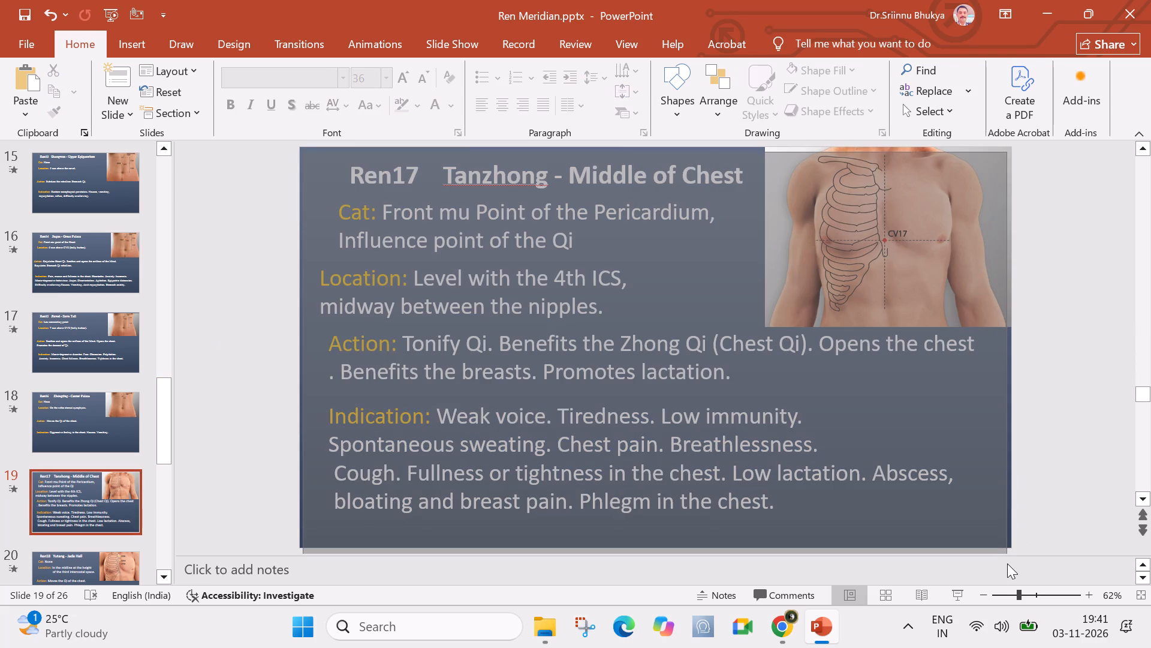
drag(1007, 563, 1008, 545)
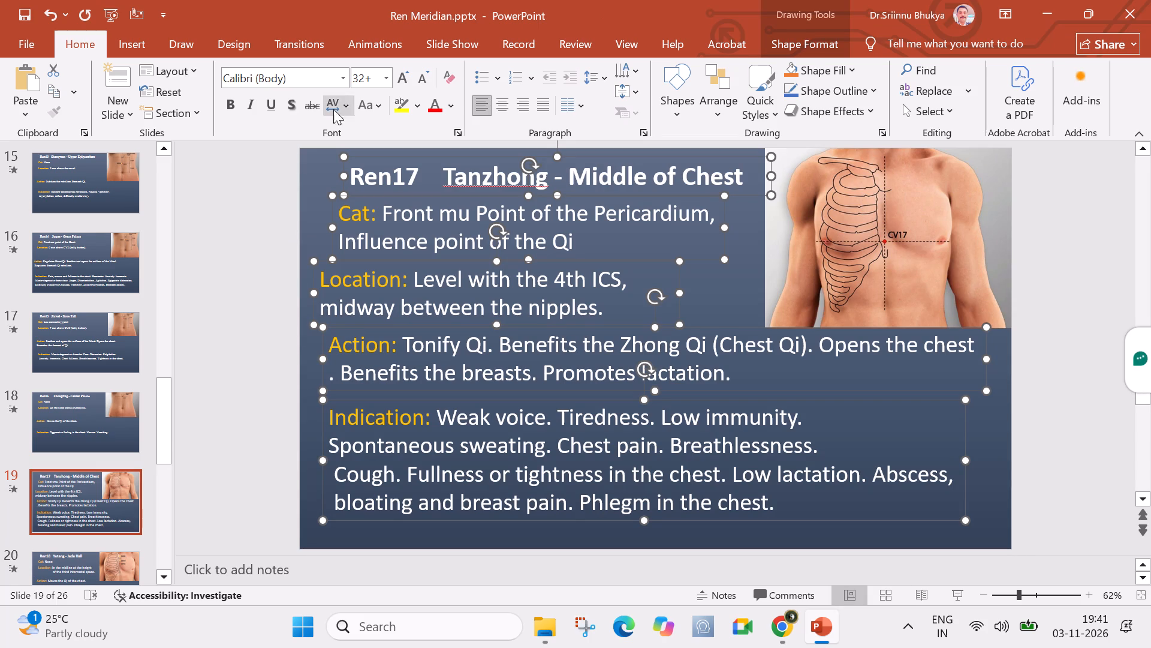
click(342, 74)
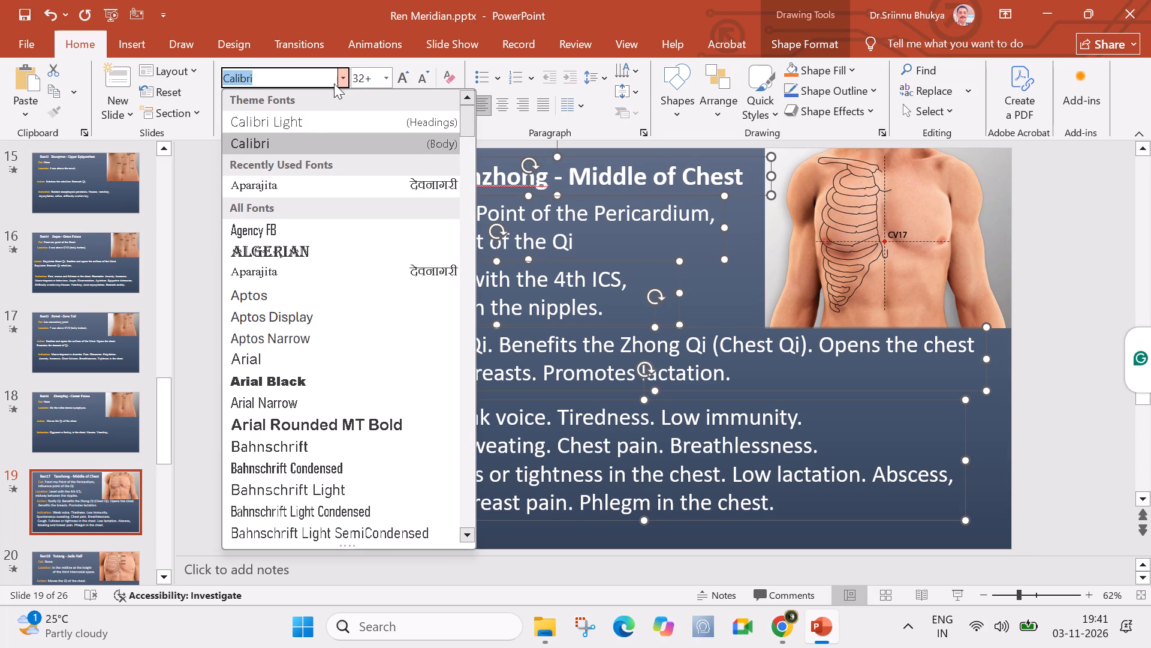
click(278, 185)
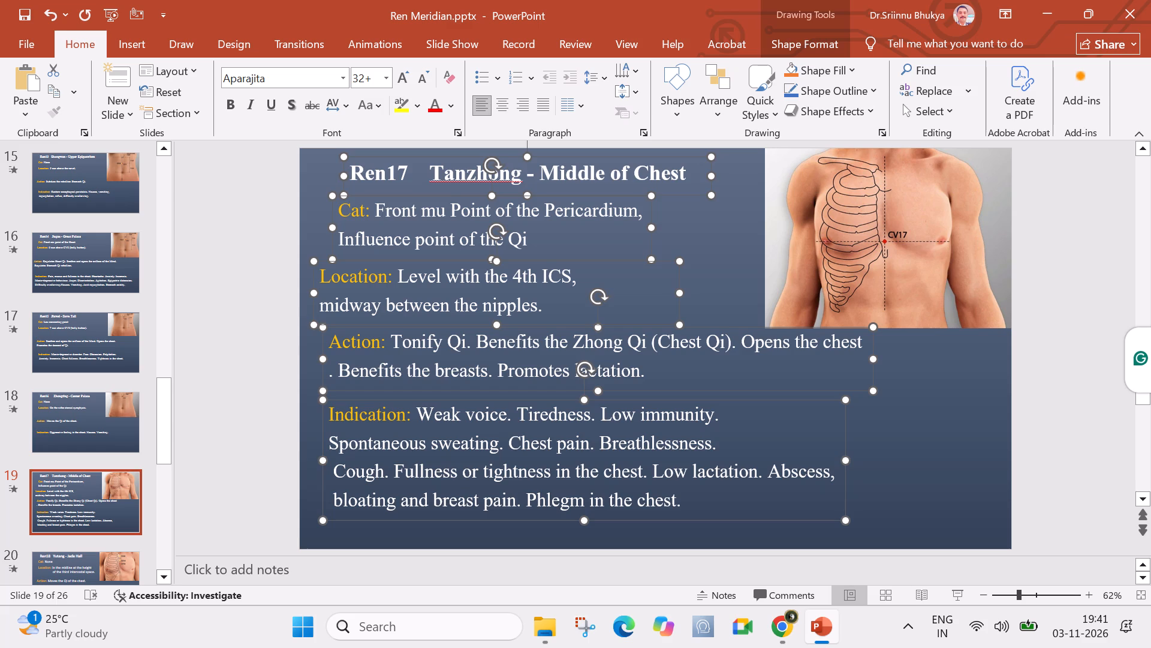
Widen slide 19's text boxes slightly, and extend the Indication text box almost to the slide's right edge.
drag(845, 458, 909, 458)
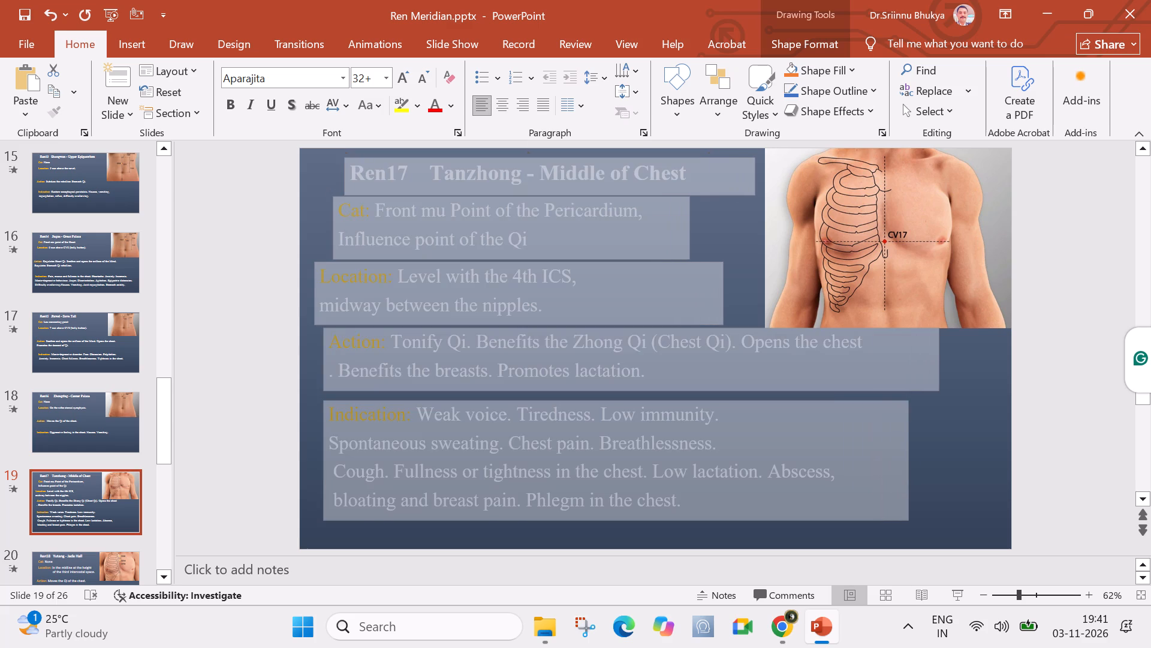
drag(909, 458, 882, 463)
click(913, 461)
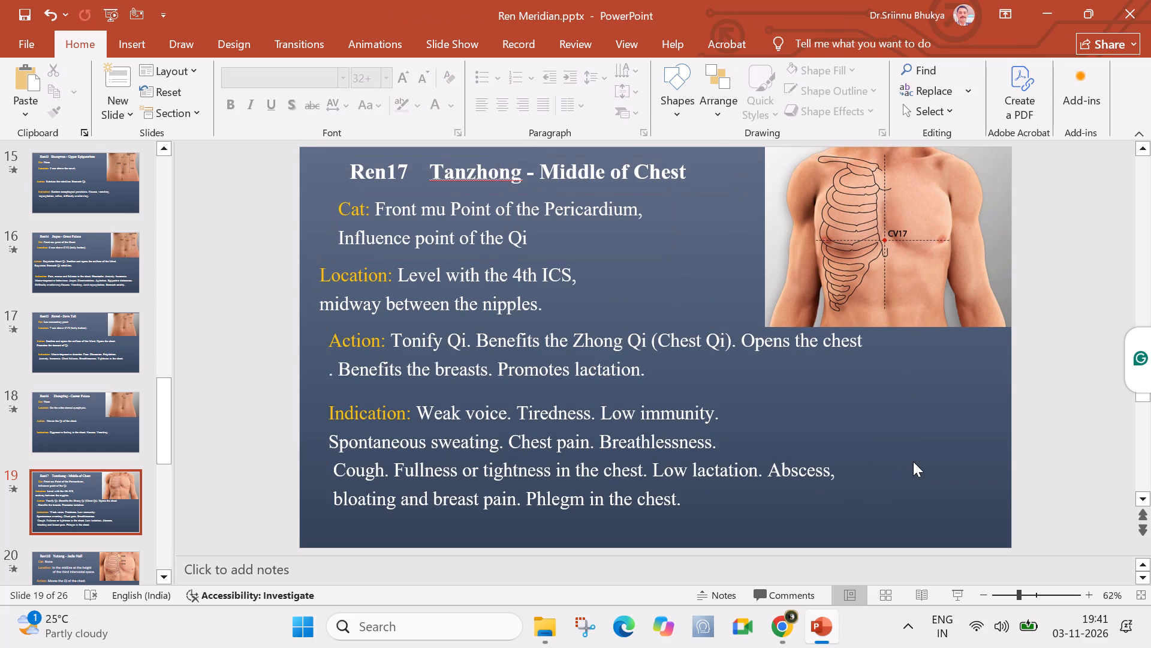
click(843, 454)
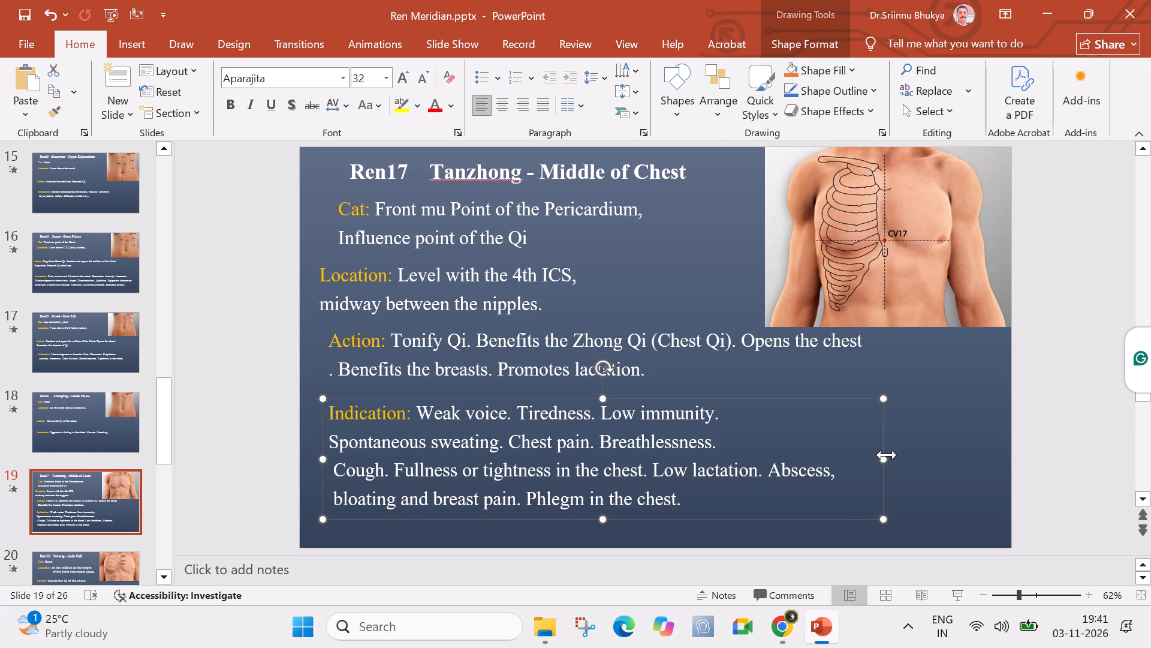
drag(887, 455, 1003, 458)
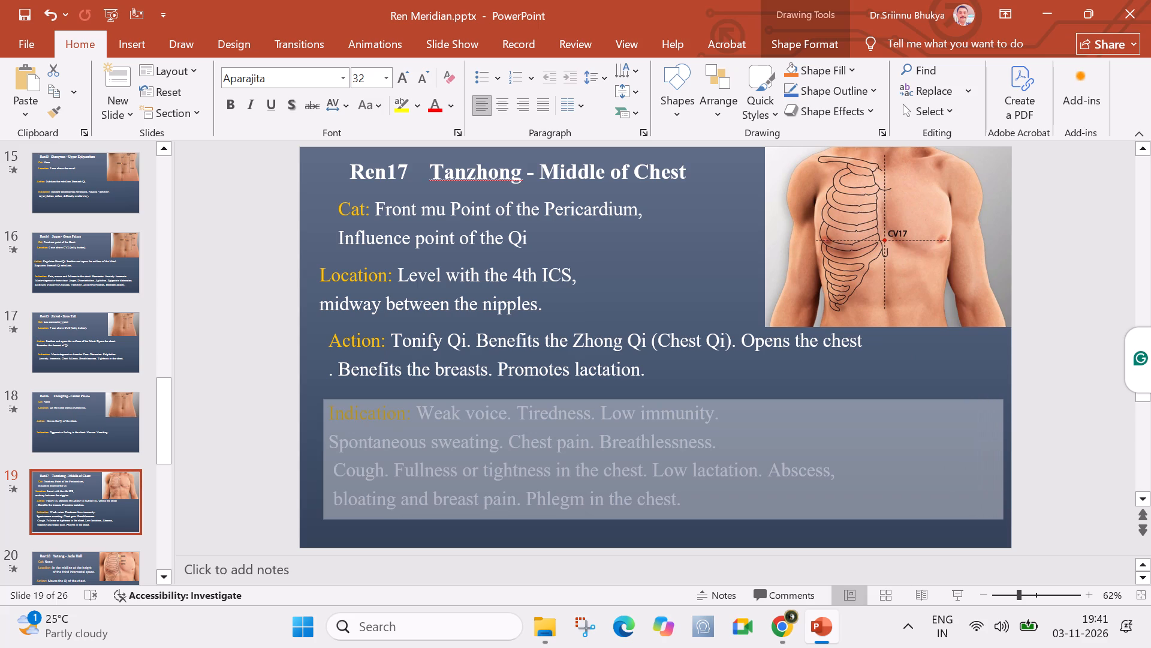
drag(1003, 458, 1006, 458)
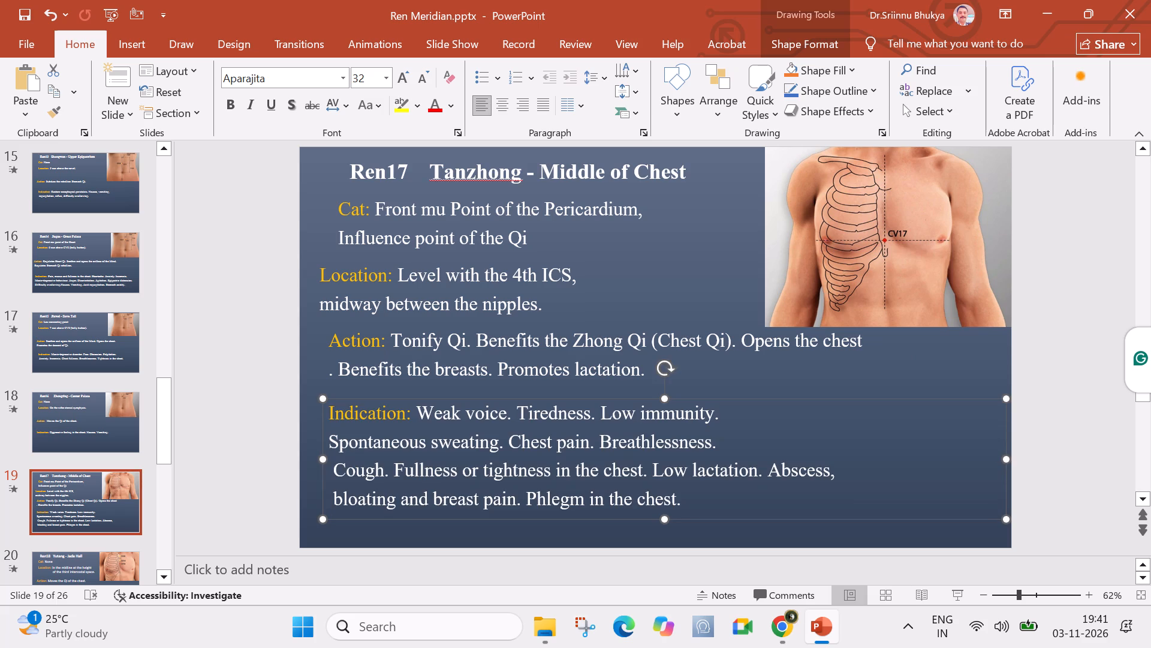
Rejoin slide 19's broken Indication lines so Spontaneous sweating follows Low immunity and Cough follows Breathlessness, separated by a space.
click(331, 440)
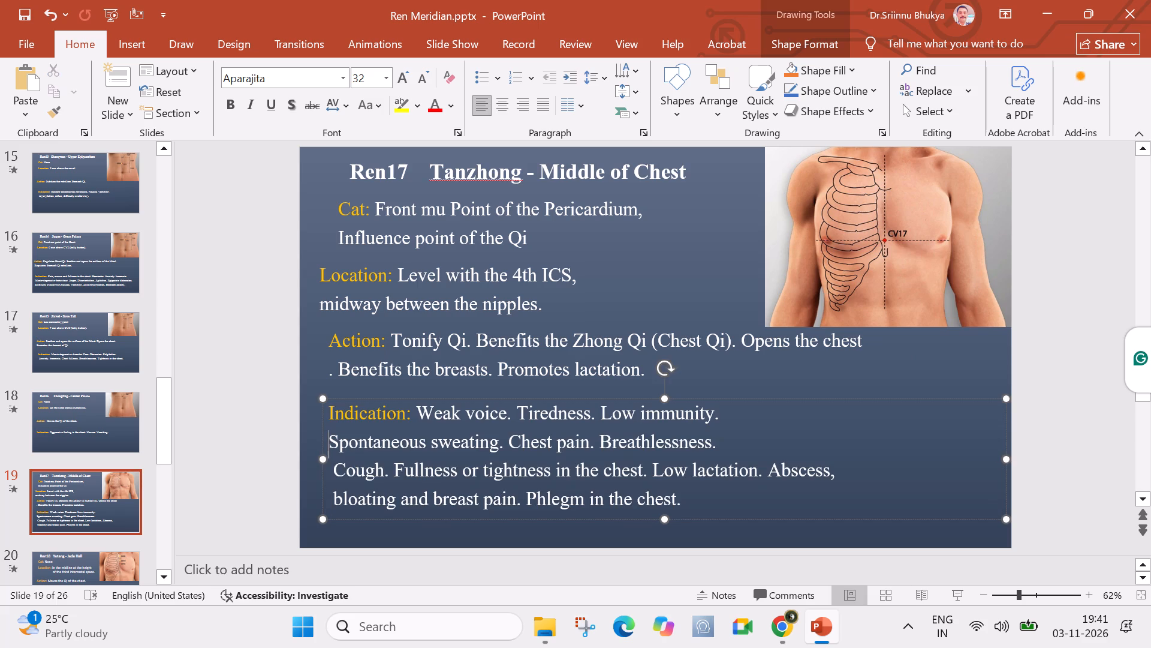
key(BackSpace)
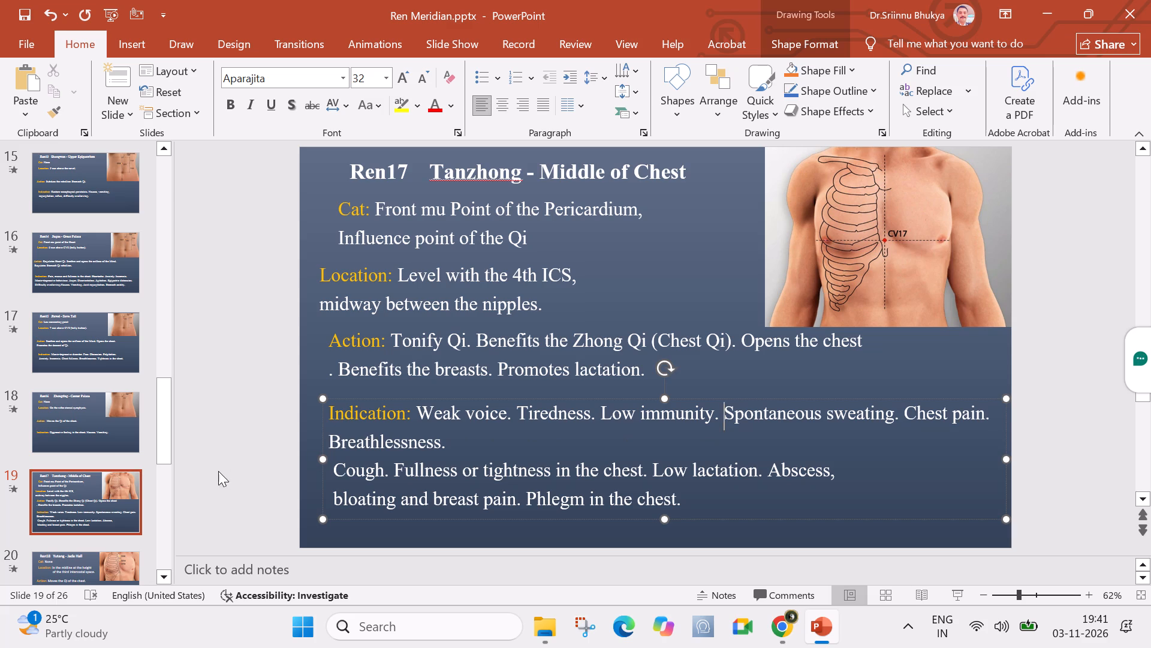
click(330, 466)
key(Right)
key(BackSpace)
key(BackSpace)
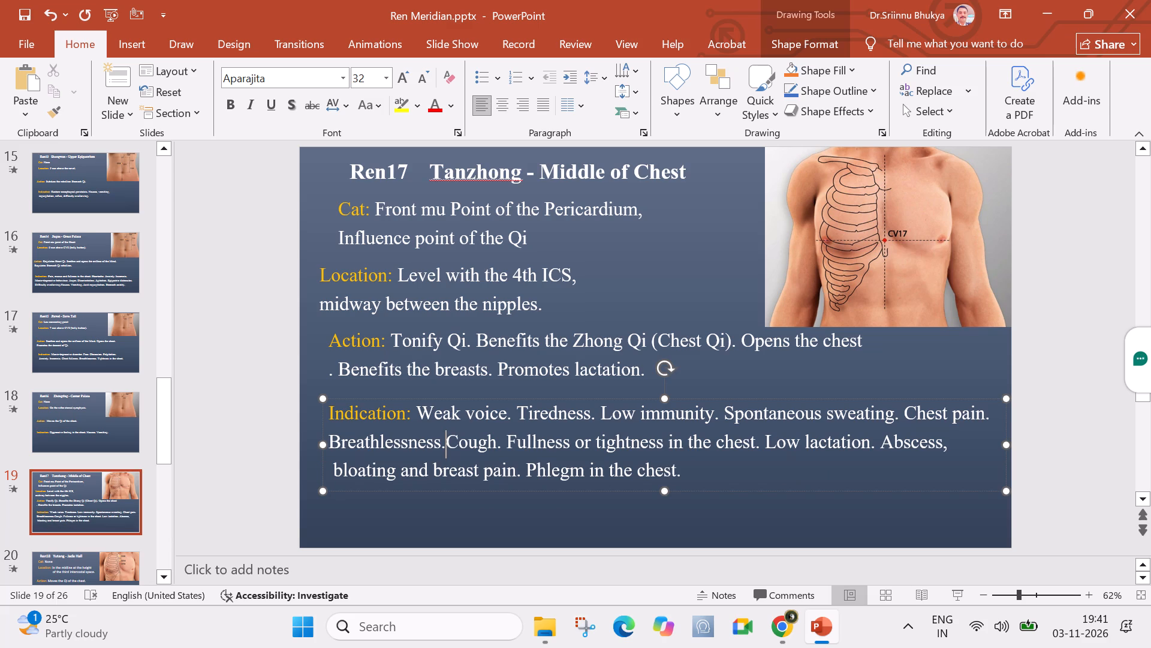
key(space)
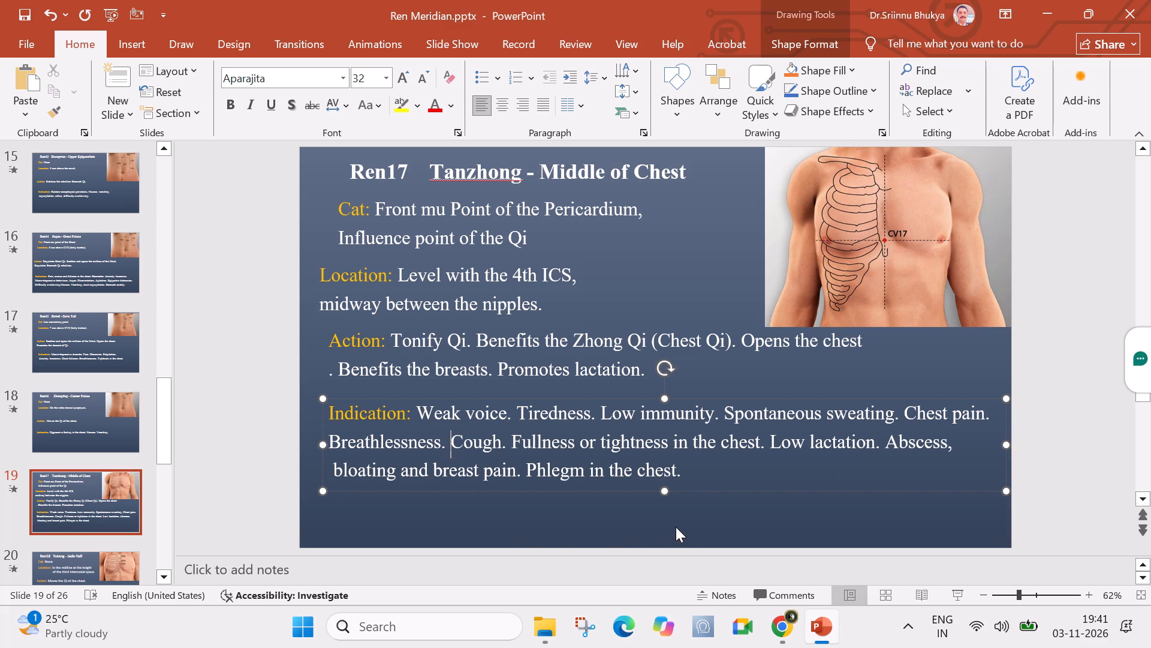
click(625, 517)
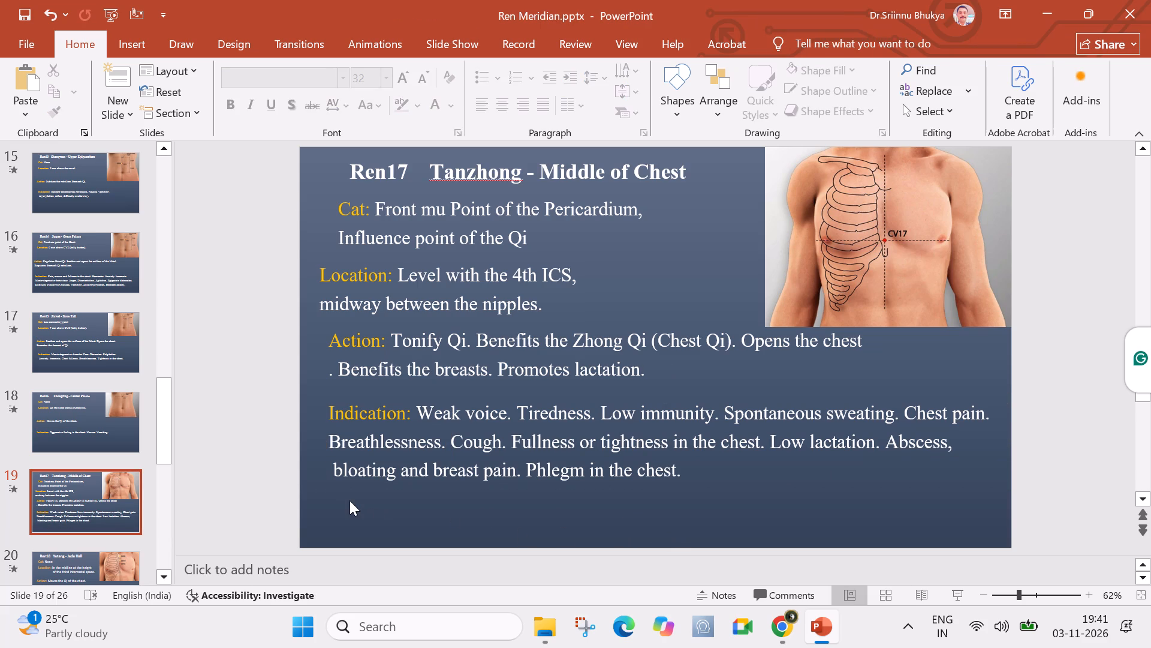
Change the Cat, Location, Action and Indication text on slide 20, Ren18 Yutang - Jade Hall, to Aparajita.
click(67, 565)
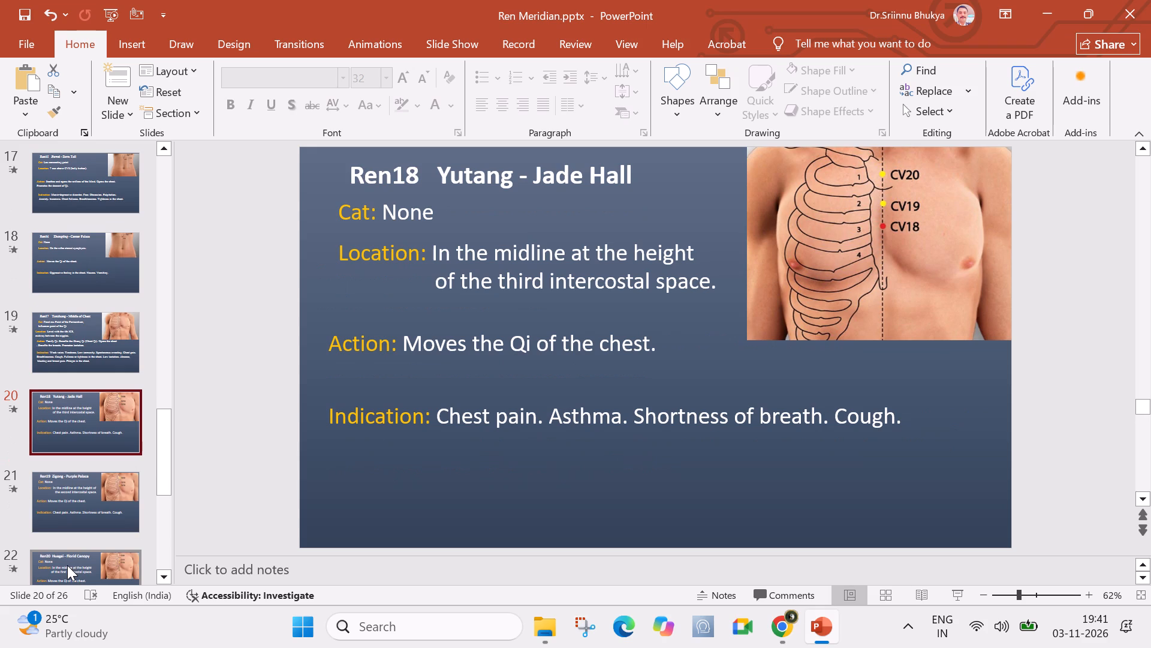
click(312, 162)
drag(312, 162, 831, 383)
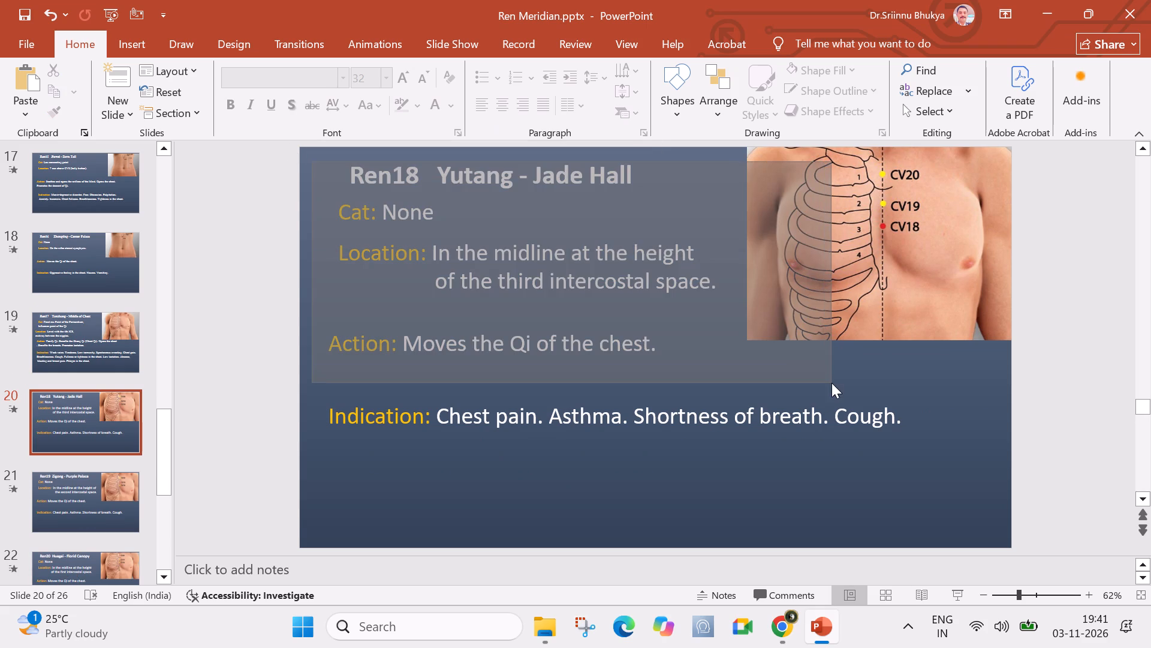
drag(831, 383, 939, 490)
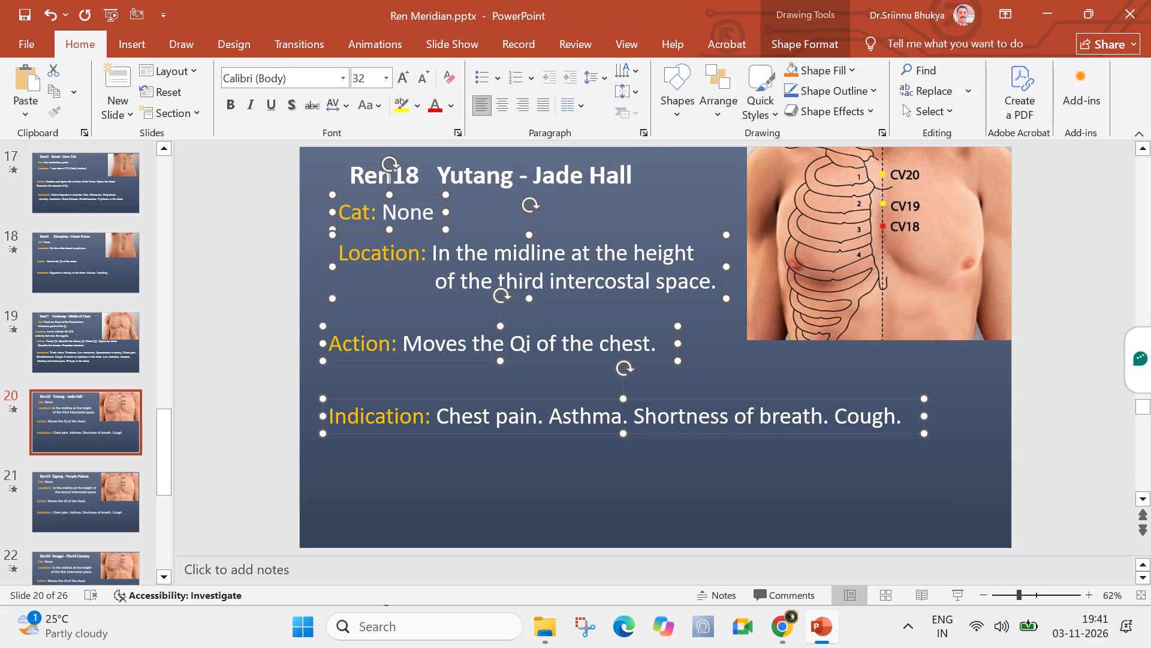
click(341, 79)
click(275, 185)
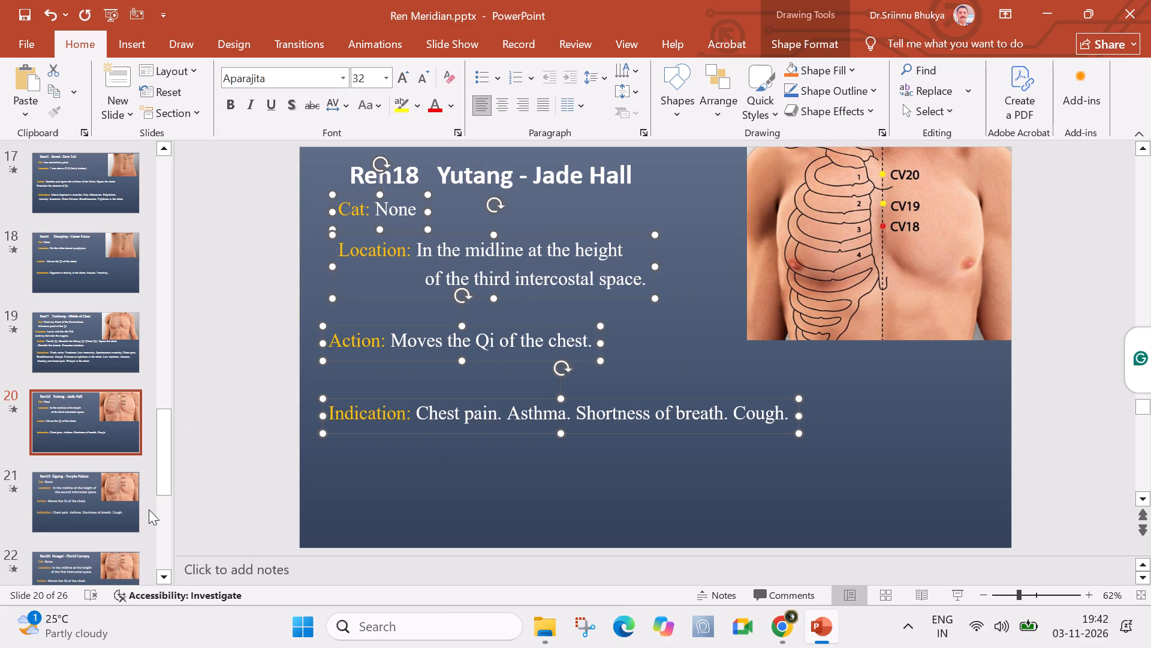
Change all the text on slide 21, Ren19 Zigong - Purple Palace, including the title, to the Aparajita font.
click(111, 512)
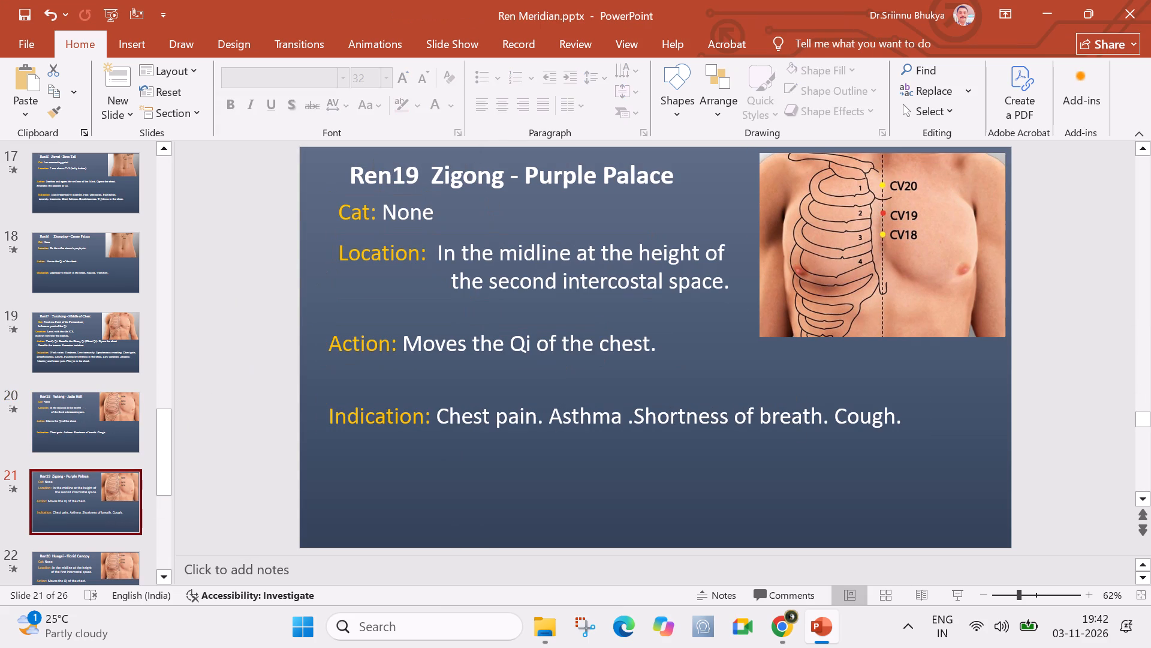
click(309, 158)
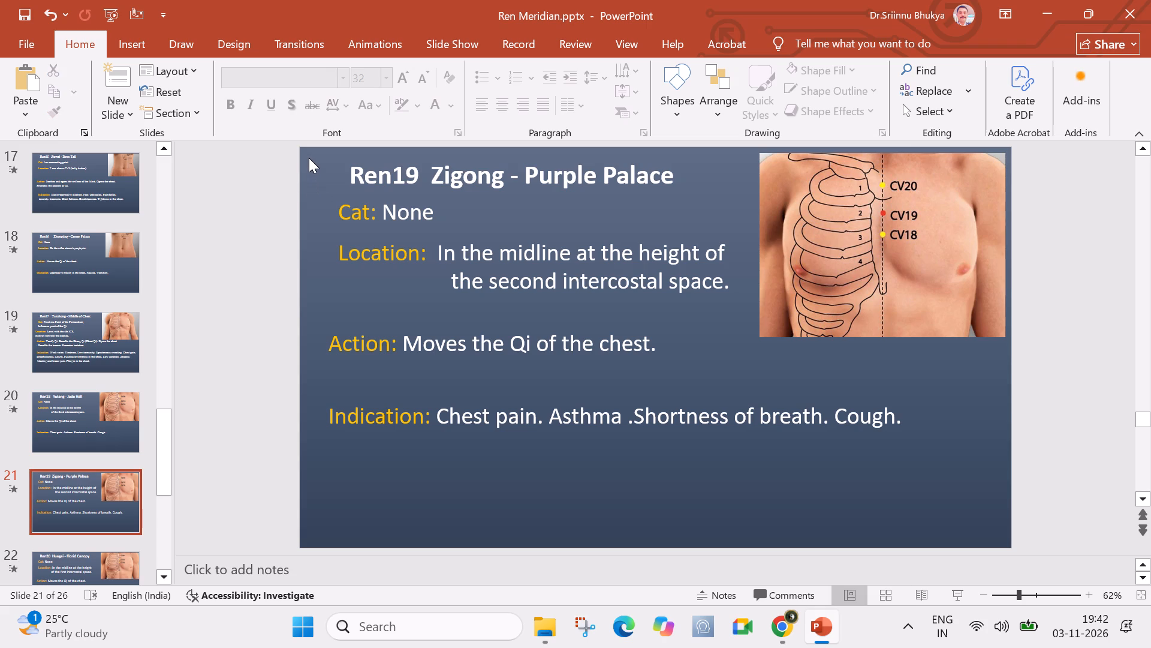
click(304, 153)
drag(304, 153, 969, 502)
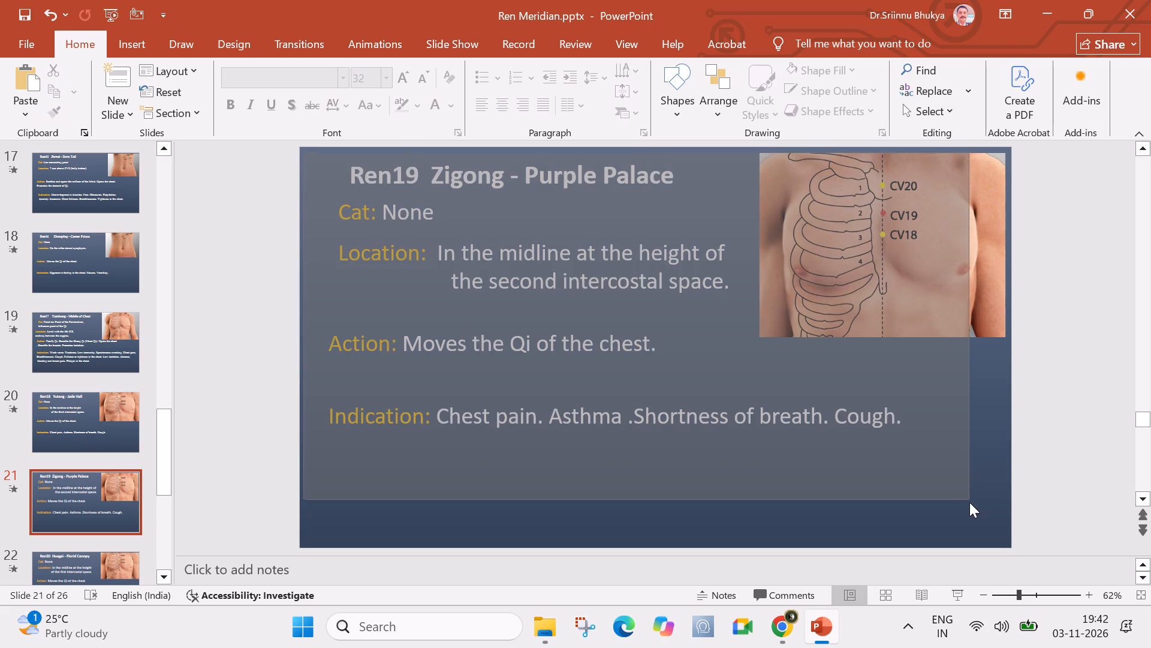
drag(969, 502, 1004, 522)
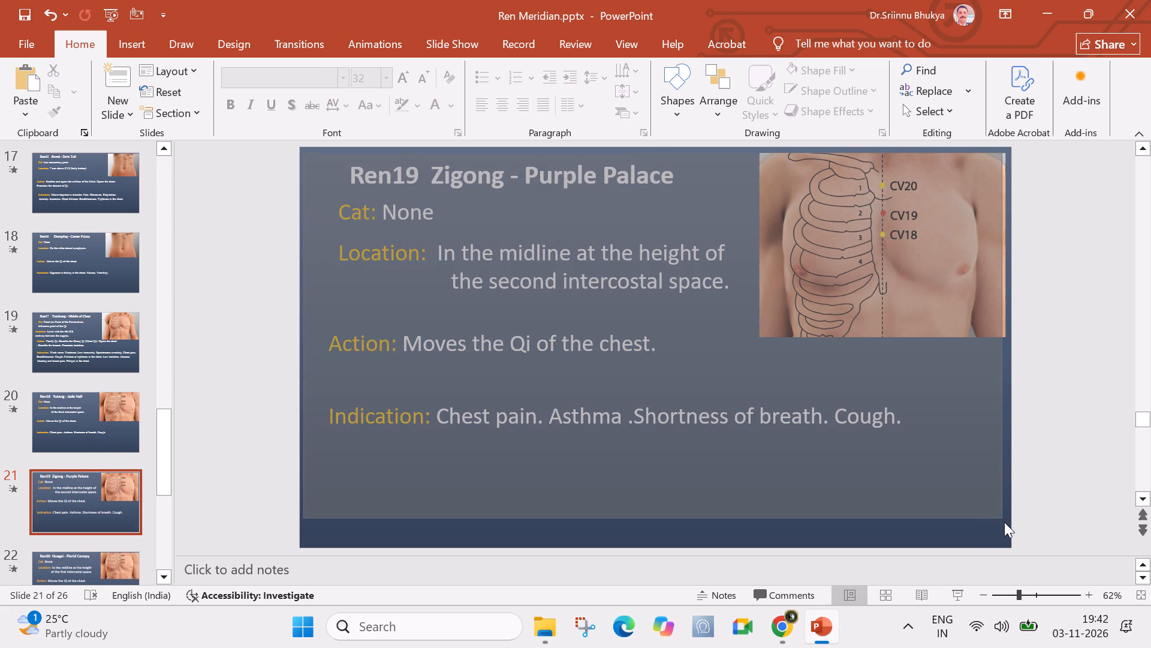
drag(1004, 522, 1010, 543)
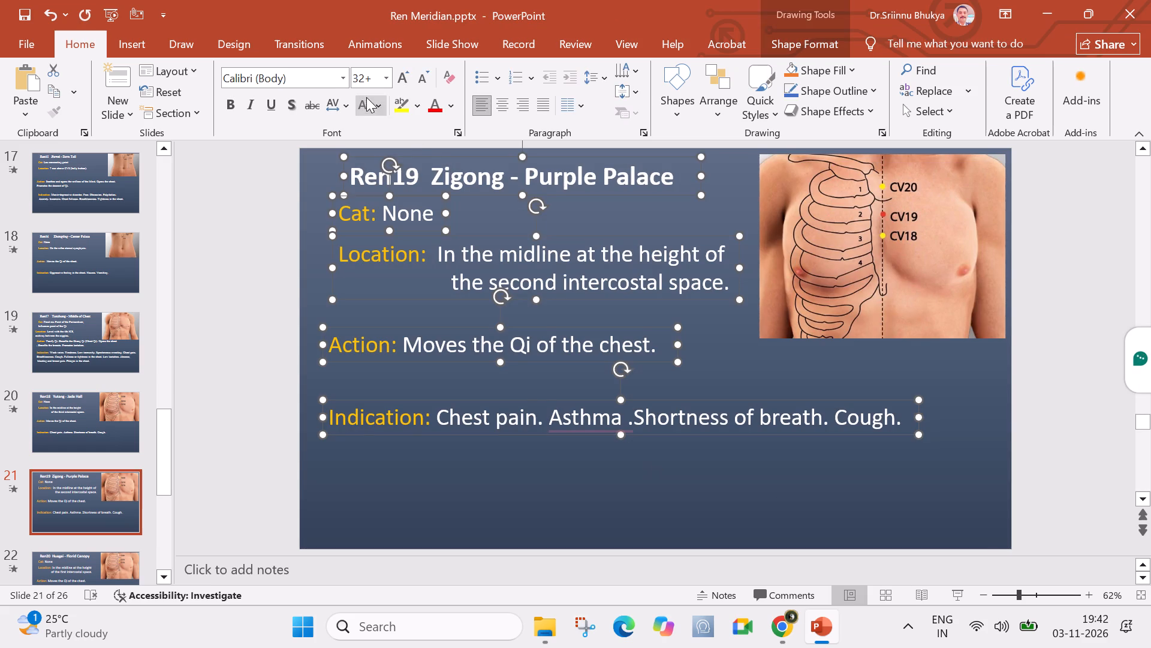
click(344, 80)
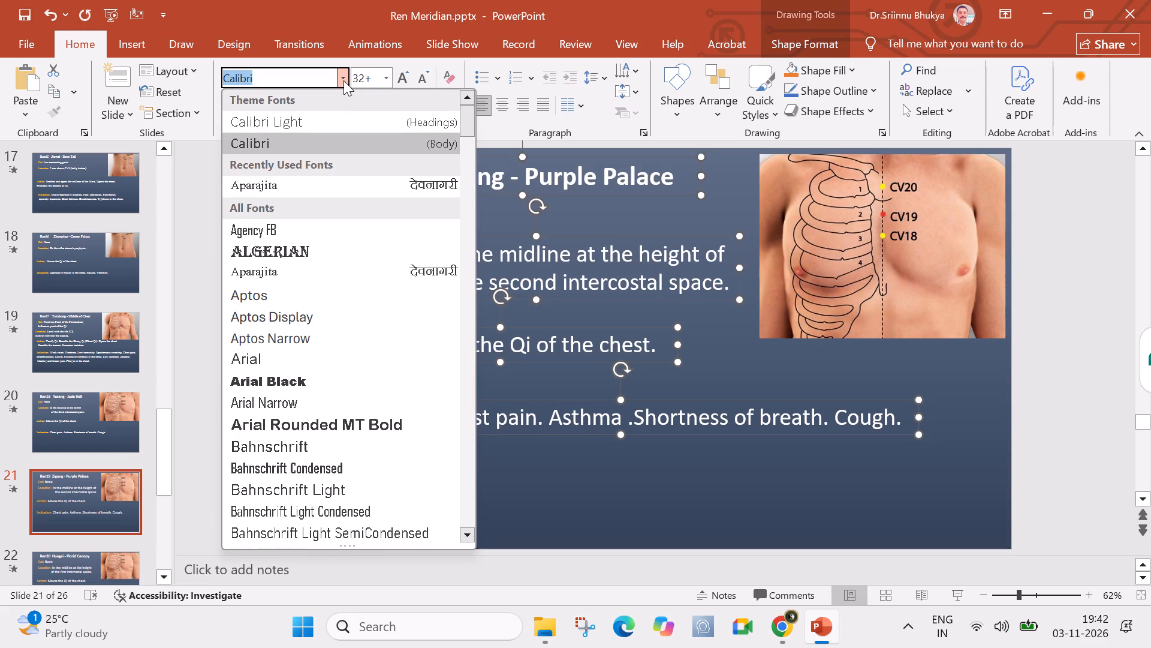
click(270, 185)
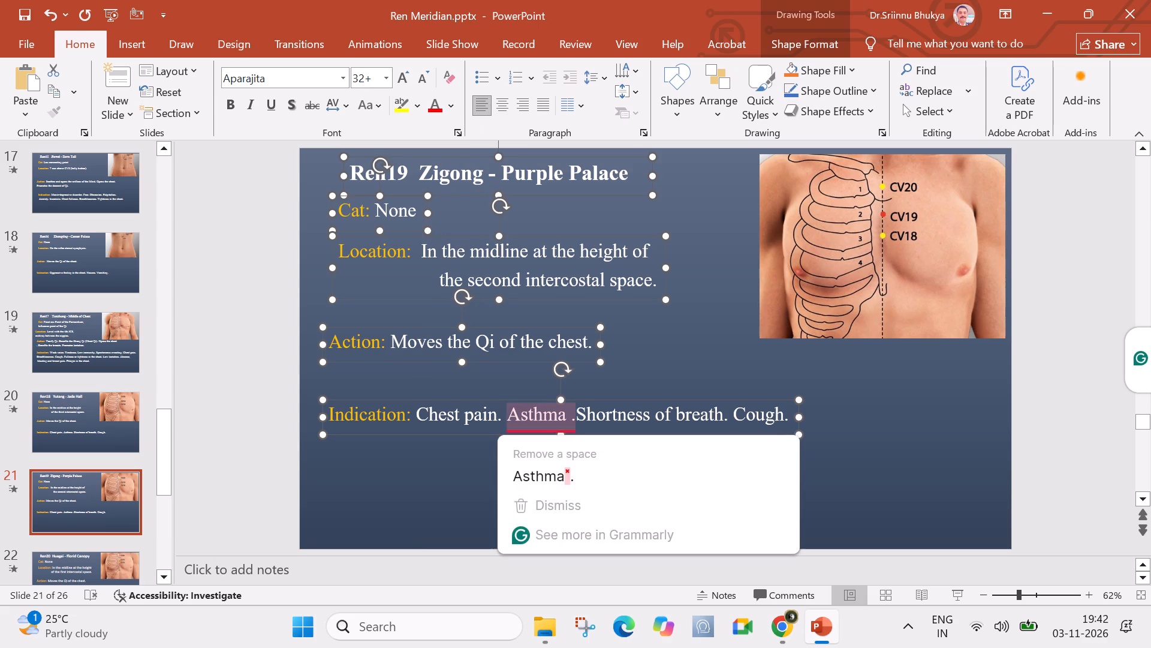
Remove the extra space before the full stop after Asthma in slide 21's Indication text.
click(544, 468)
key(shift+Right)
key(BackSpace)
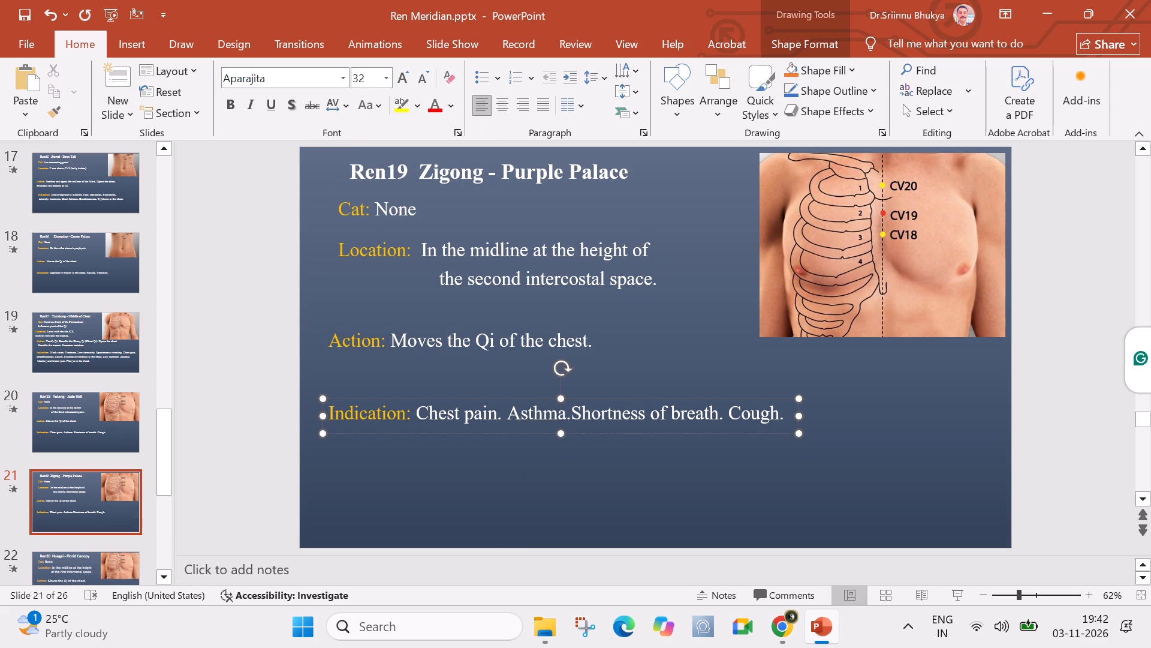
Change all the text on slide 22, Ren20 Huagai - Florid Canopy, including the title, to the Aparajita font.
click(70, 561)
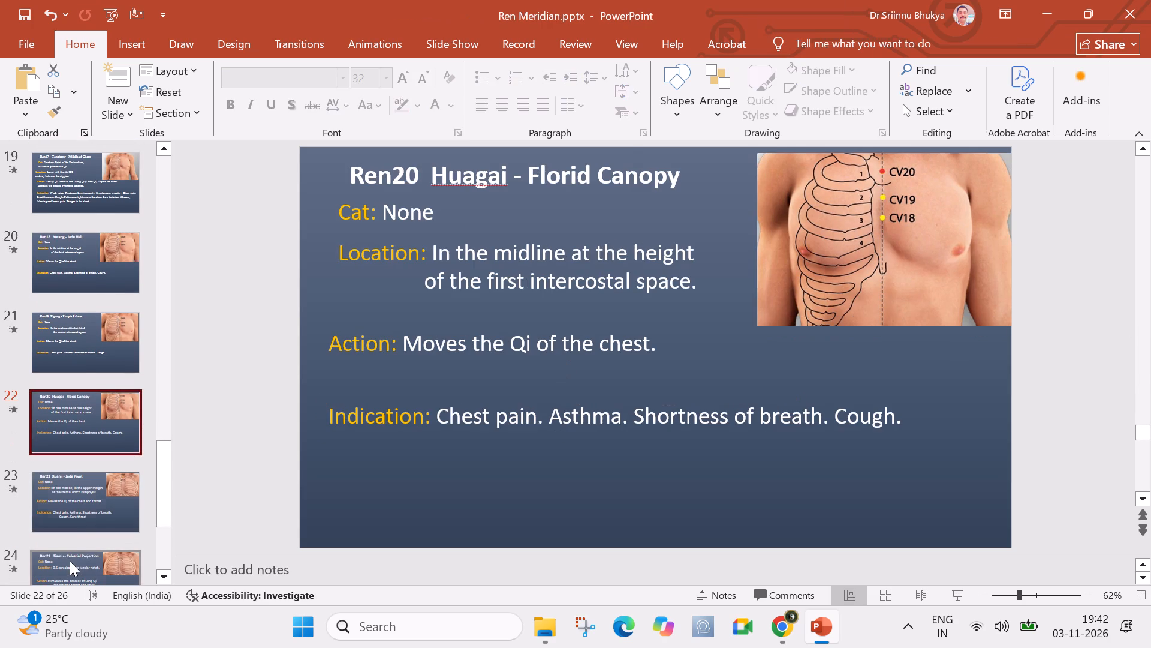
click(309, 151)
drag(309, 151, 795, 355)
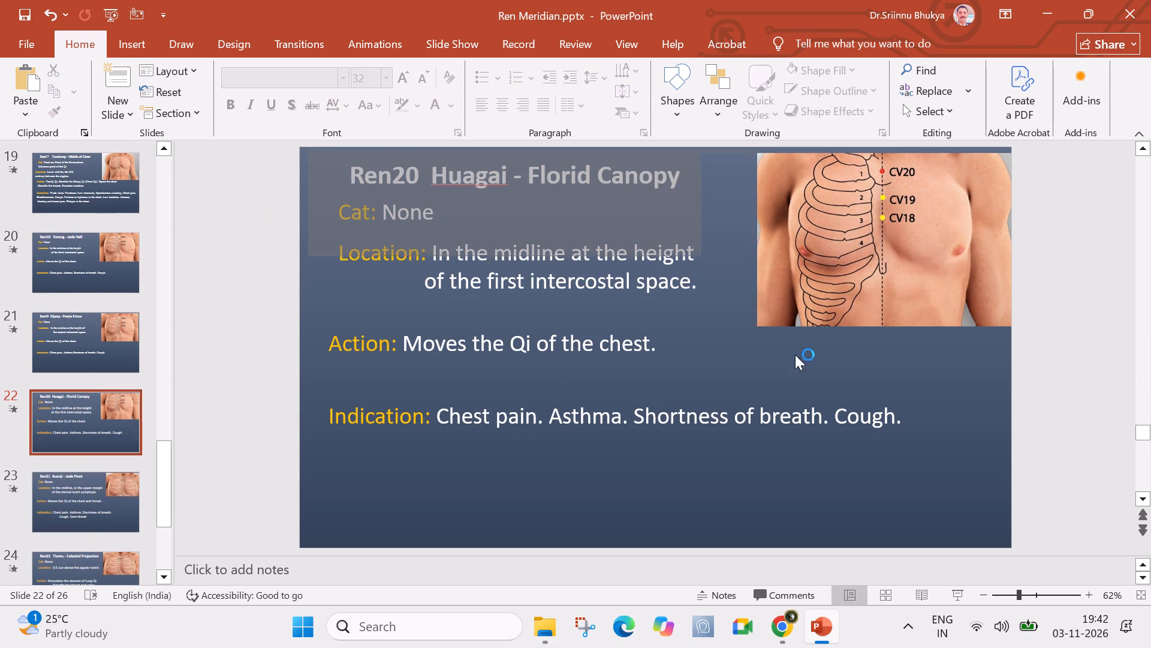
drag(795, 355, 1008, 530)
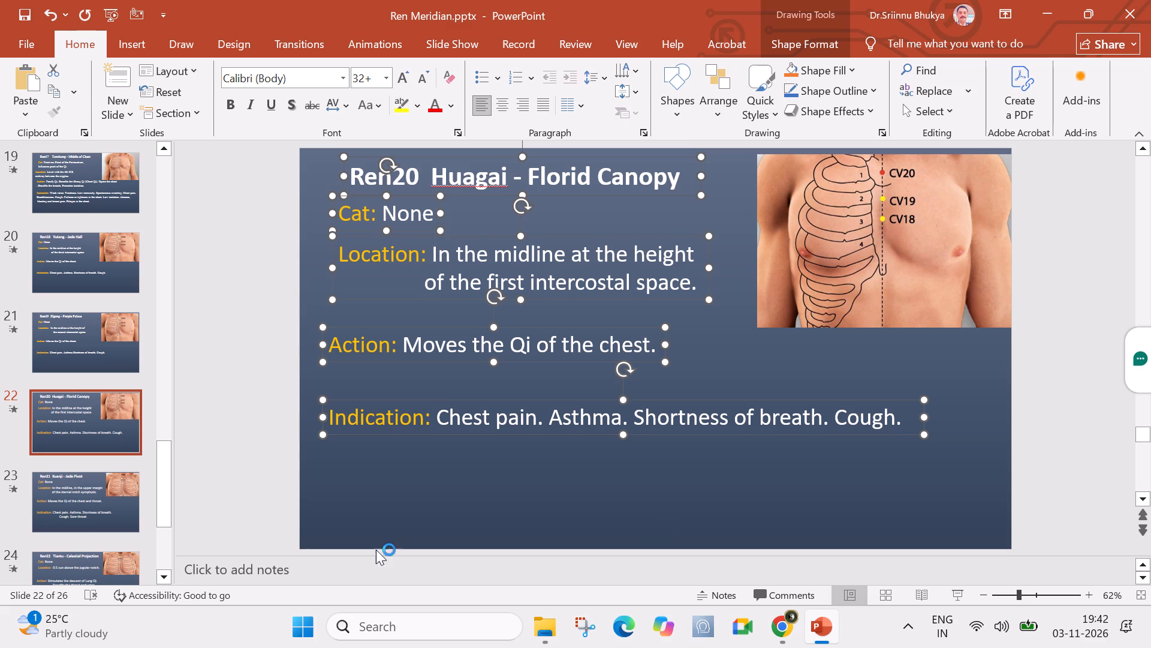
click(342, 84)
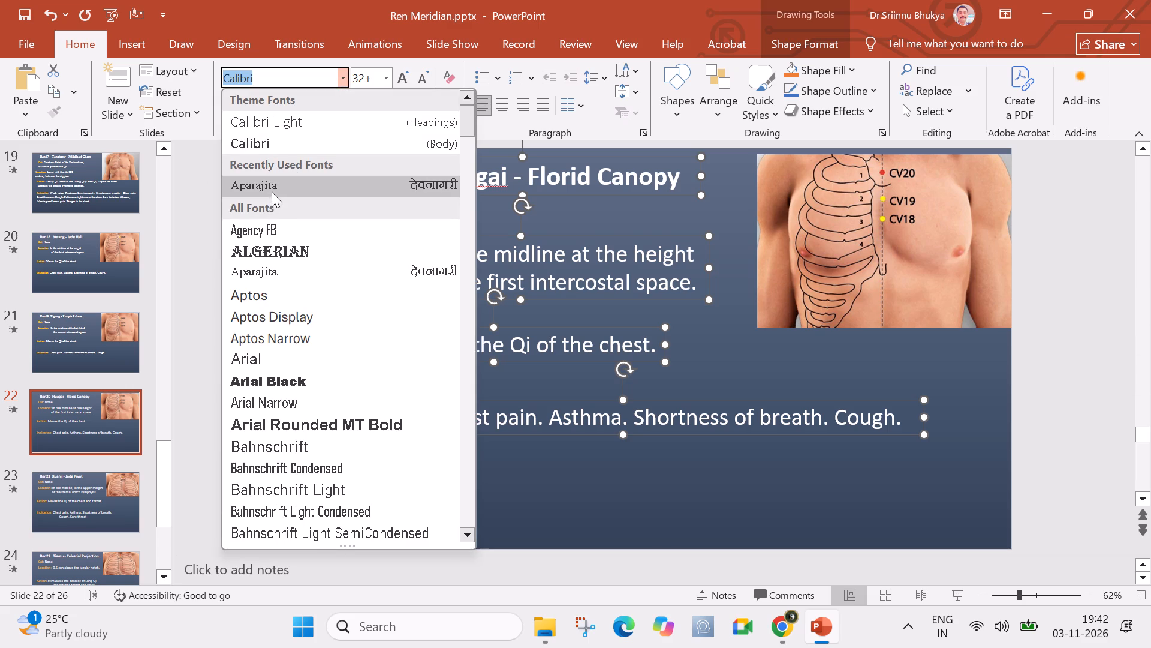
click(272, 189)
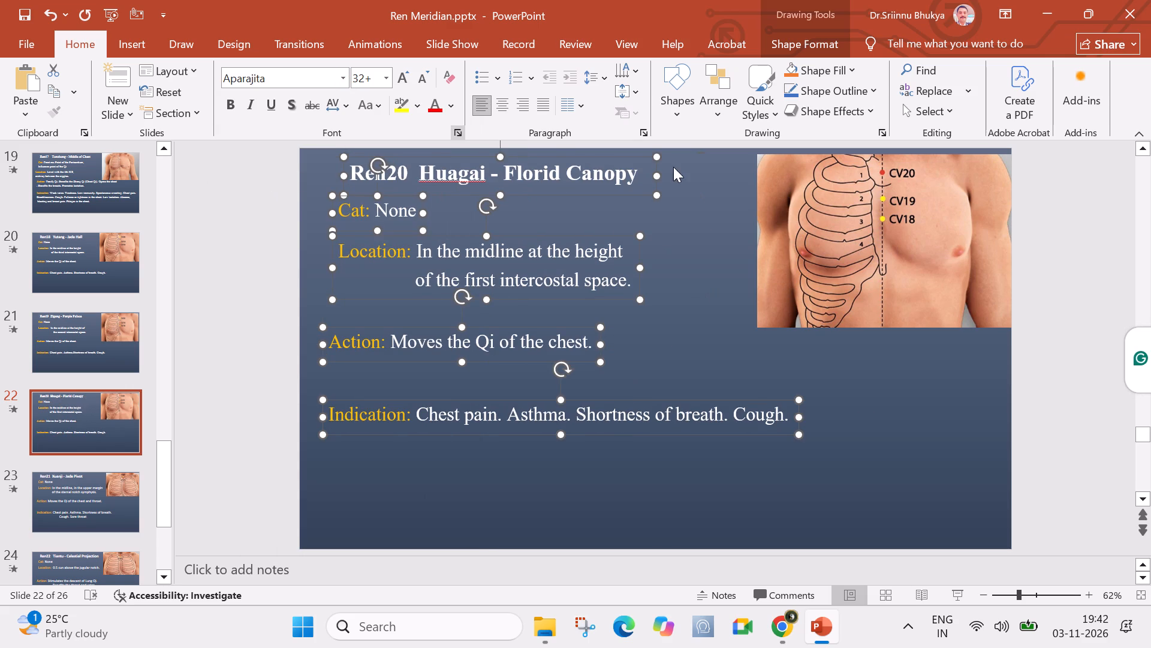
Widen all of slide 22's text boxes together slightly beyond the right end of their text.
drag(644, 267, 685, 274)
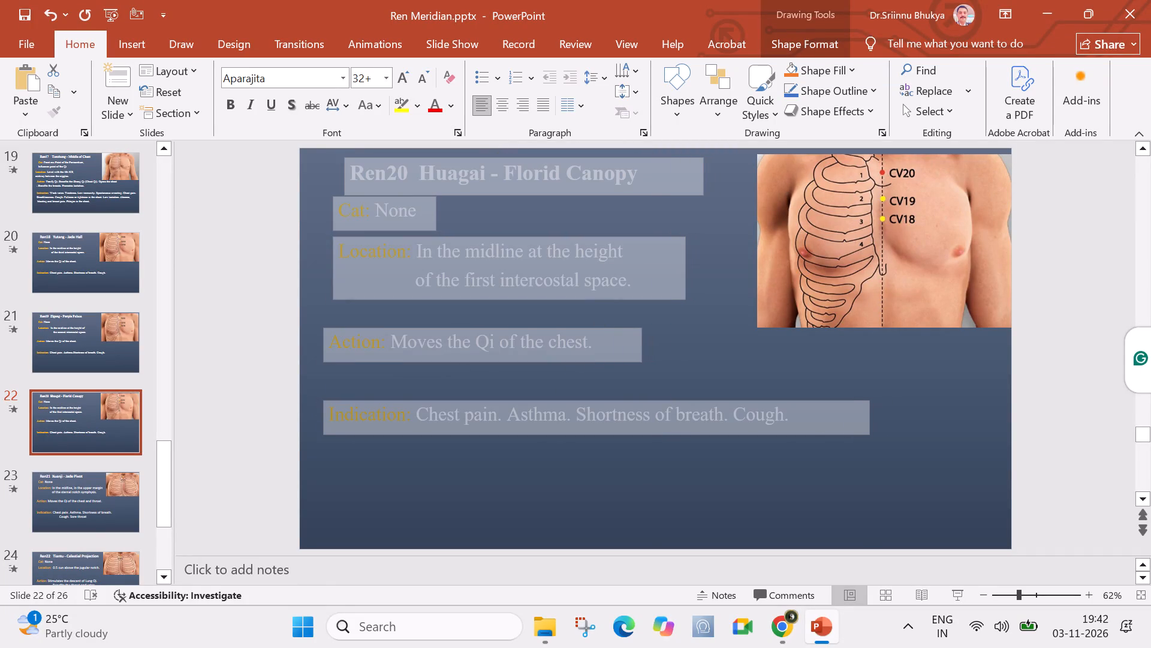
drag(685, 274, 685, 273)
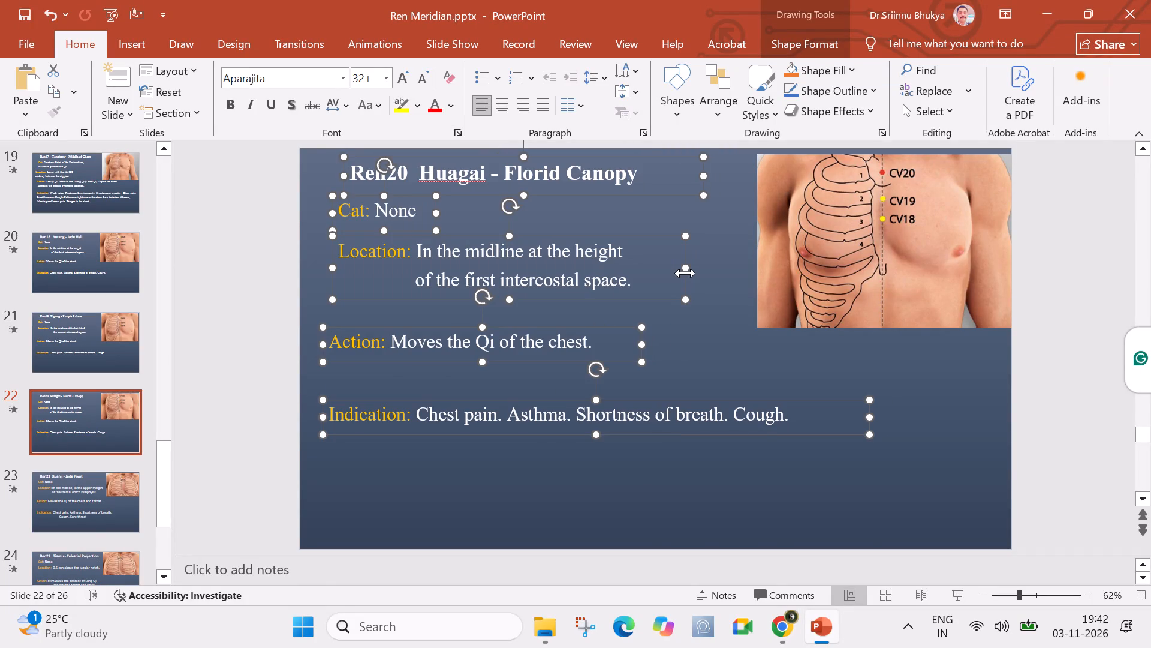
click(742, 333)
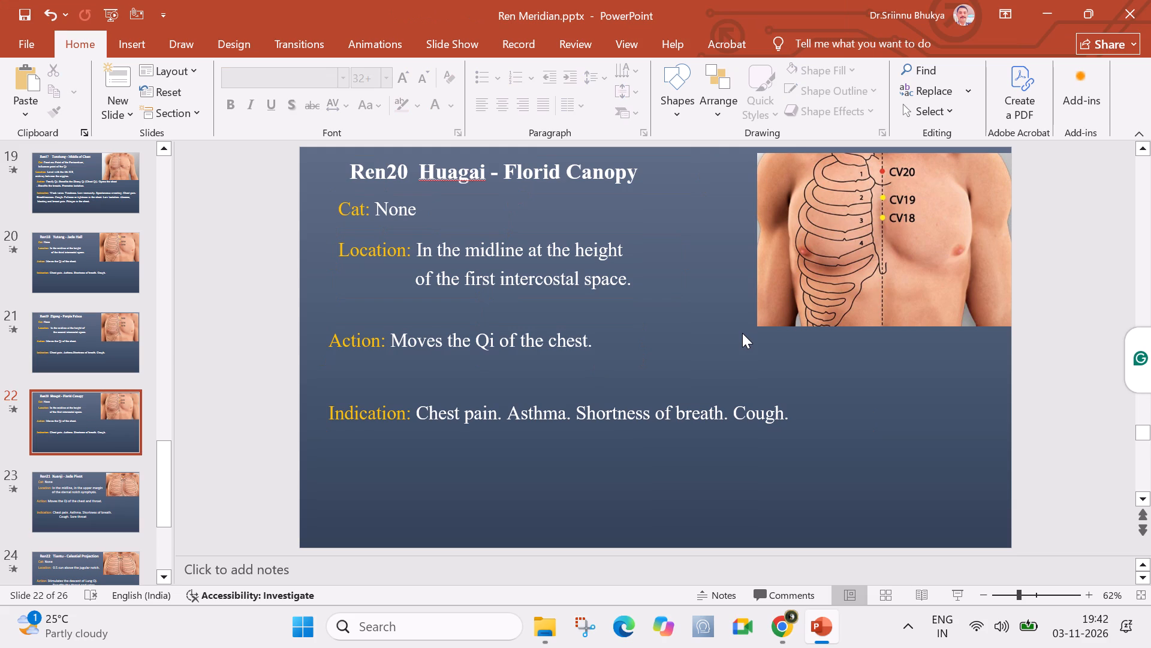
click(623, 262)
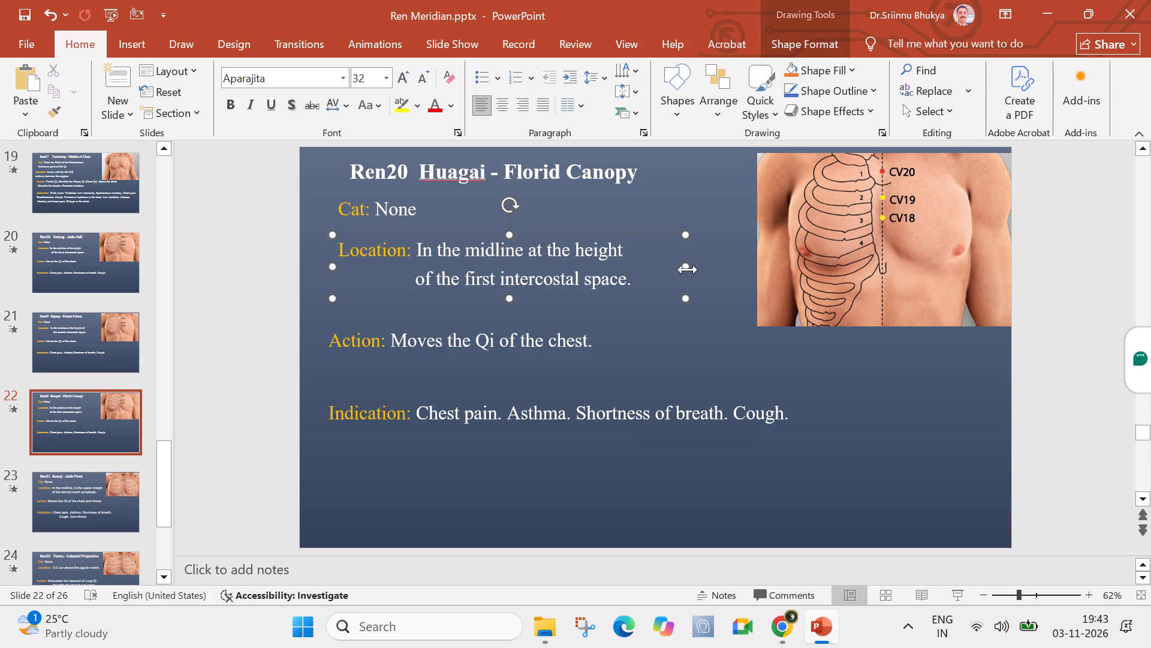
Change the Cat, Location, Action and Indication text on slide 23, Ren21 Xuanji - Jade Pivot, to Aparajita.
click(85, 491)
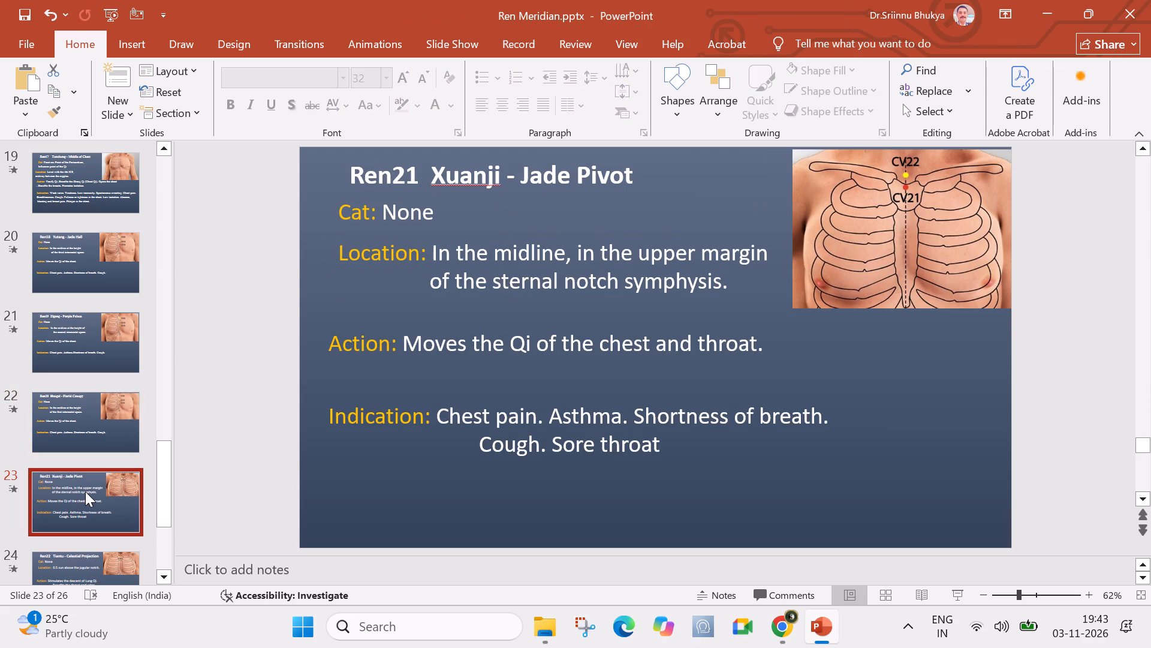
click(307, 156)
drag(307, 156, 332, 154)
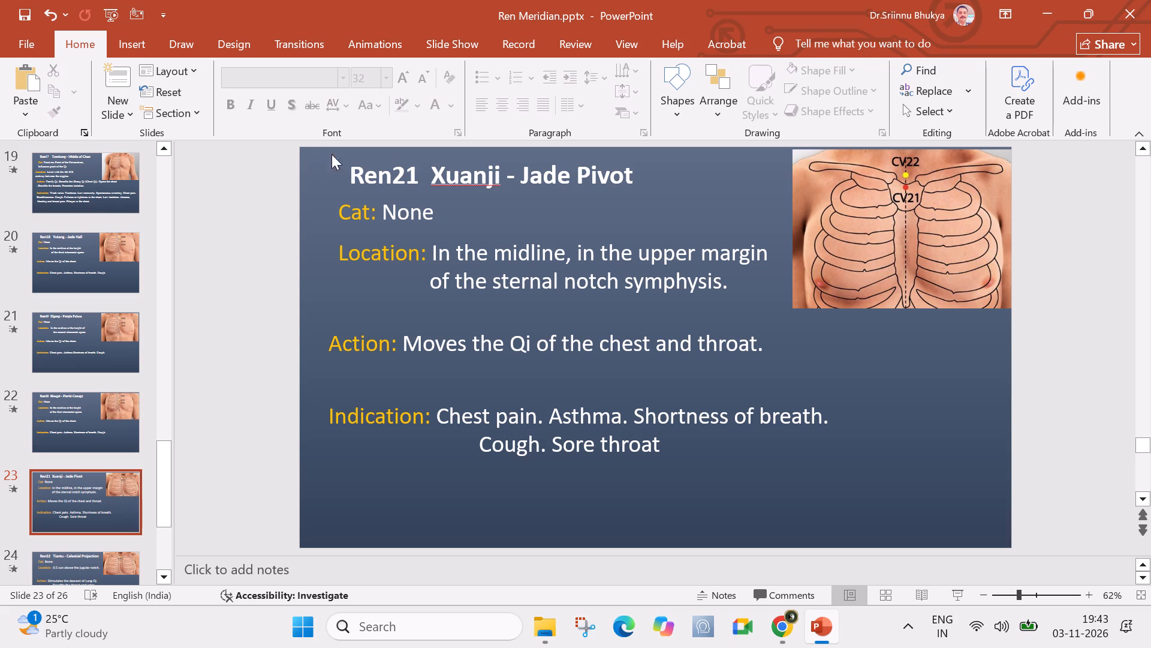
drag(332, 154, 966, 532)
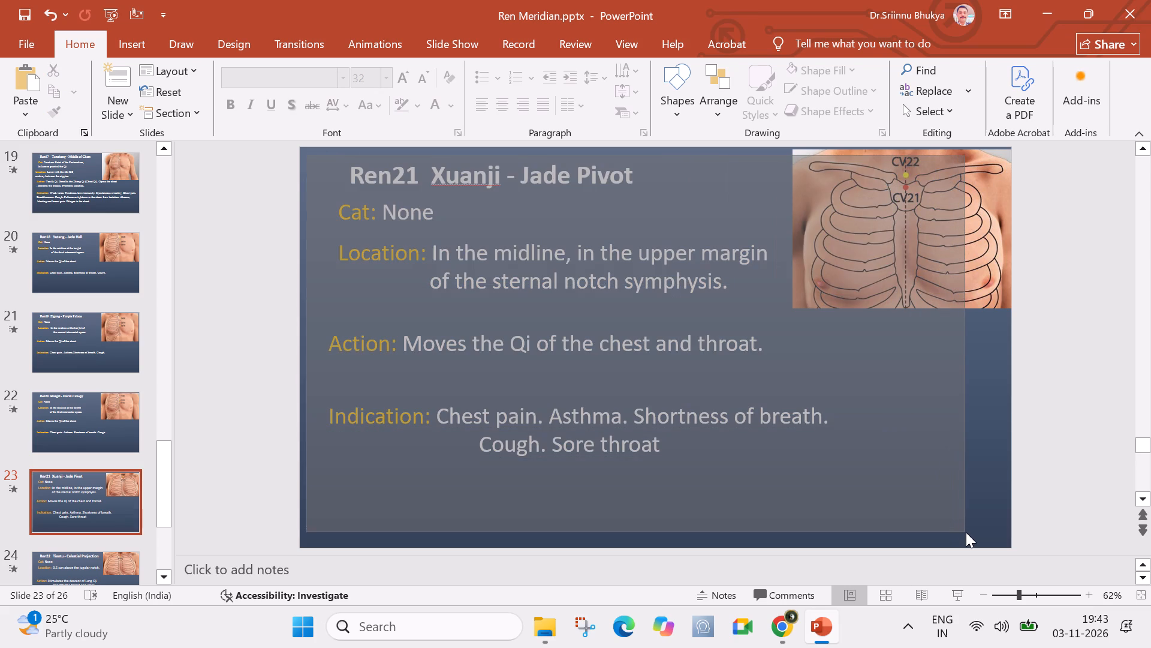
drag(966, 532, 999, 533)
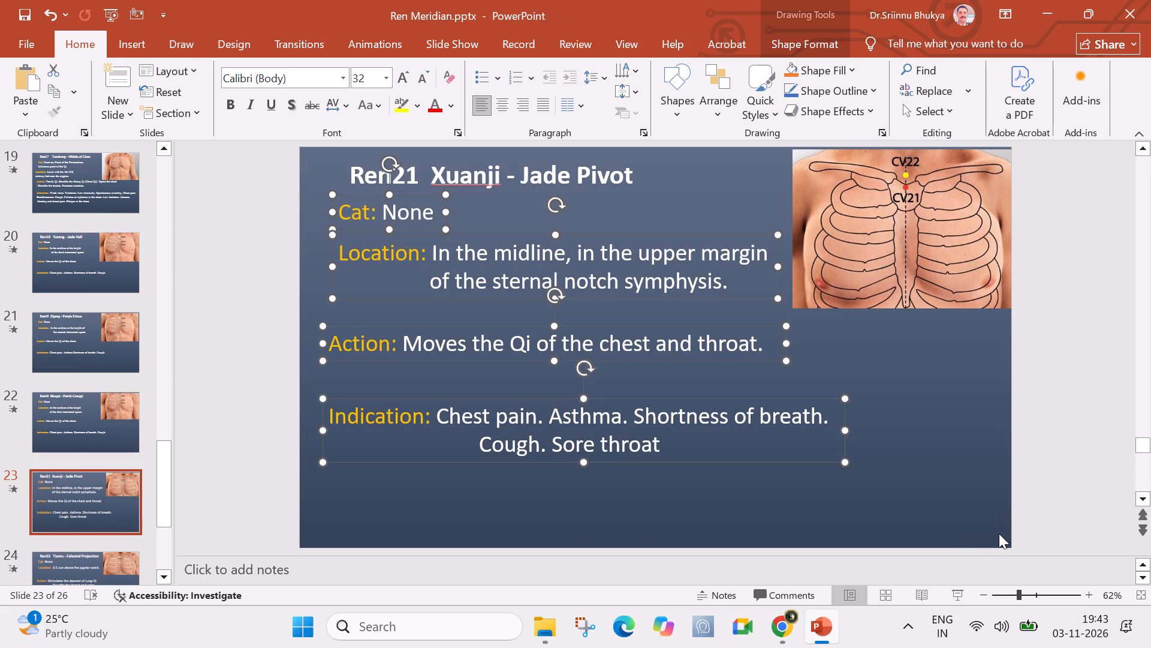
click(346, 80)
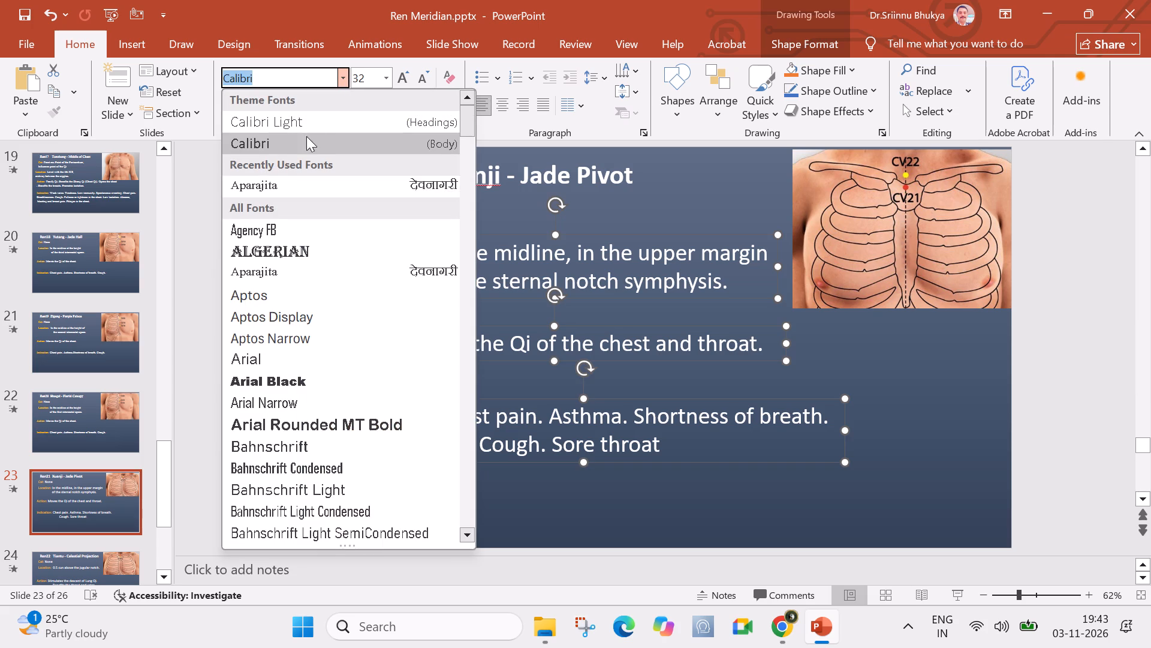
click(278, 186)
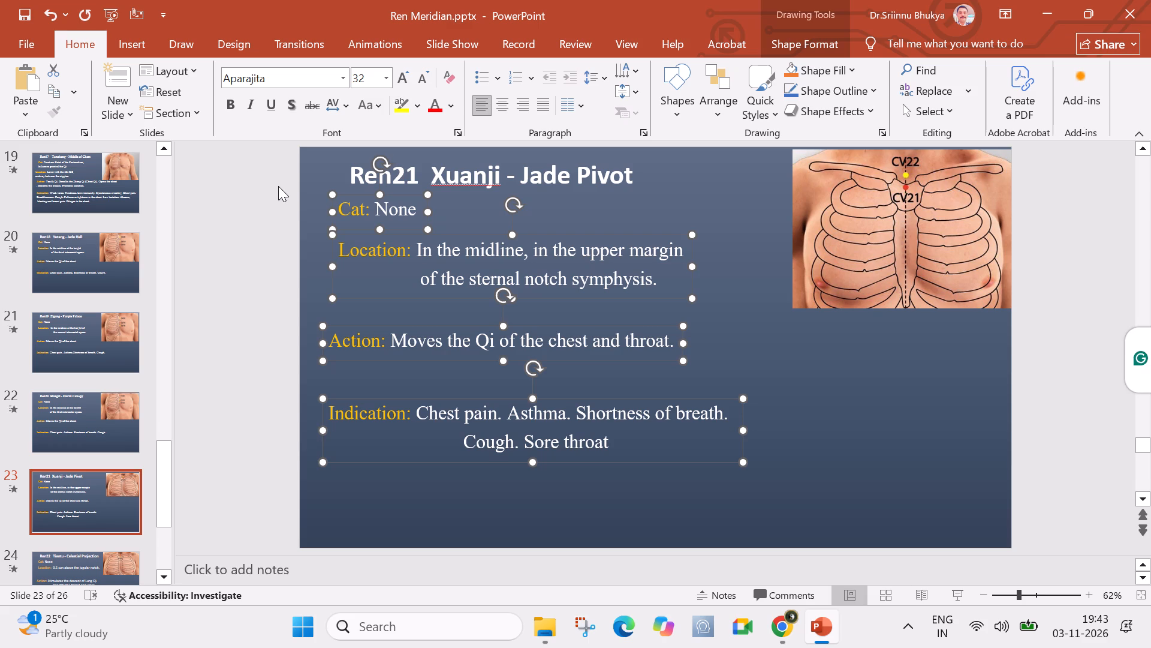
Change the title, Cat, Location and Action text on slide 24, Ren22 Tiantu - Celestial Projection, to Aparajita.
click(83, 564)
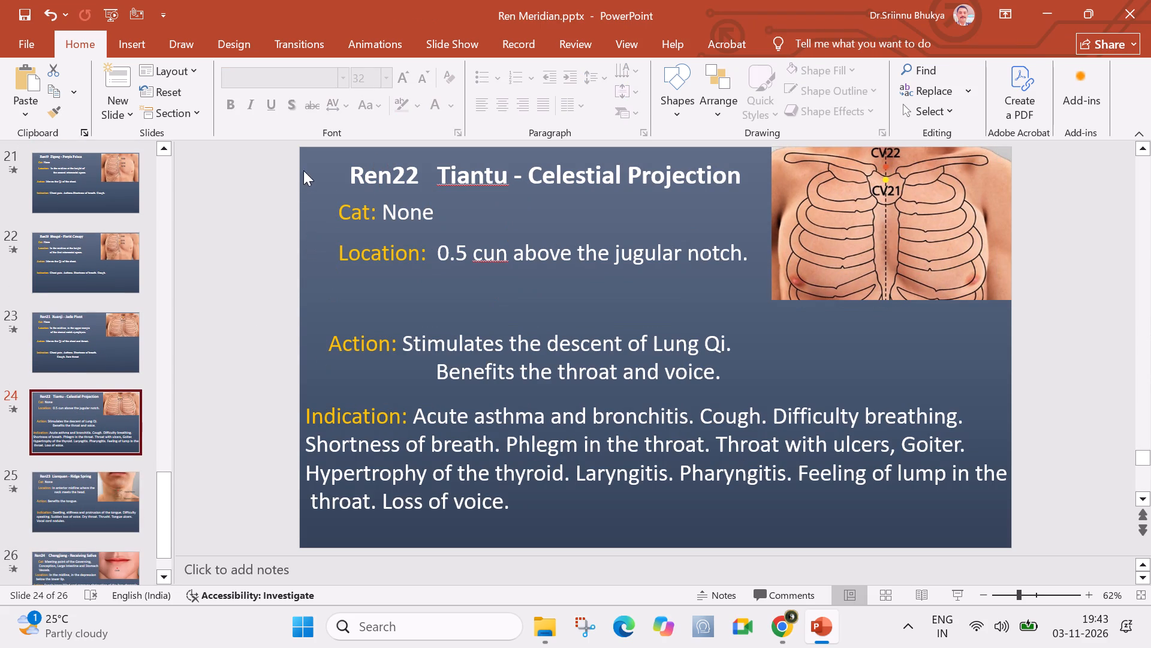
click(302, 146)
drag(302, 146, 620, 212)
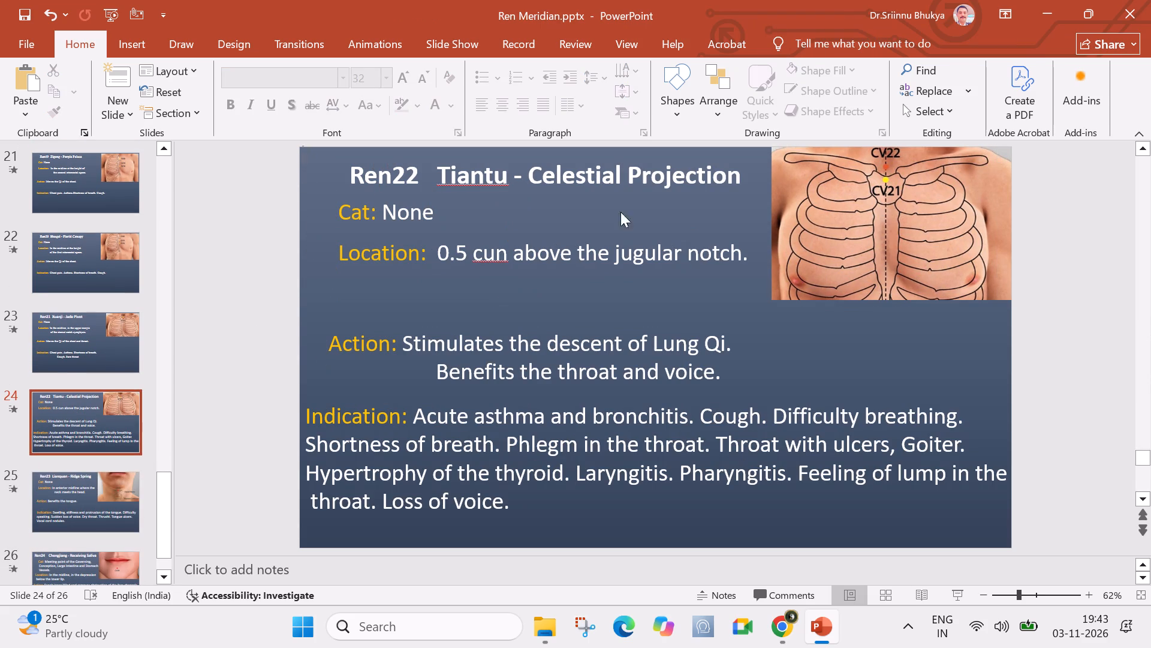
drag(620, 212, 1028, 577)
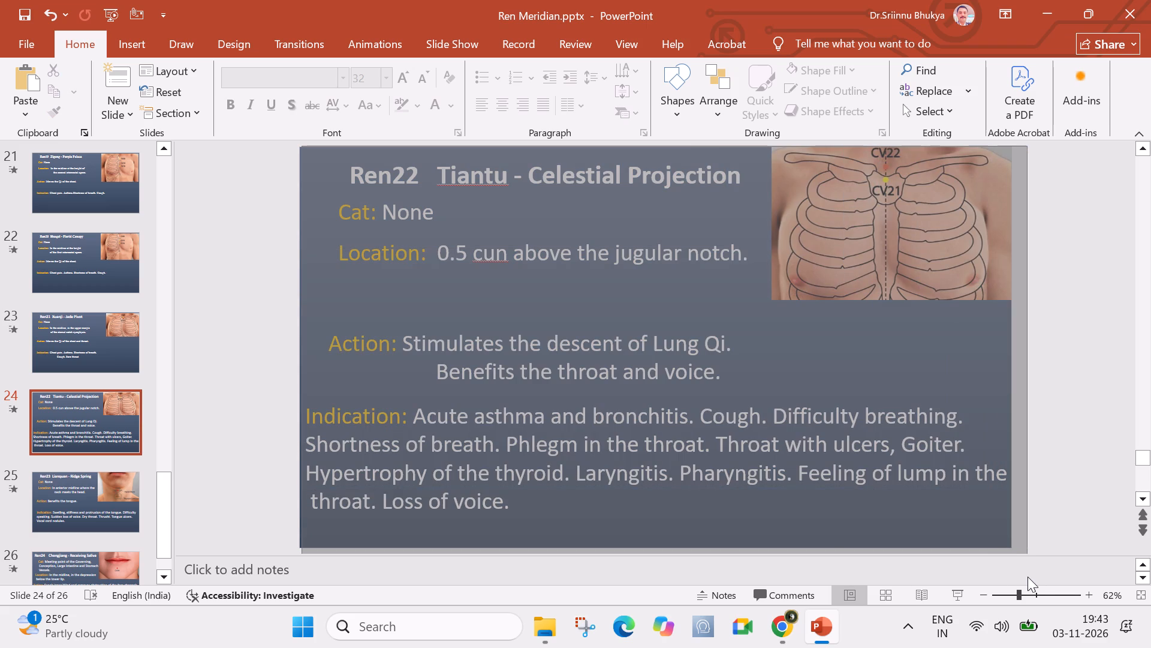
drag(1028, 577, 1025, 575)
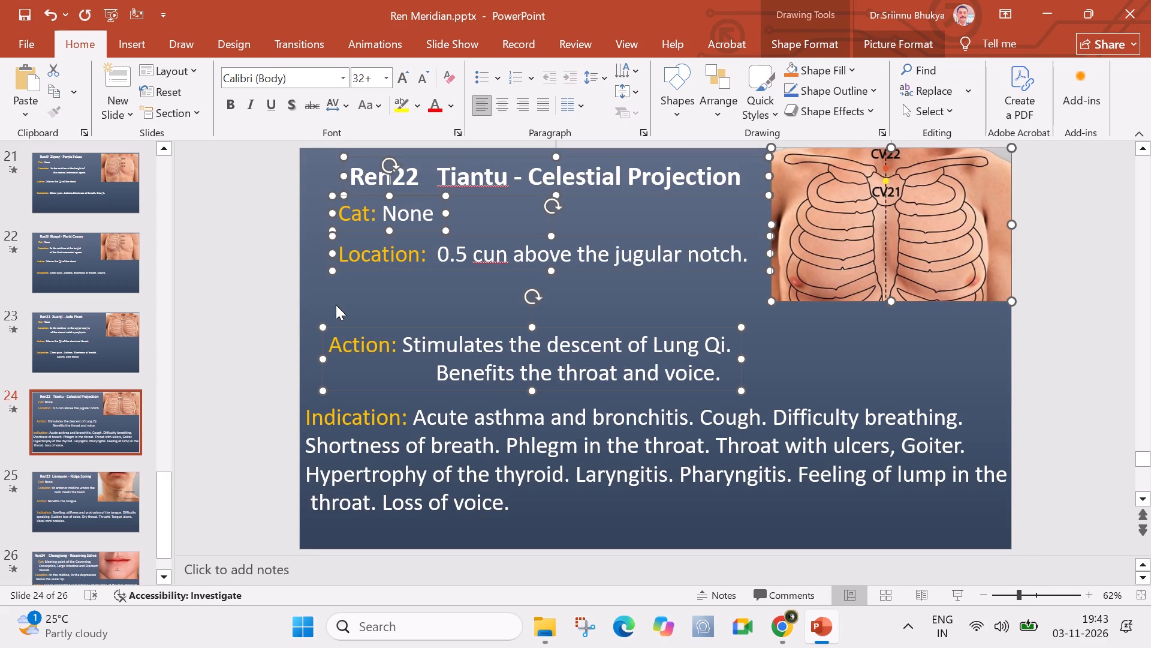
click(343, 80)
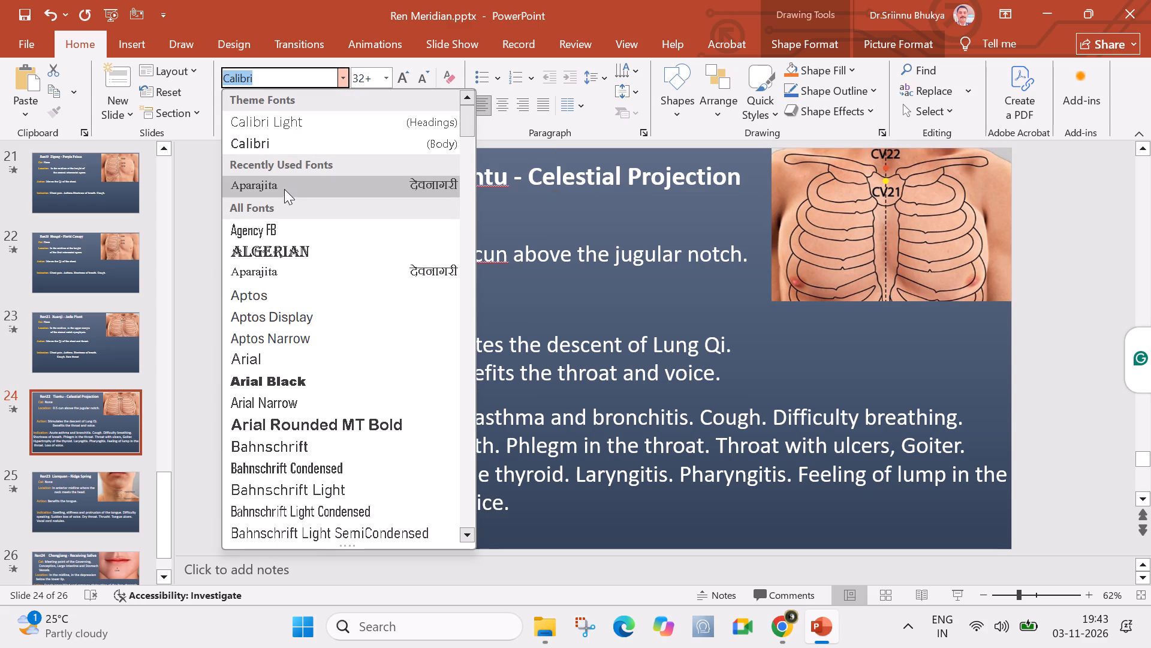
click(284, 191)
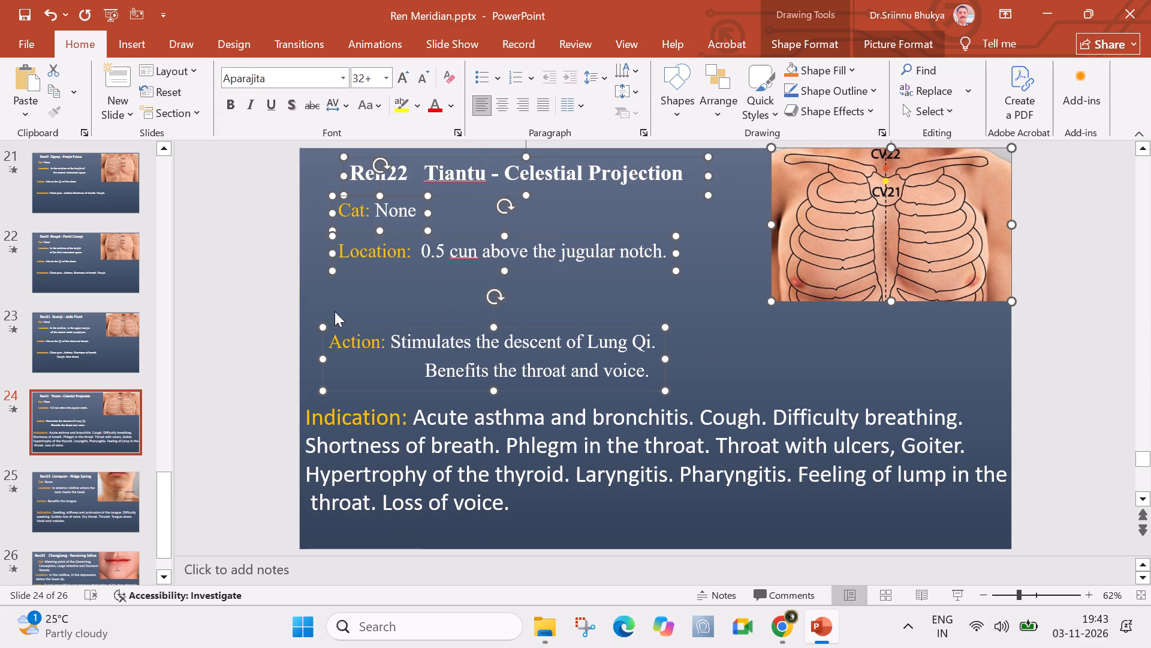
Change slide 24's Indication text to the Aparajita font.
click(315, 406)
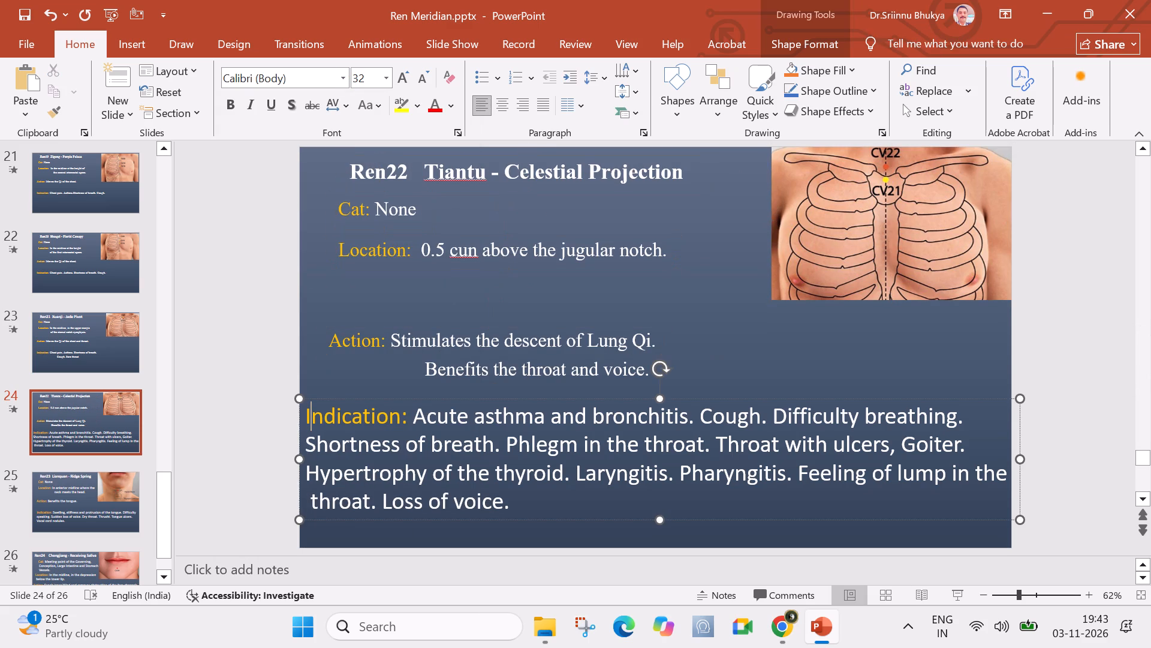
click(309, 392)
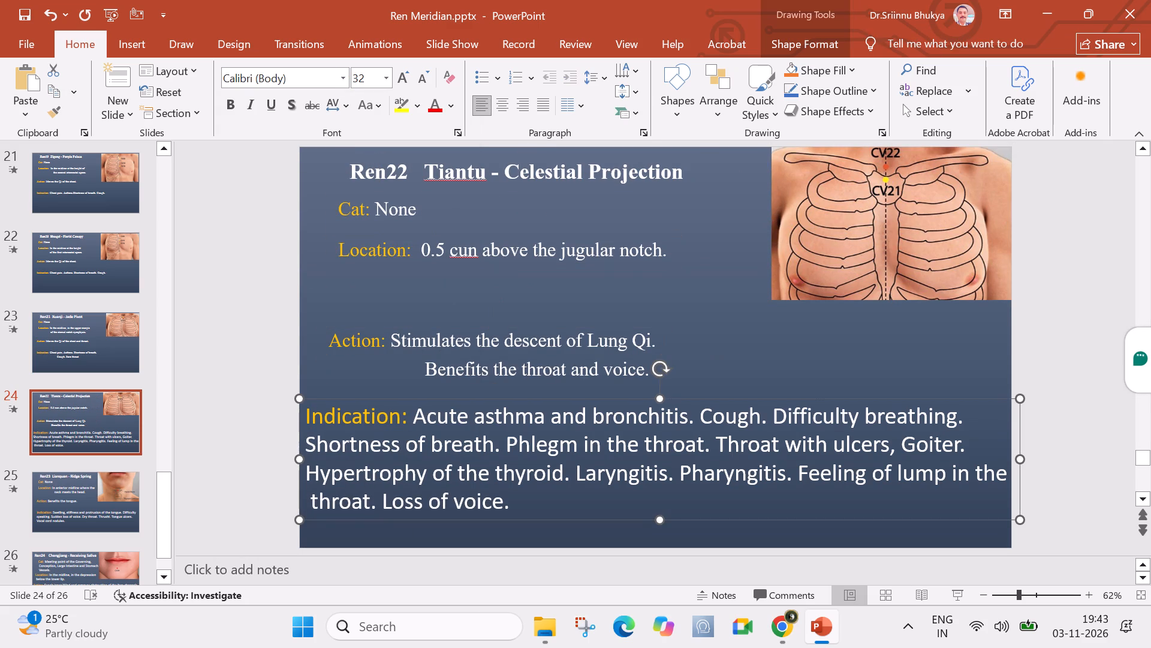
click(344, 80)
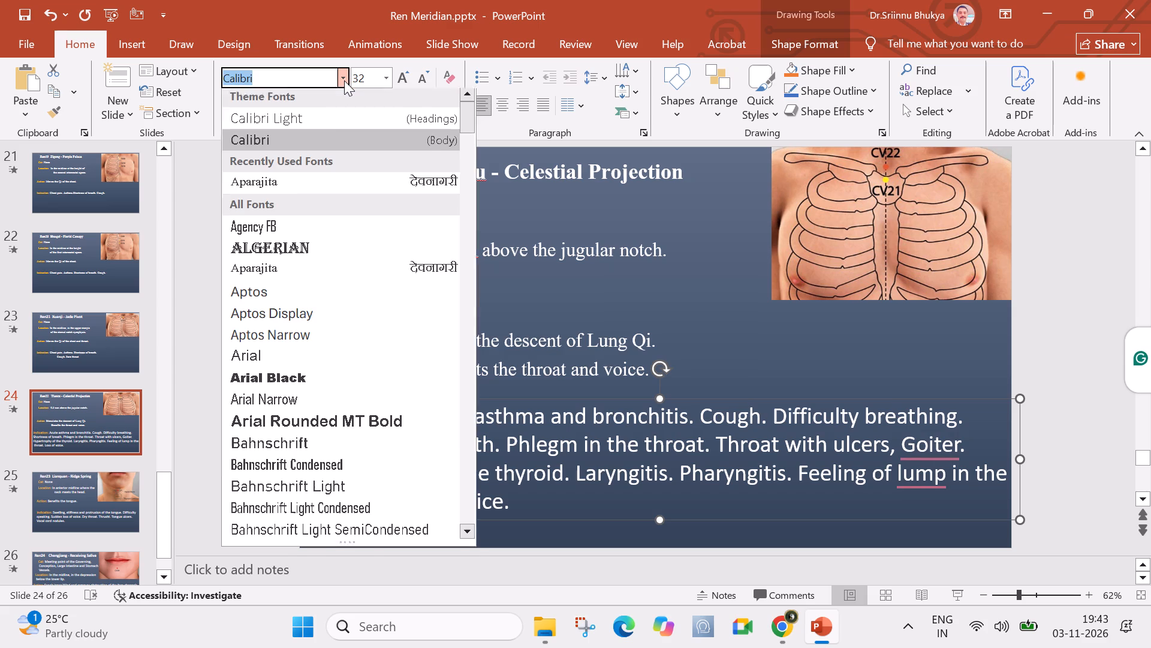
click(288, 184)
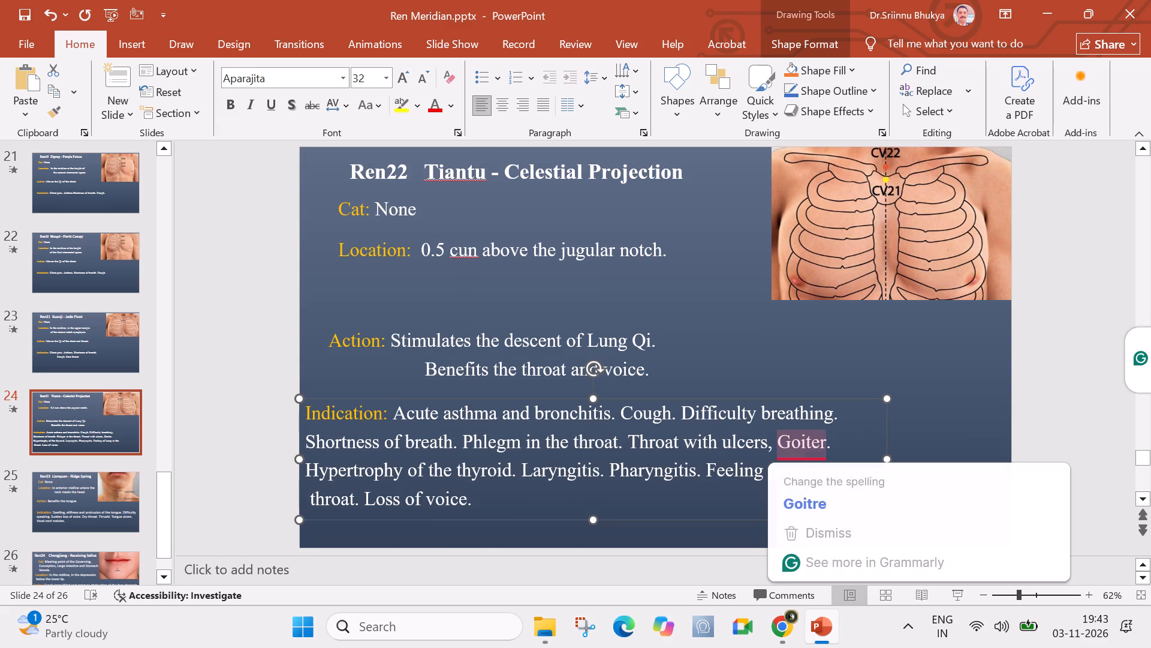
In slide 24's Indication text, correct Goiter to Goitre and insert the article "a" before lump.
click(807, 502)
key(shift+Right)
key(shift+Right)
key(shift+Right)
key(shift+Right)
key(shift+Right)
key(shift+Right)
text(Goitre)
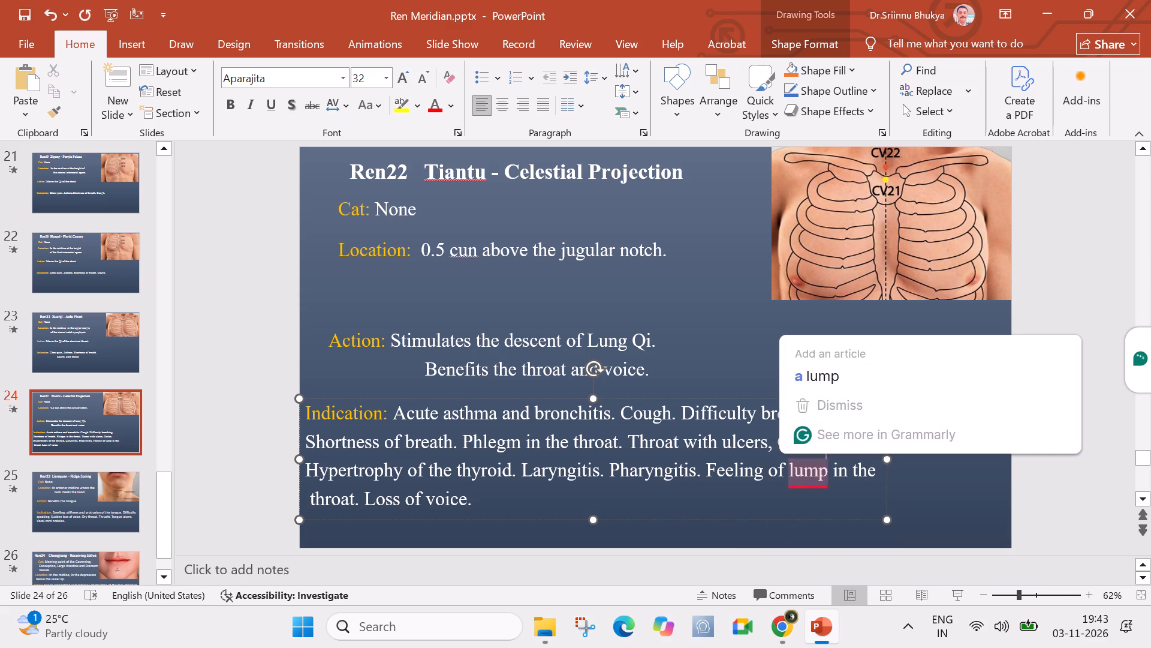
click(817, 379)
text(a)
key(space)
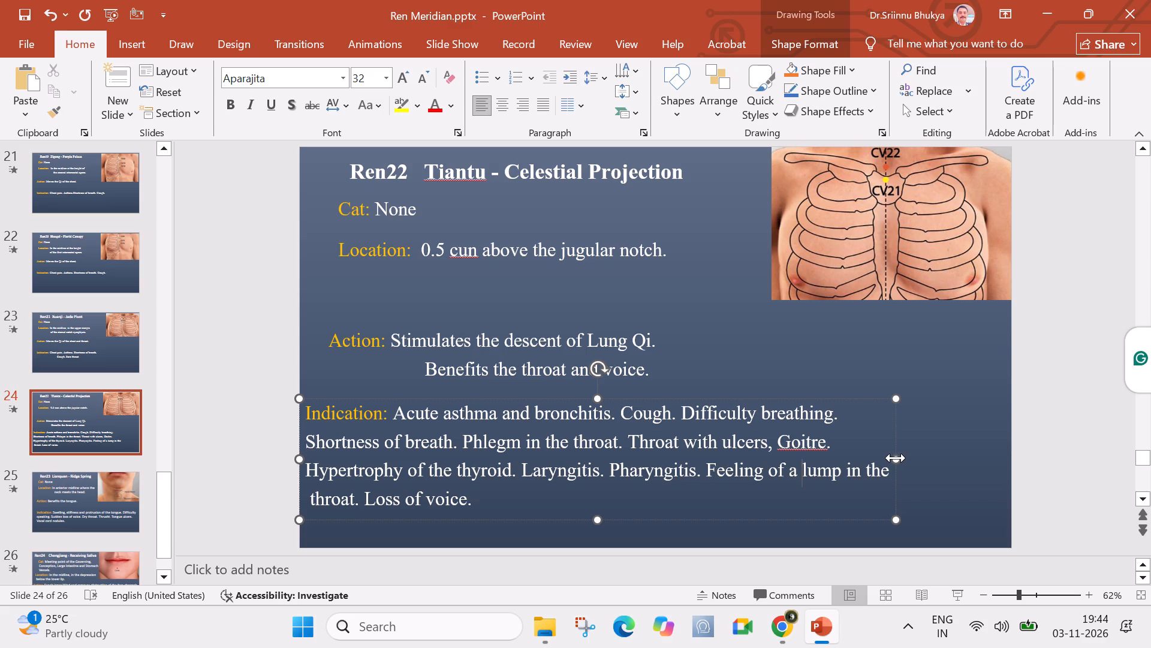
Widen slide 24's Indication text box and shift it slightly right so it ends at the slide's right edge.
drag(896, 458, 1010, 463)
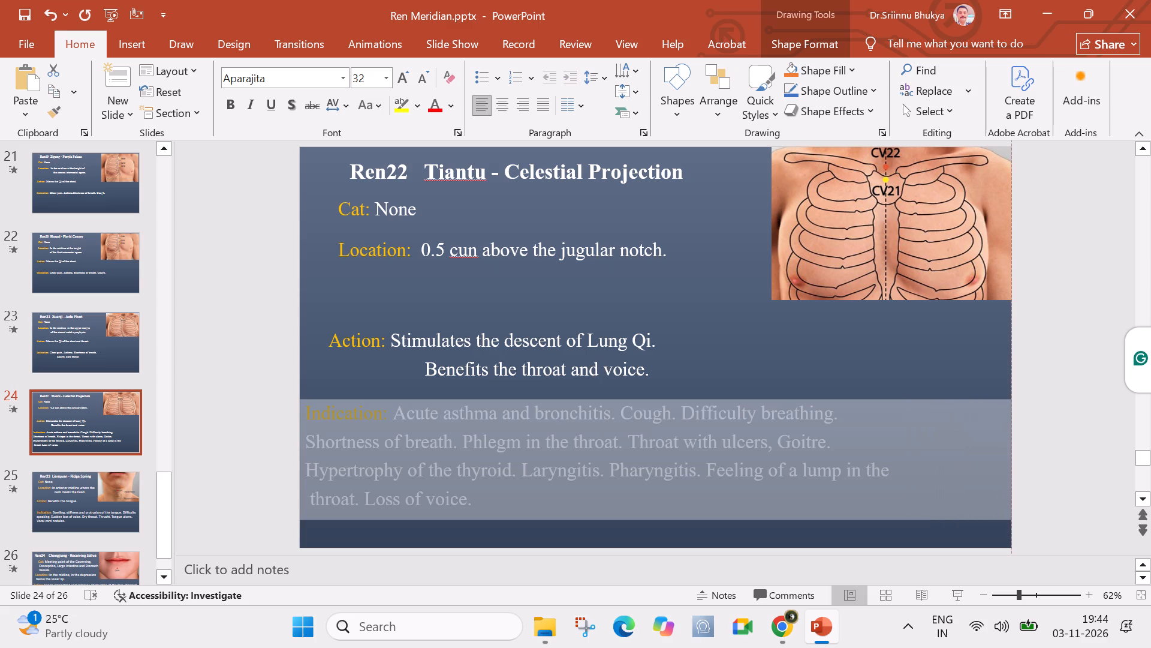
drag(1010, 463, 996, 465)
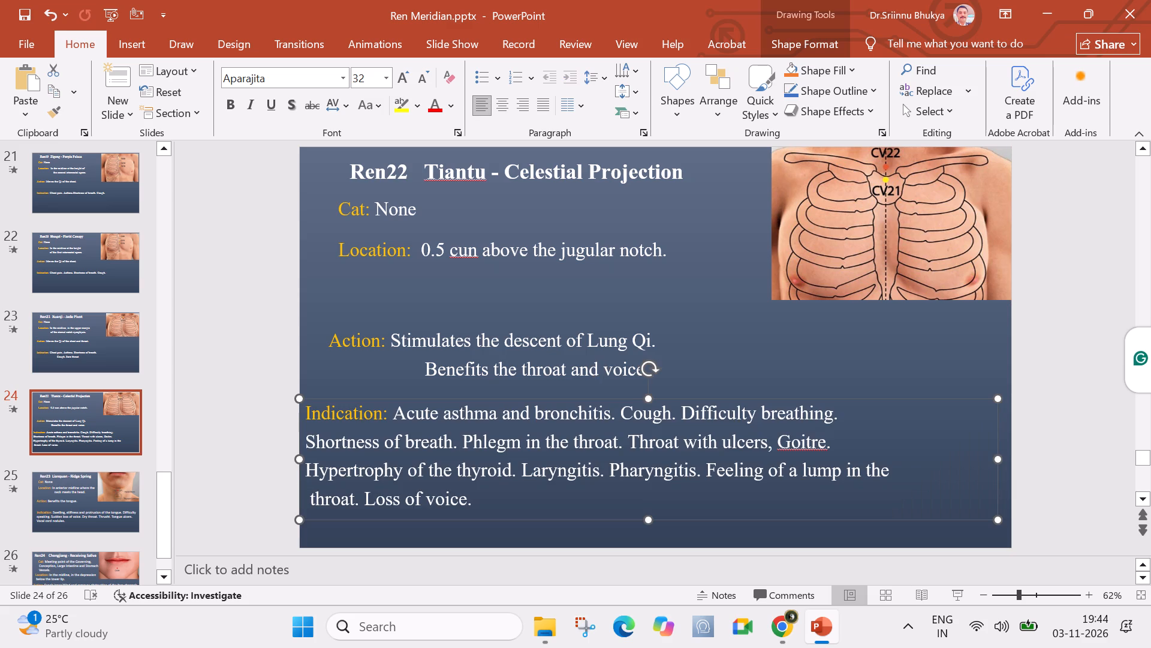
drag(713, 520, 728, 521)
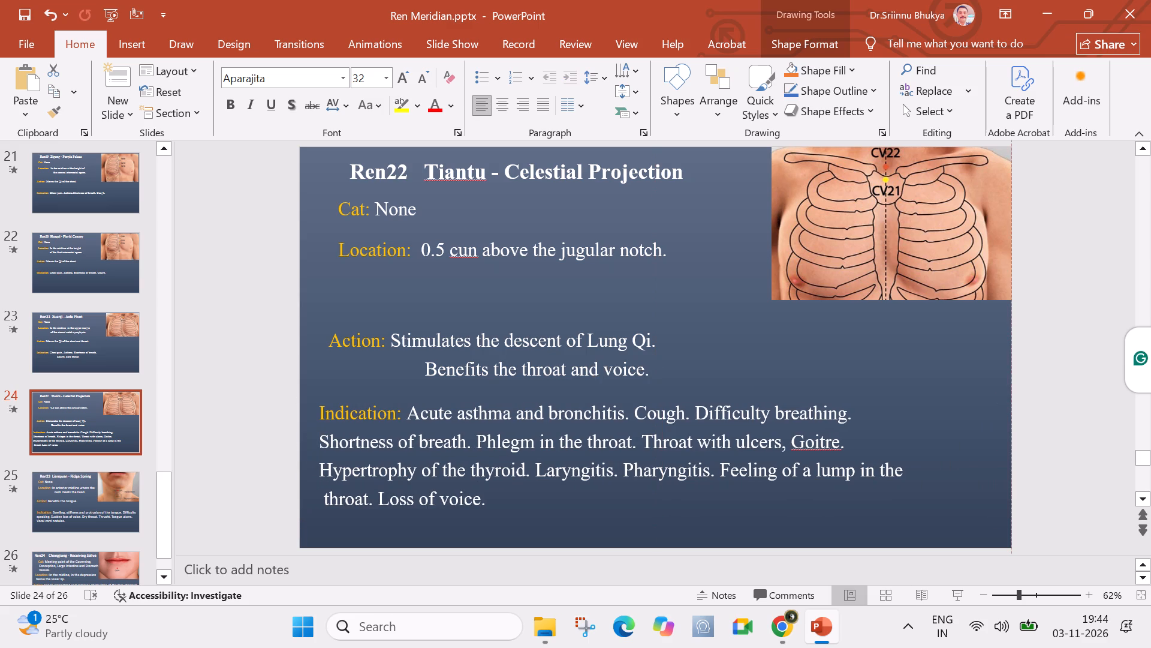
drag(728, 521, 728, 521)
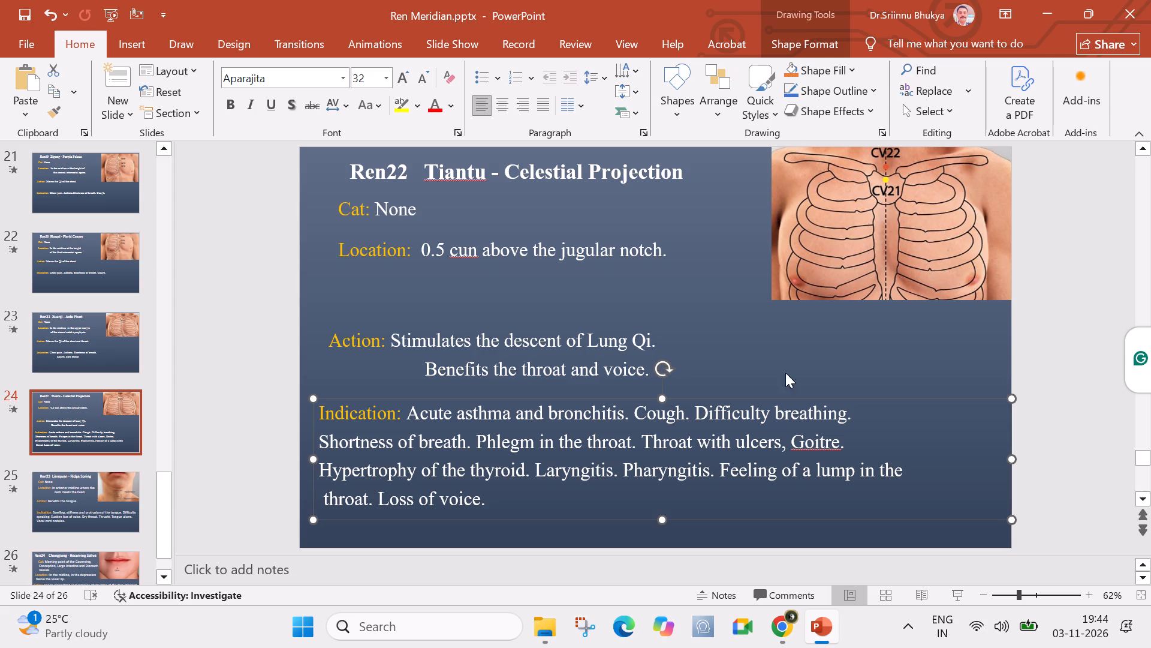
click(788, 334)
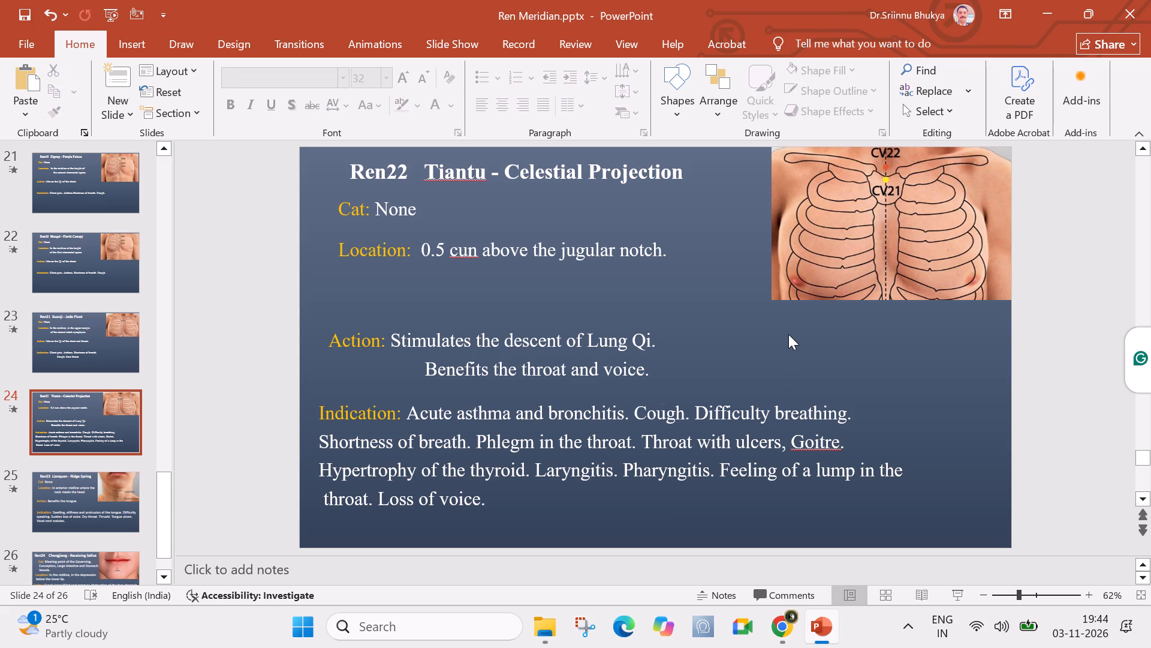
Change the Cat, Location, Action and title text on slide 25, Ren23 Lianquan - Ridge Spring, to Aparajita.
click(69, 502)
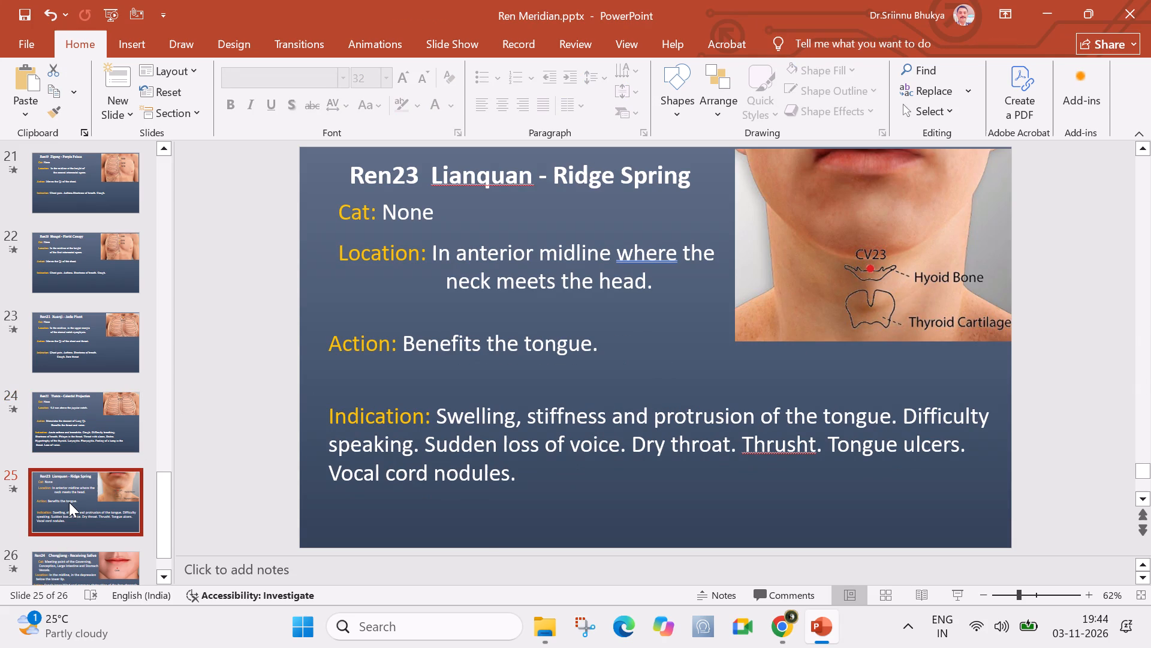
click(308, 157)
drag(308, 157, 1020, 574)
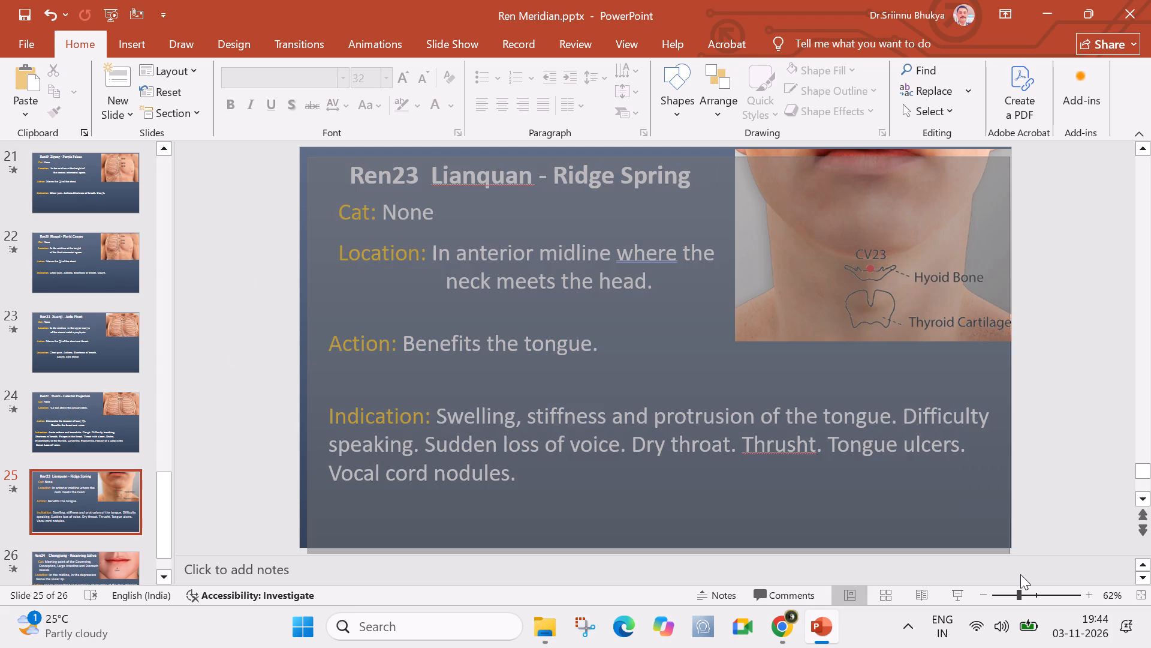
drag(1020, 574, 1006, 549)
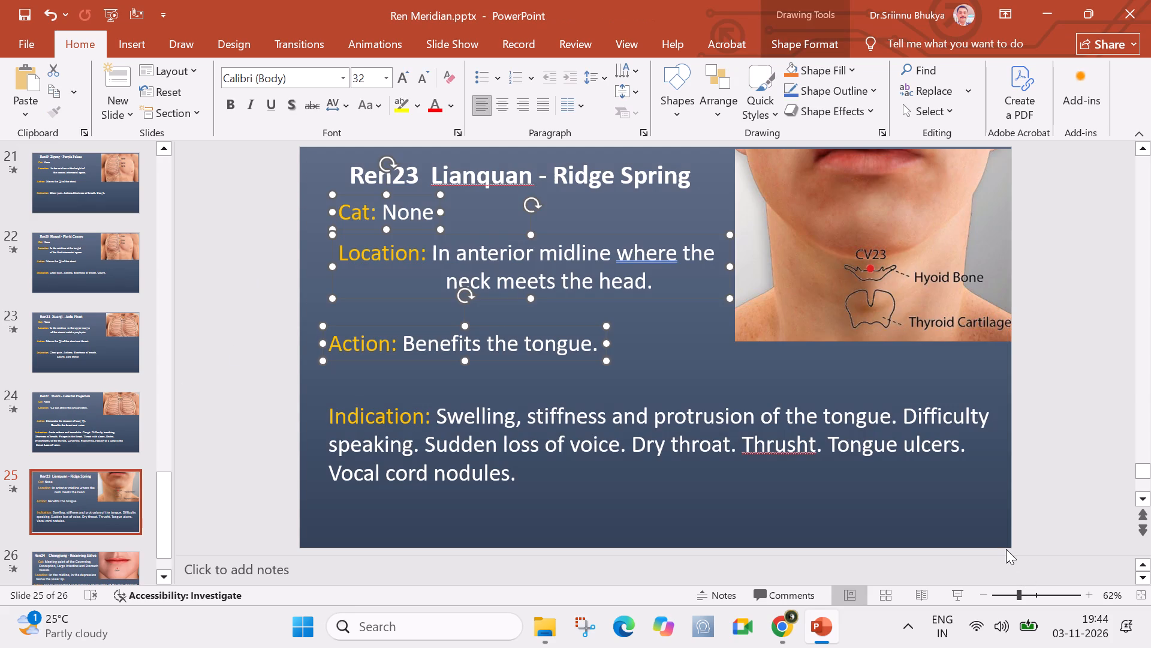
click(342, 71)
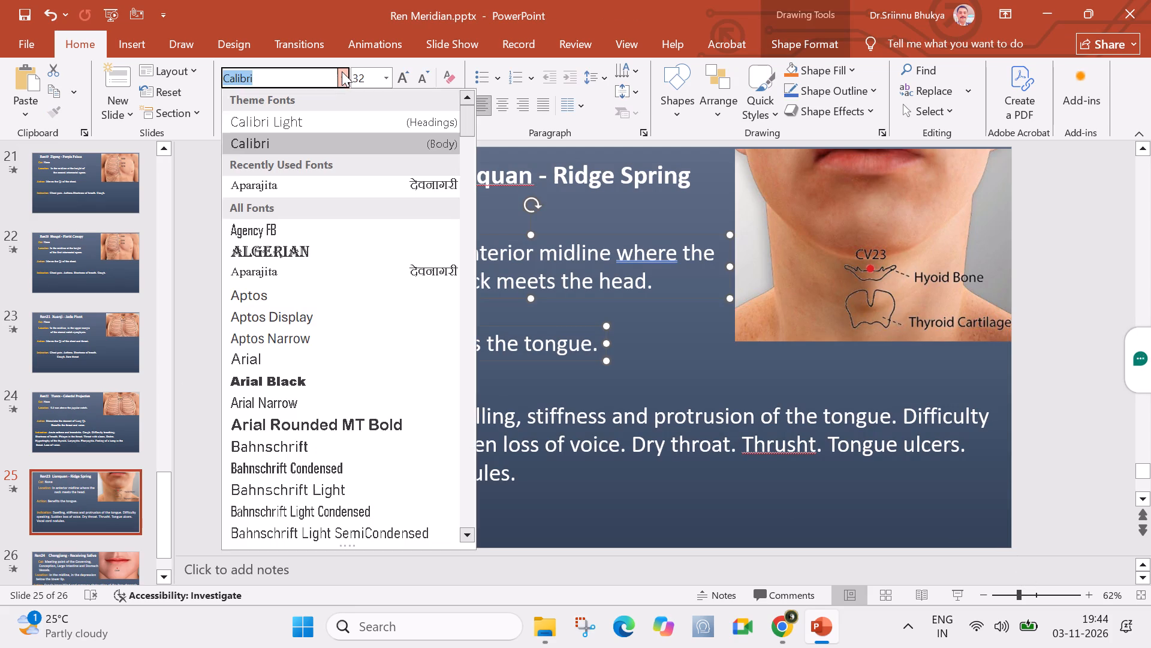
click(299, 185)
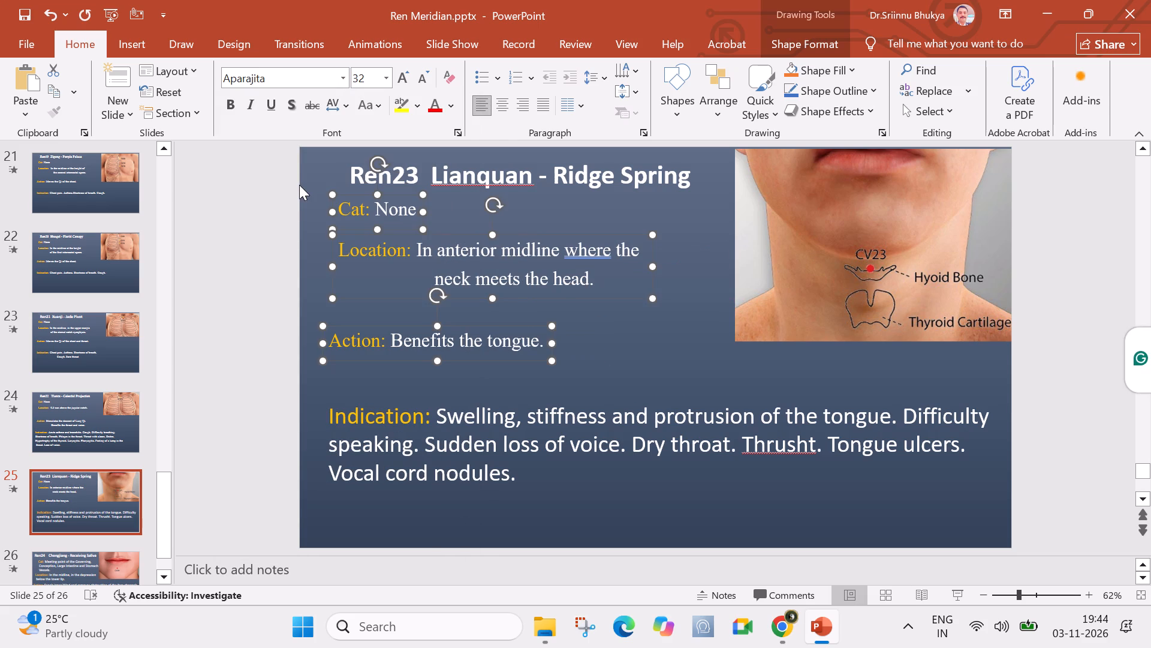
click(344, 172)
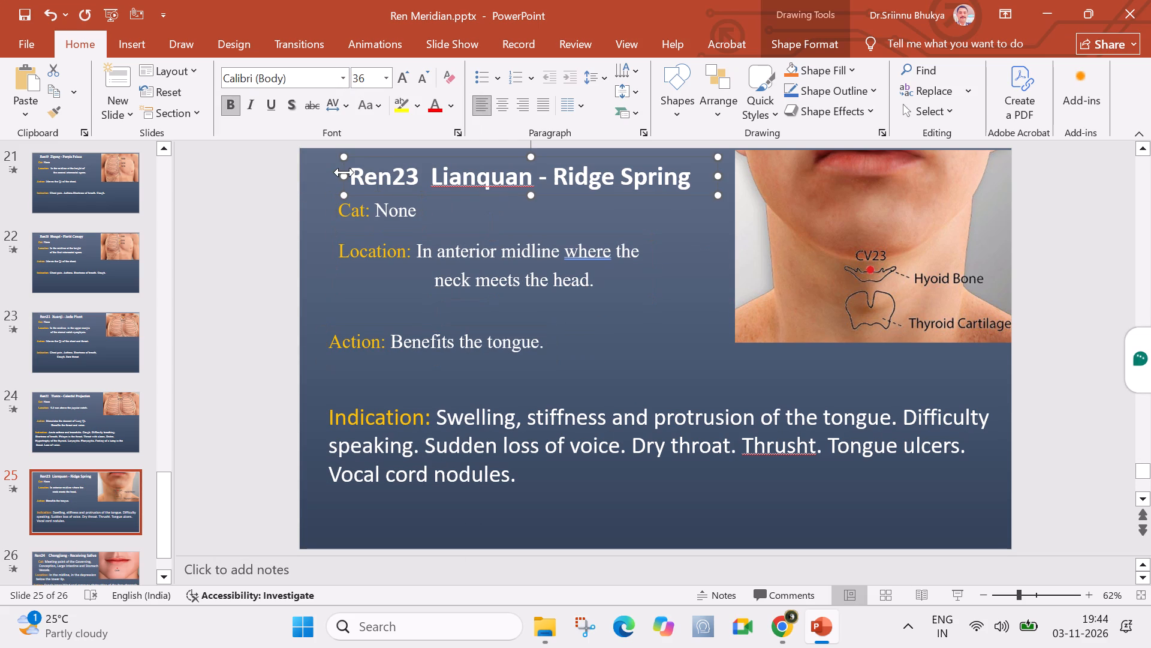
click(343, 164)
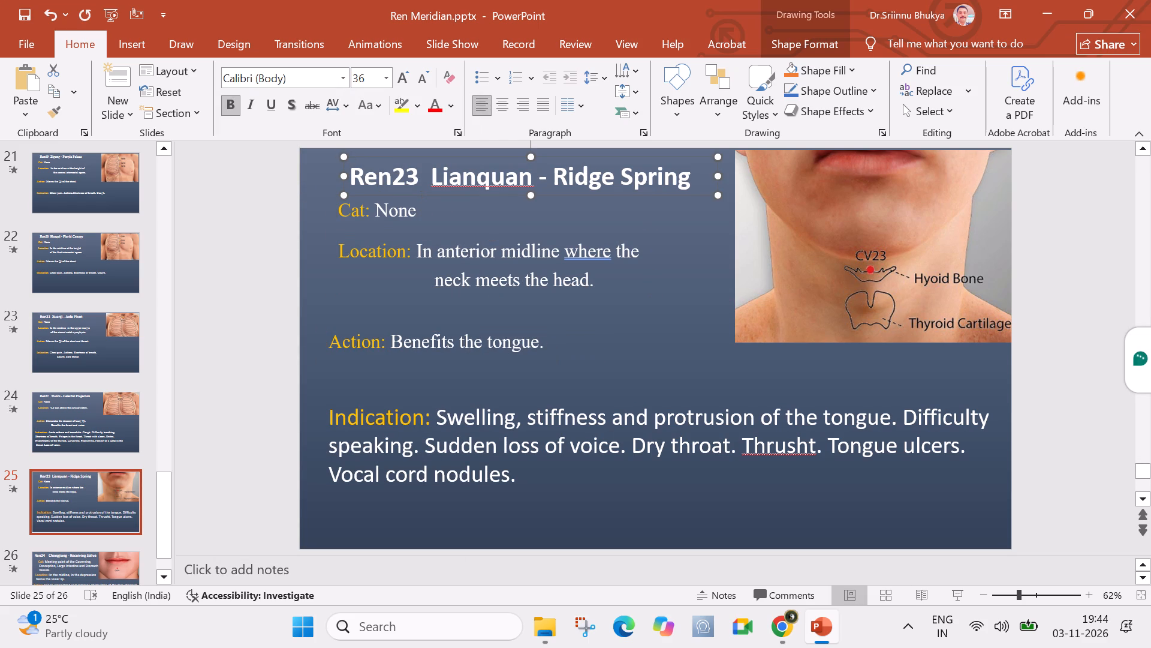
click(338, 74)
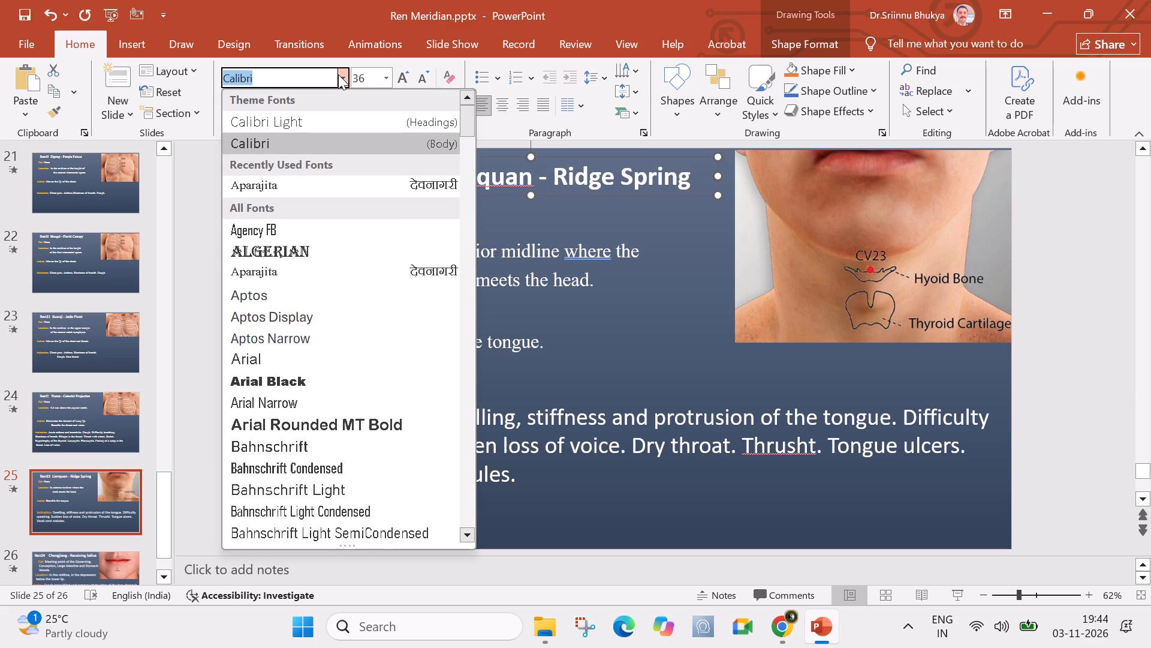
click(277, 183)
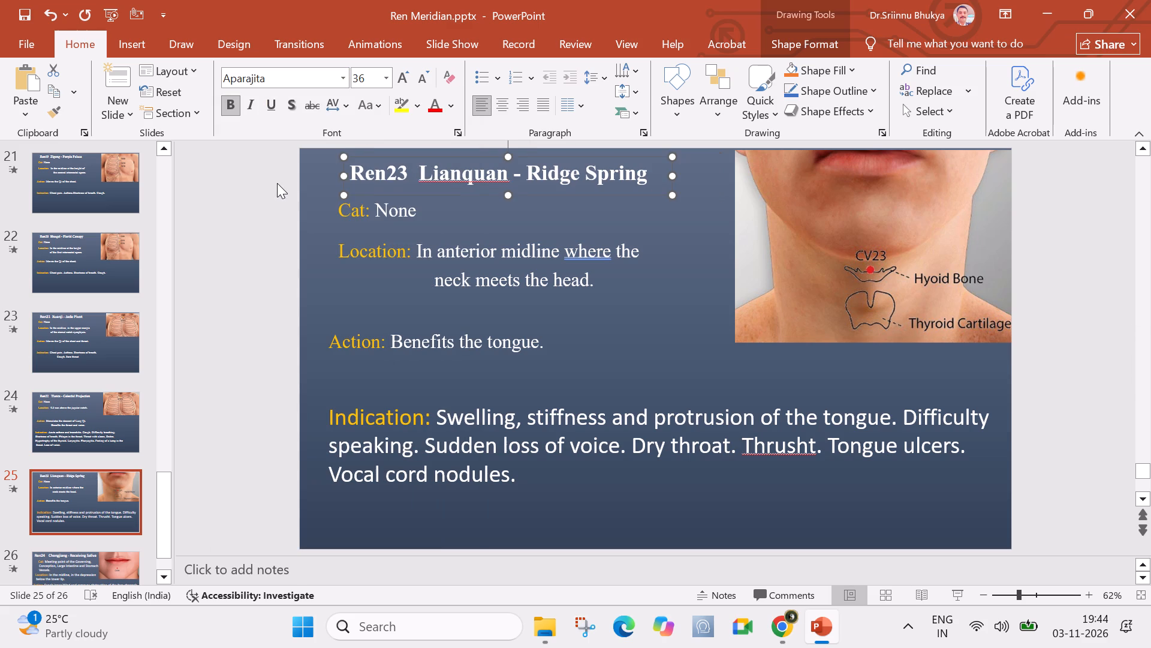
Change slide 25's Indication text to the Aparajita font.
click(327, 414)
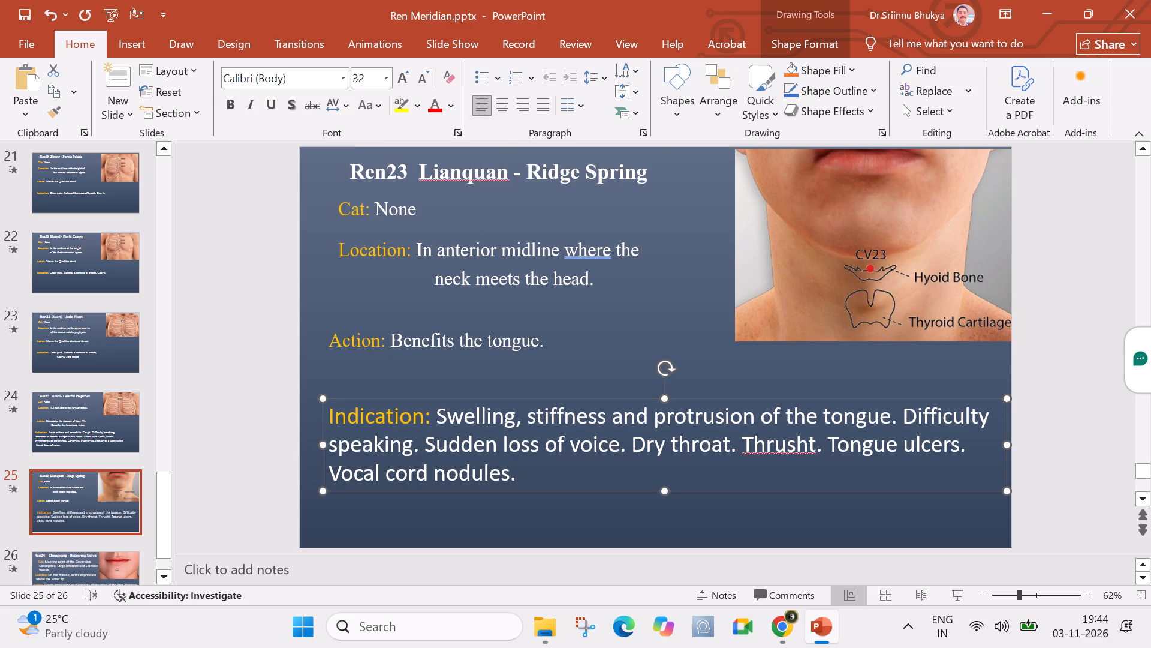
click(333, 394)
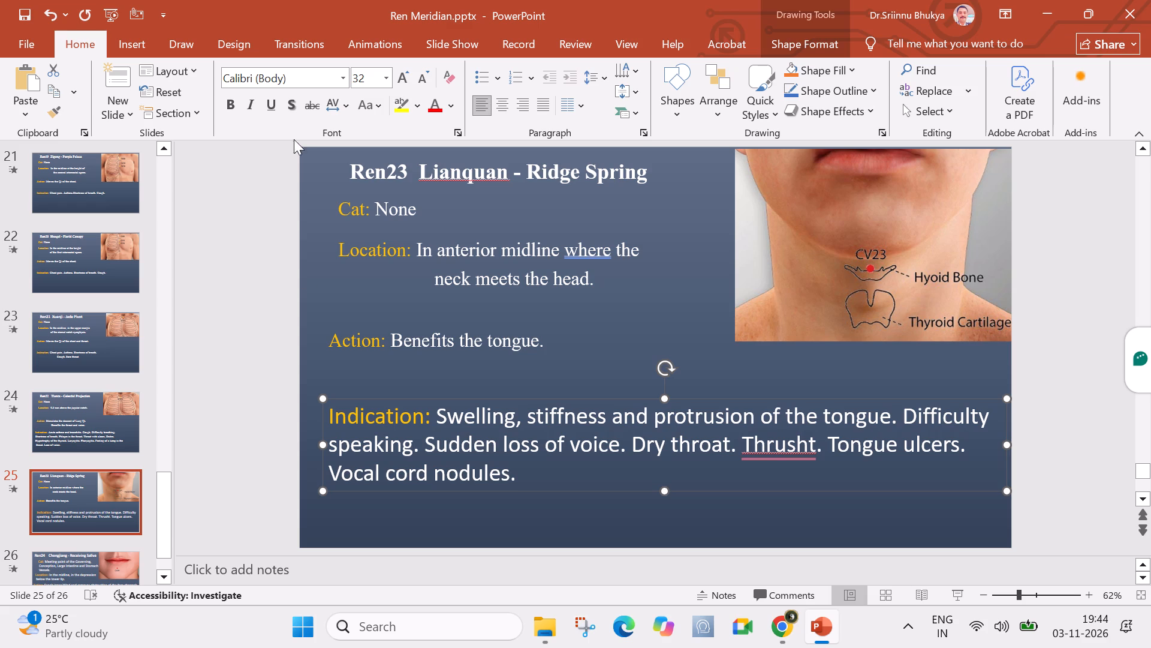
click(341, 83)
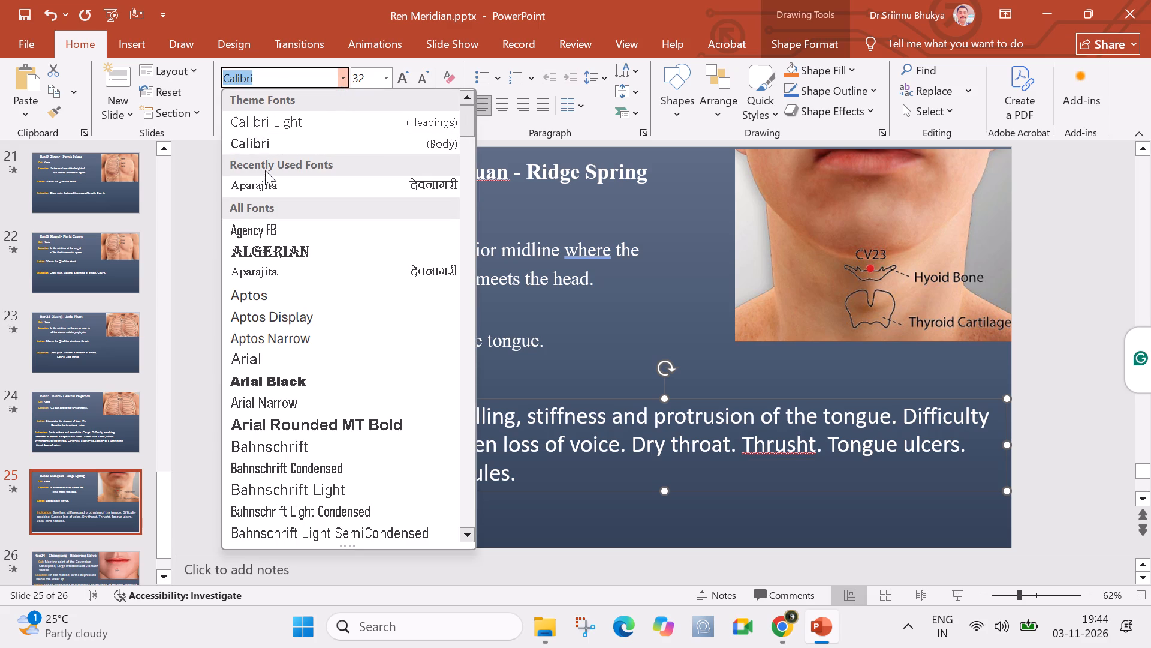
click(260, 179)
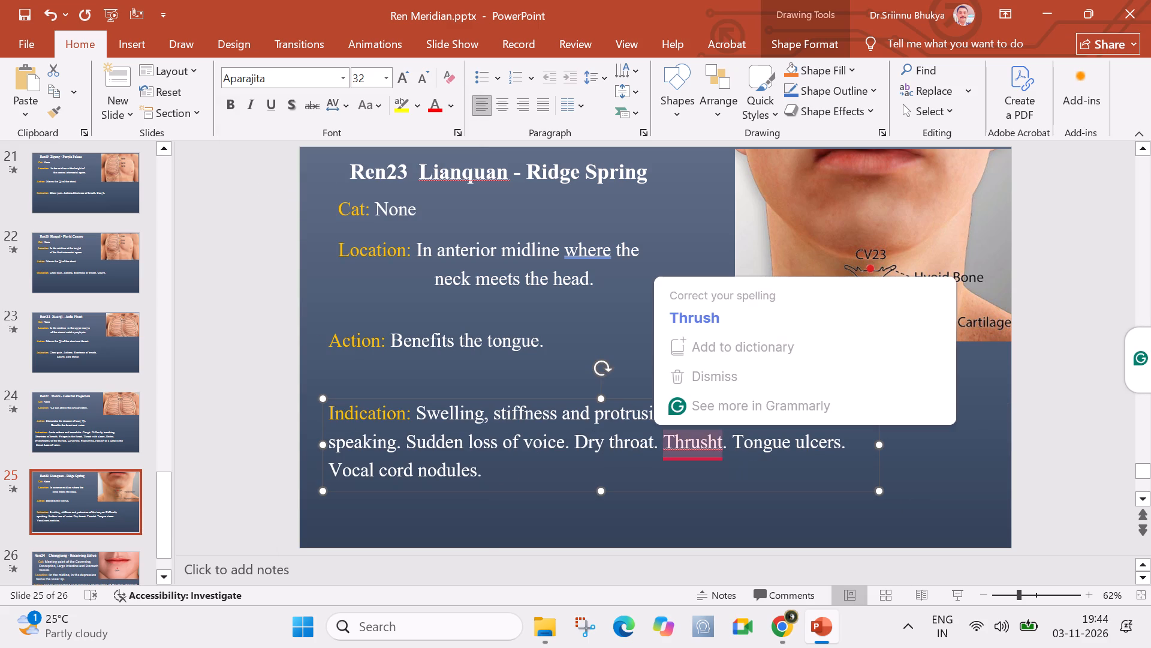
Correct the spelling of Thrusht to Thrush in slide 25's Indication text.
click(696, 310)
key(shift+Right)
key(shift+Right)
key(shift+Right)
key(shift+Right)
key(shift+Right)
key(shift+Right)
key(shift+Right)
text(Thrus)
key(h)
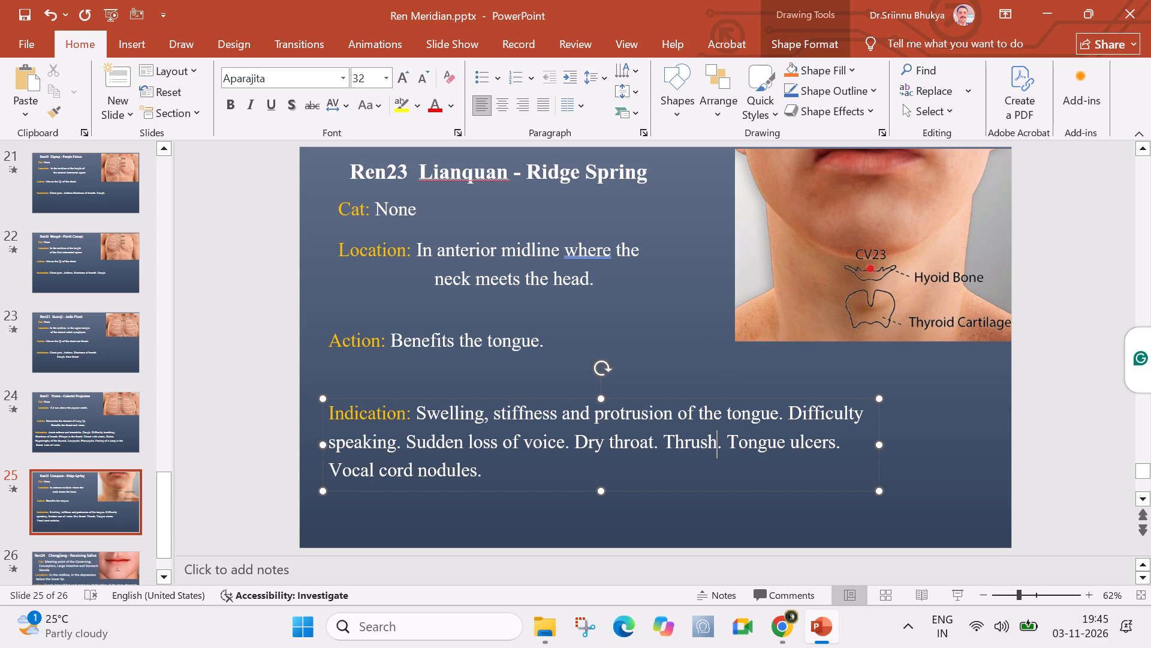
Delete the word Thrush and its extra full stop after "Dry throat" in slide 25's Indication text.
key(BackSpace)
key(BackSpace)
key(BackSpace)
key(BackSpace)
key(BackSpace)
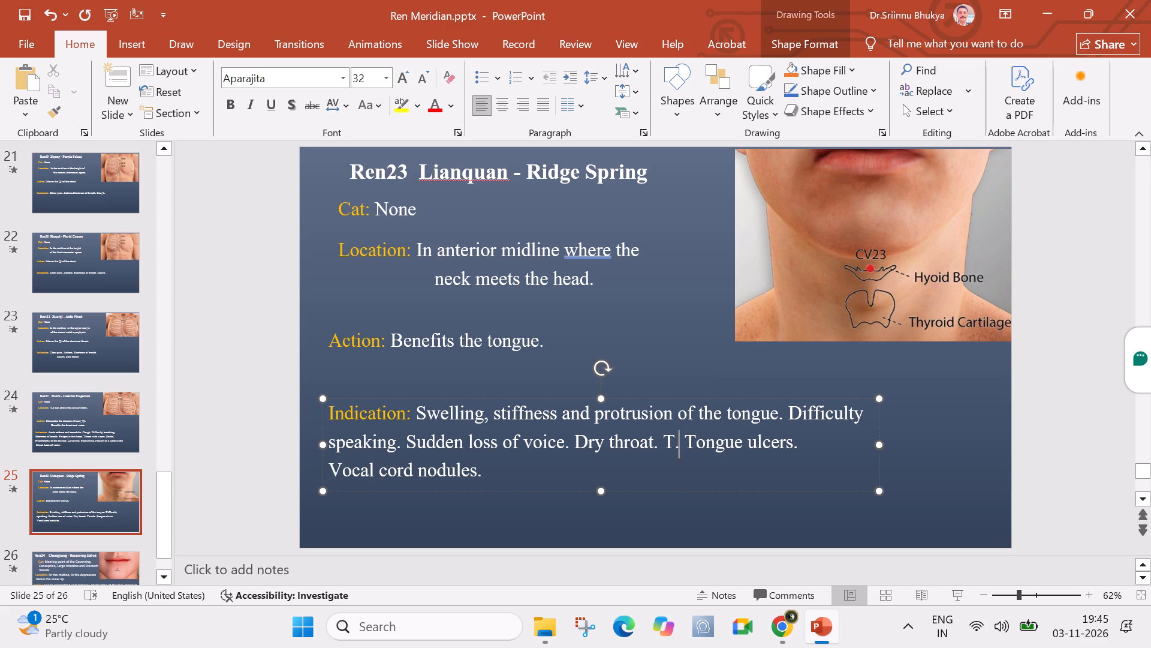
key(BackSpace)
key(BackSpace)
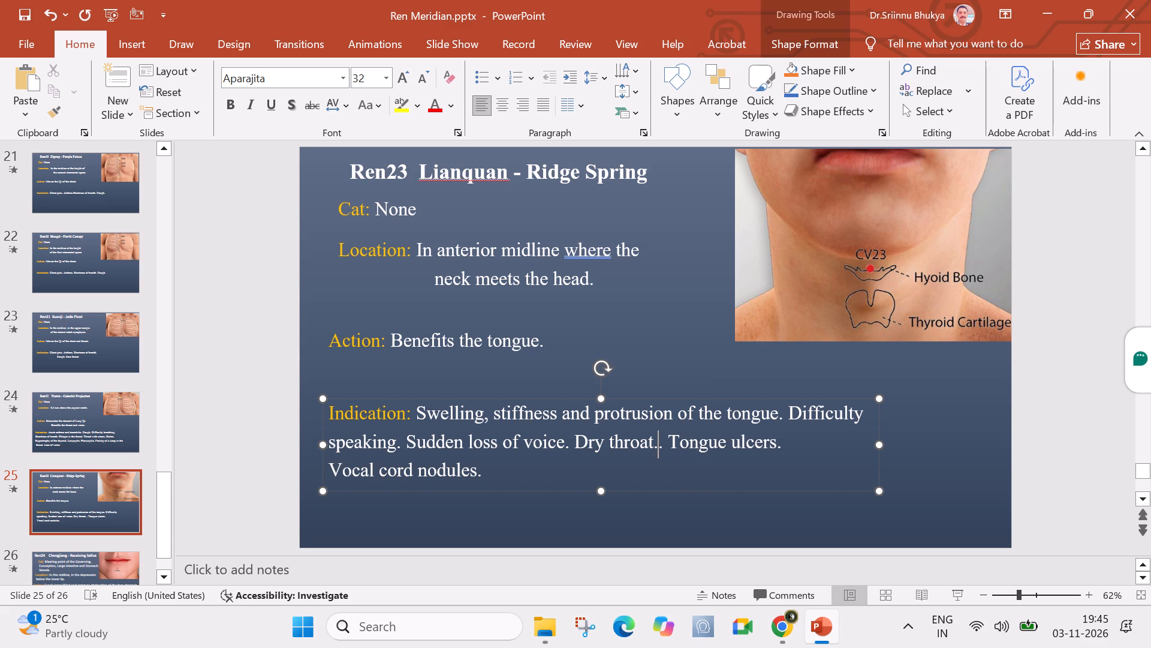
key(BackSpace)
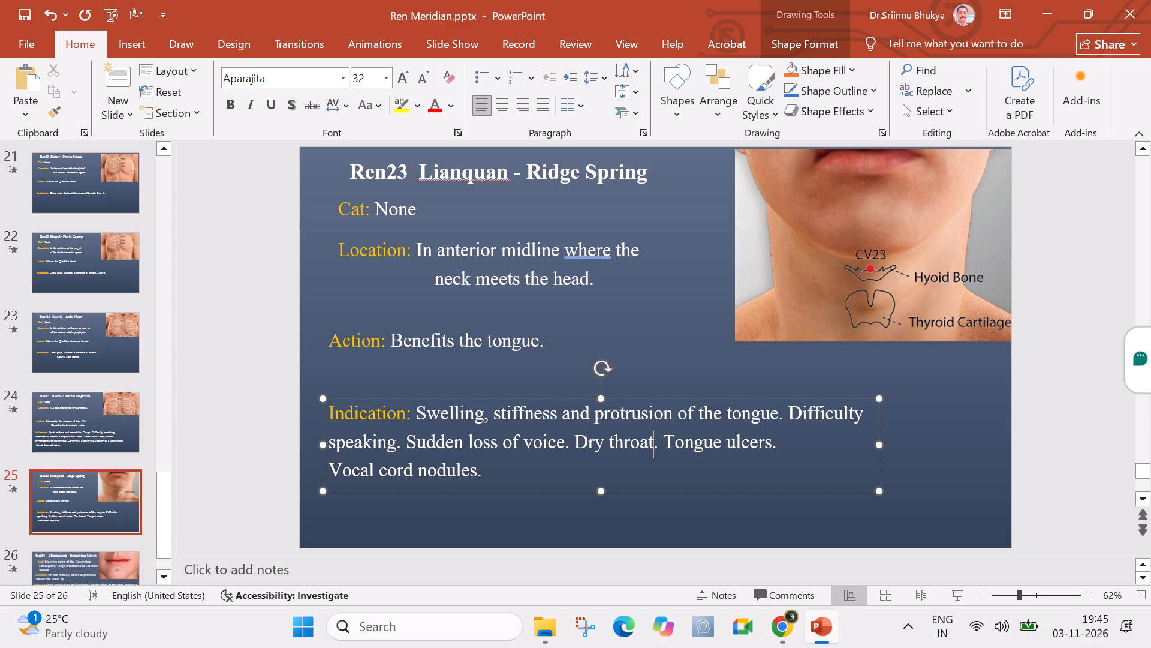
Widen slide 25's Indication text box to near the slide's right edge and join "Vocal cord nodules." to the line above.
drag(879, 441, 995, 459)
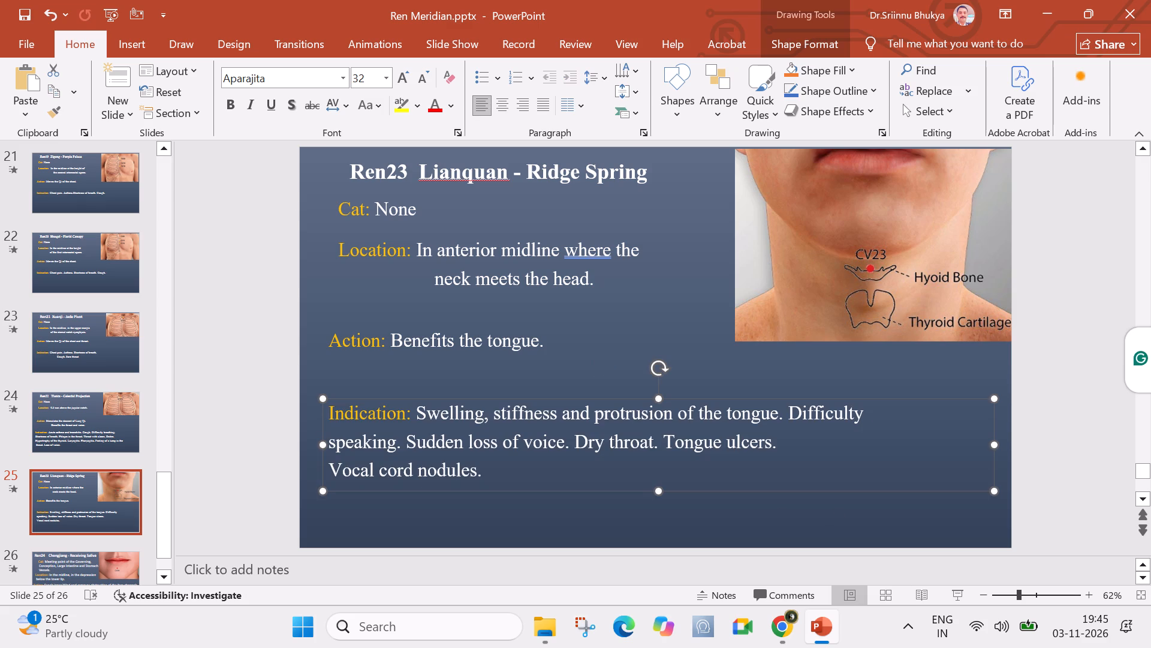
click(337, 471)
key(Left)
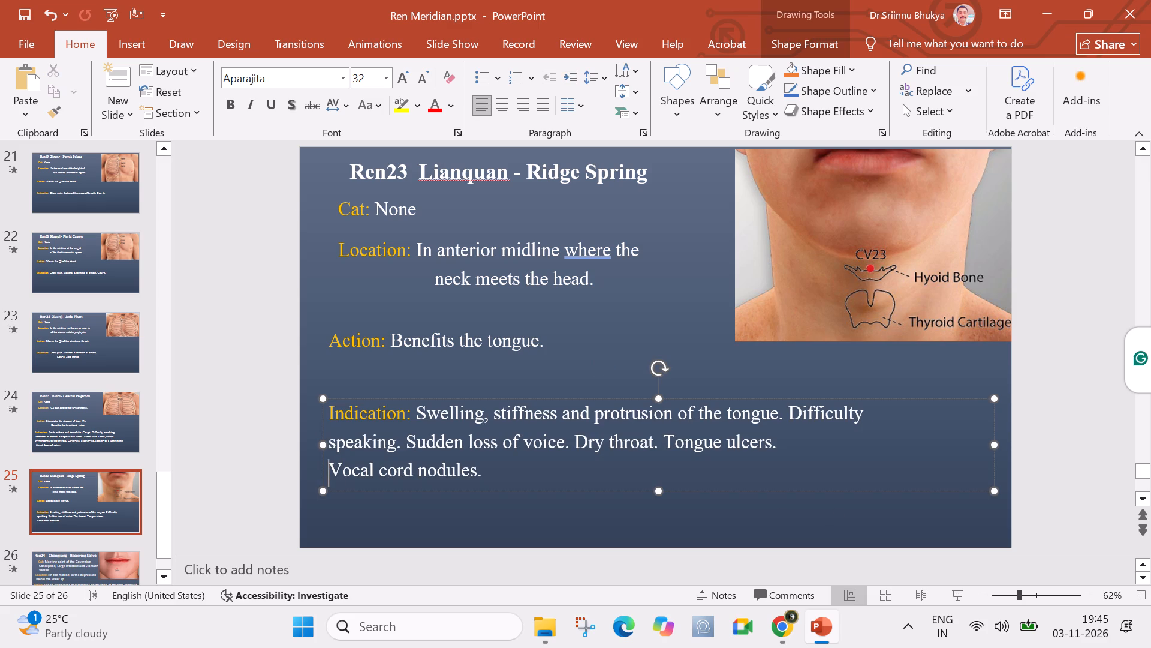
key(BackSpace)
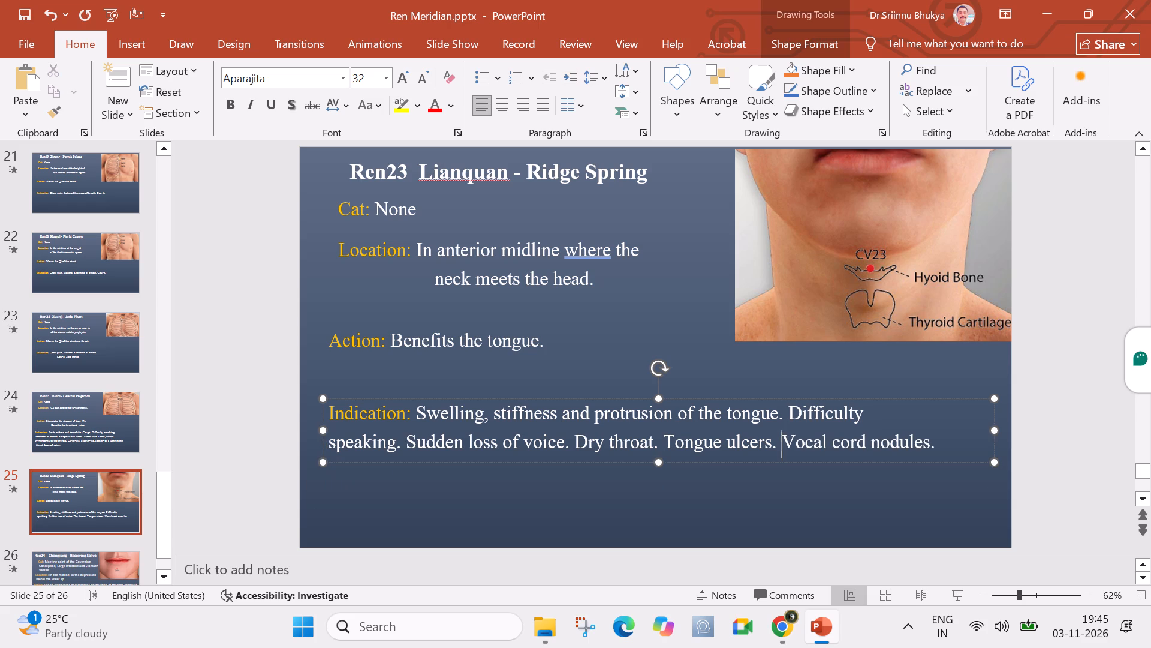
Move slide 25's Indication text box slightly lower on the slide, farther below the Action text.
drag(411, 462, 409, 497)
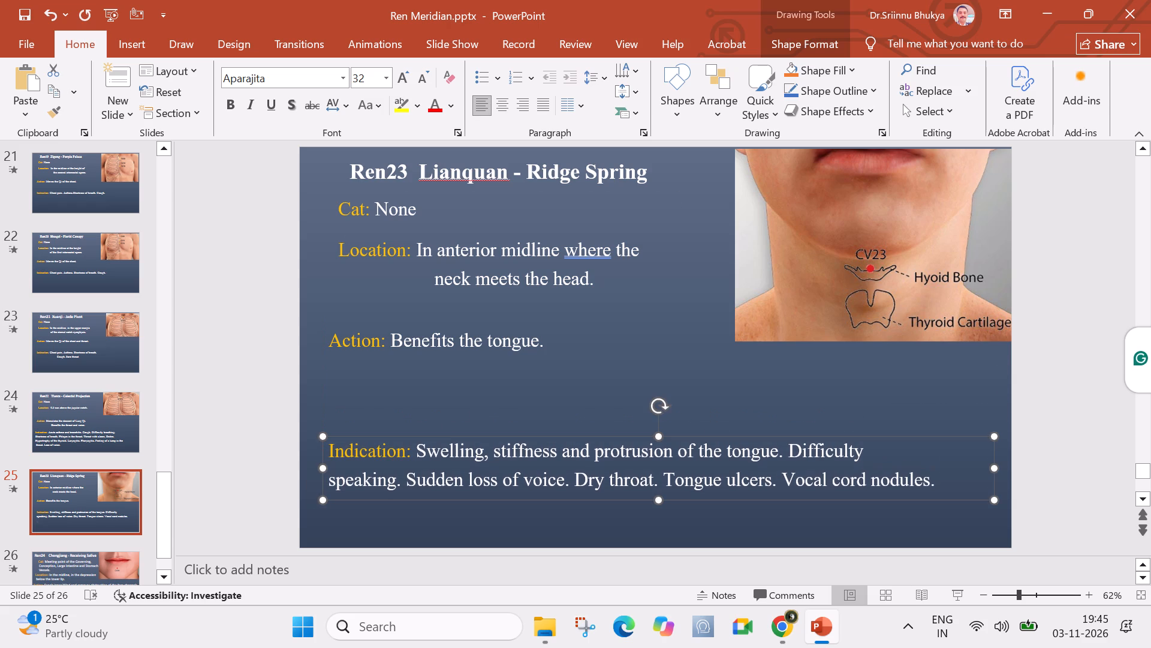
click(598, 299)
click(582, 352)
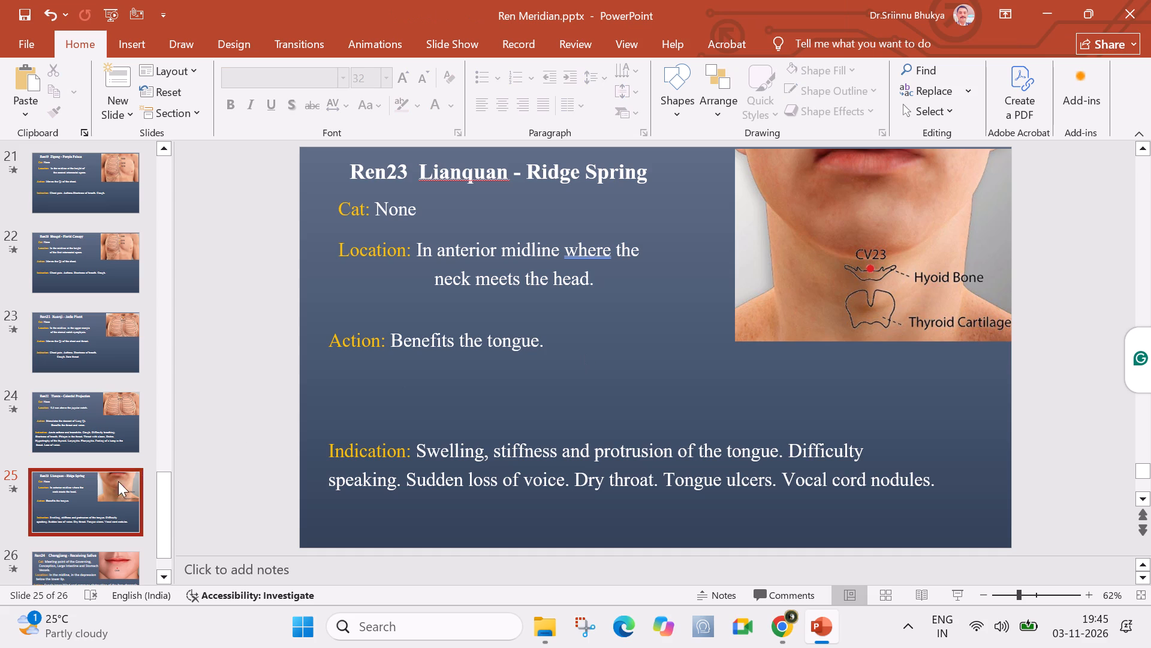
Change the Cat, Location and Indication text on slide 26, Ren24 Chengjiang - Receiving Saliva, to Aparajita.
click(88, 563)
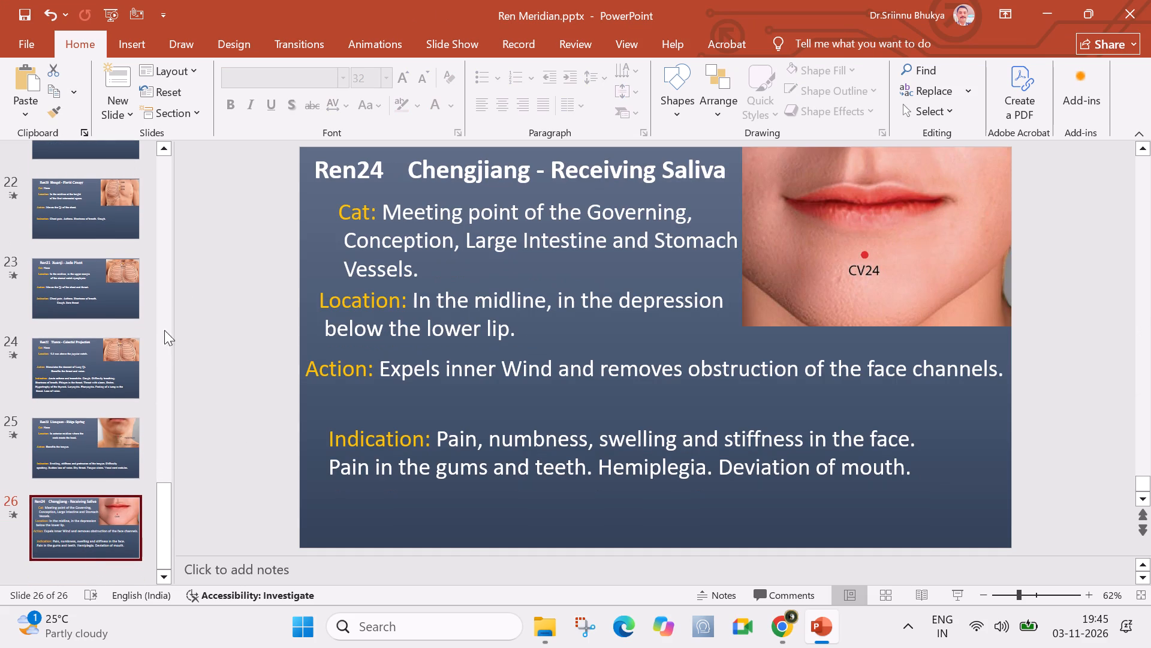
click(306, 157)
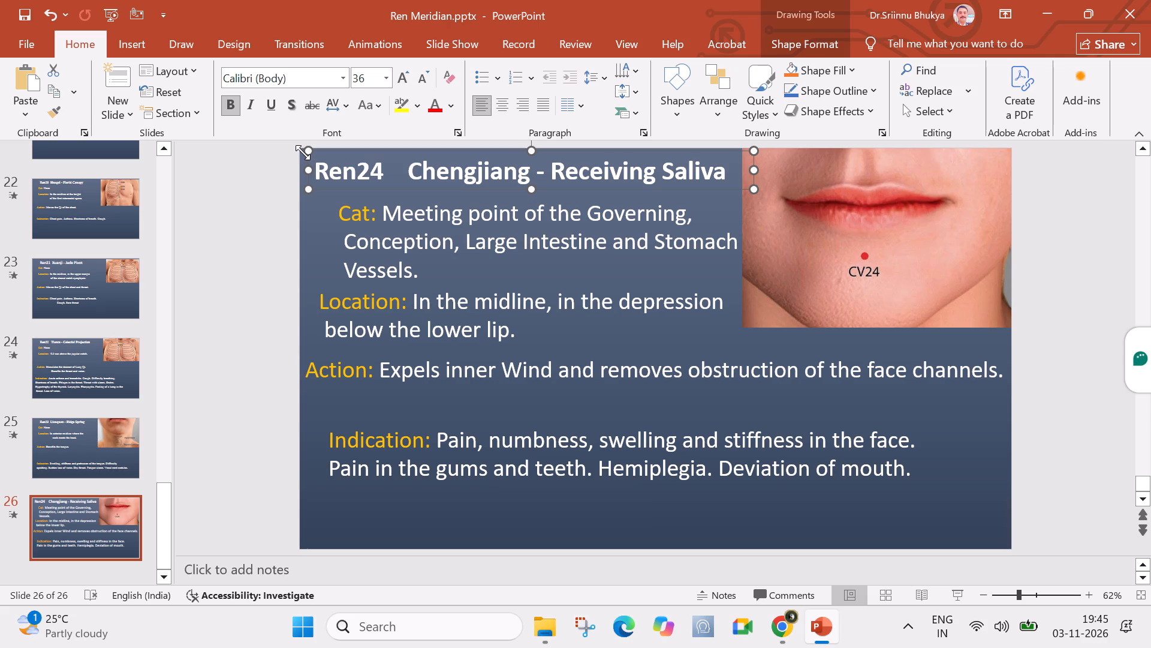
click(301, 151)
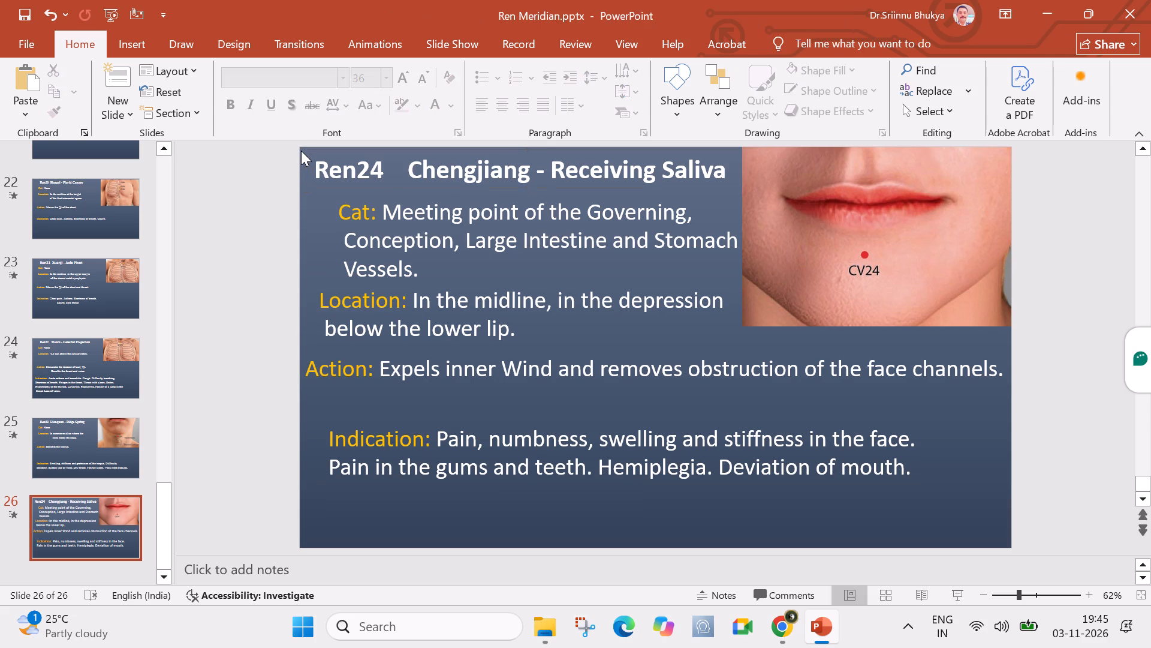
drag(301, 151, 797, 266)
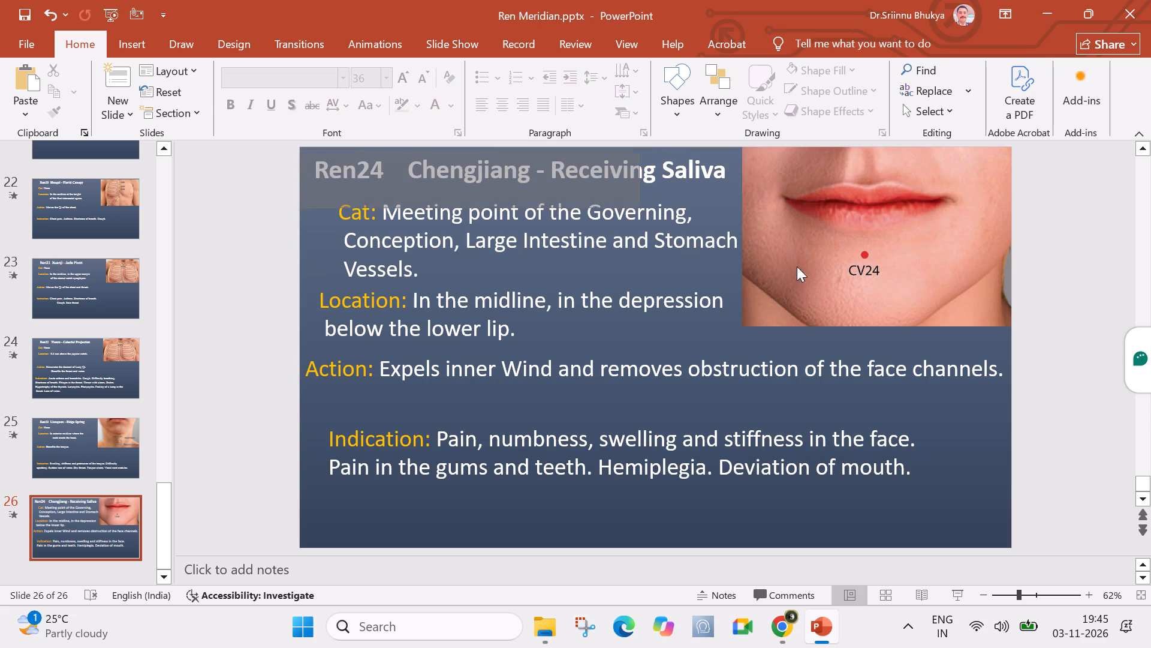
drag(797, 266, 1019, 566)
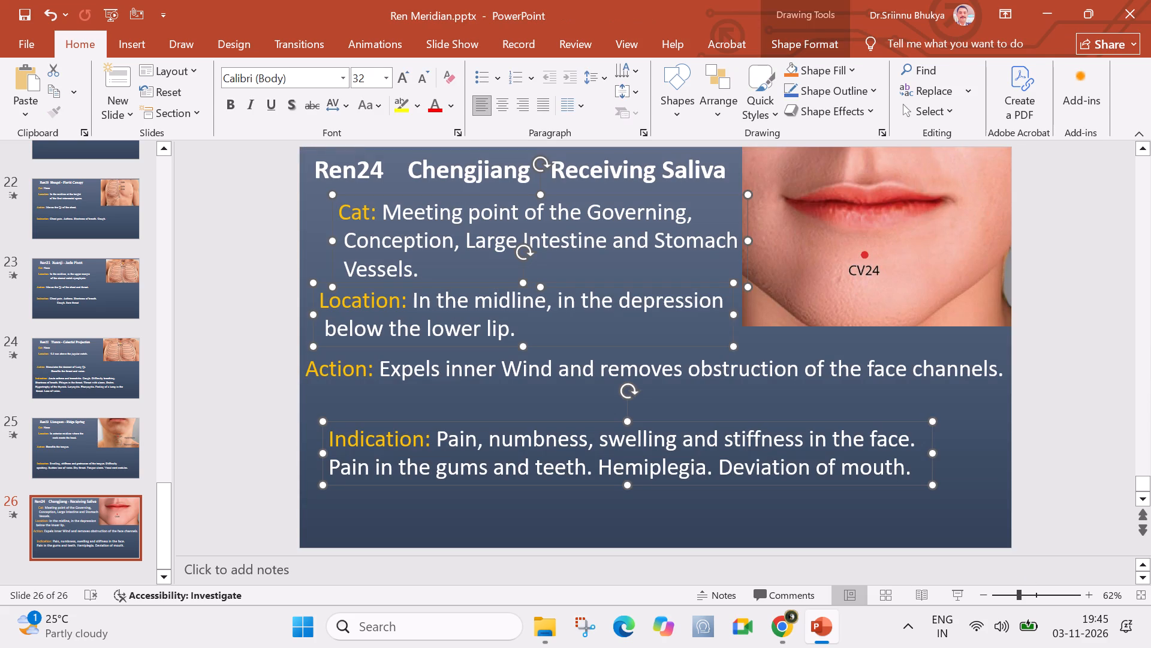
click(343, 79)
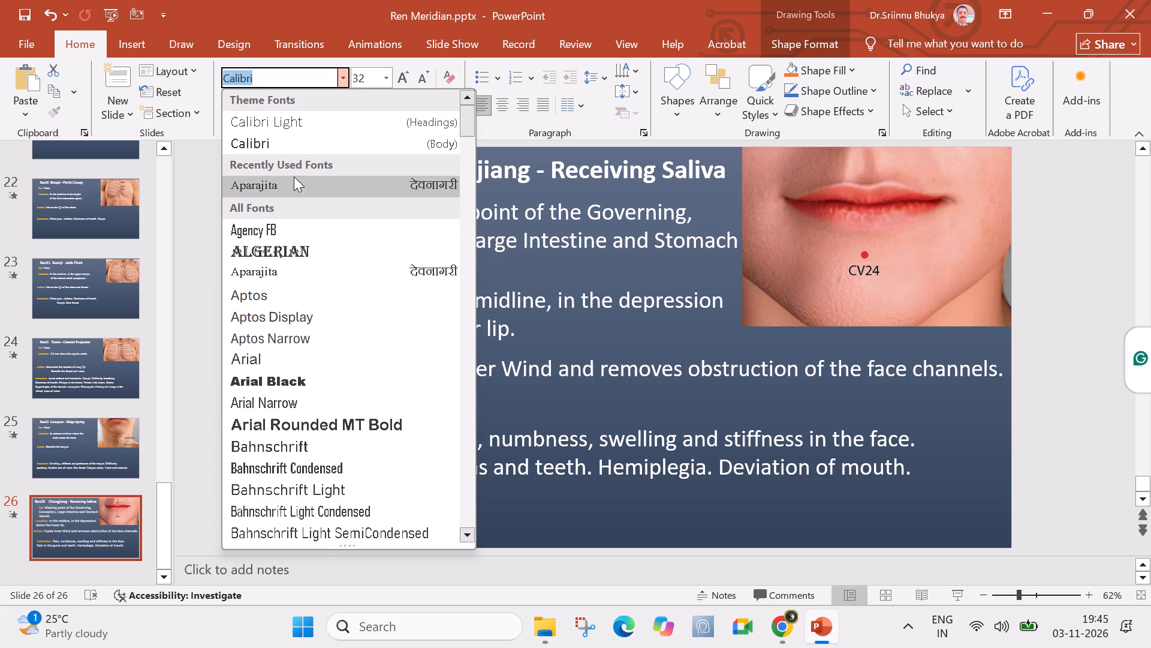
click(290, 184)
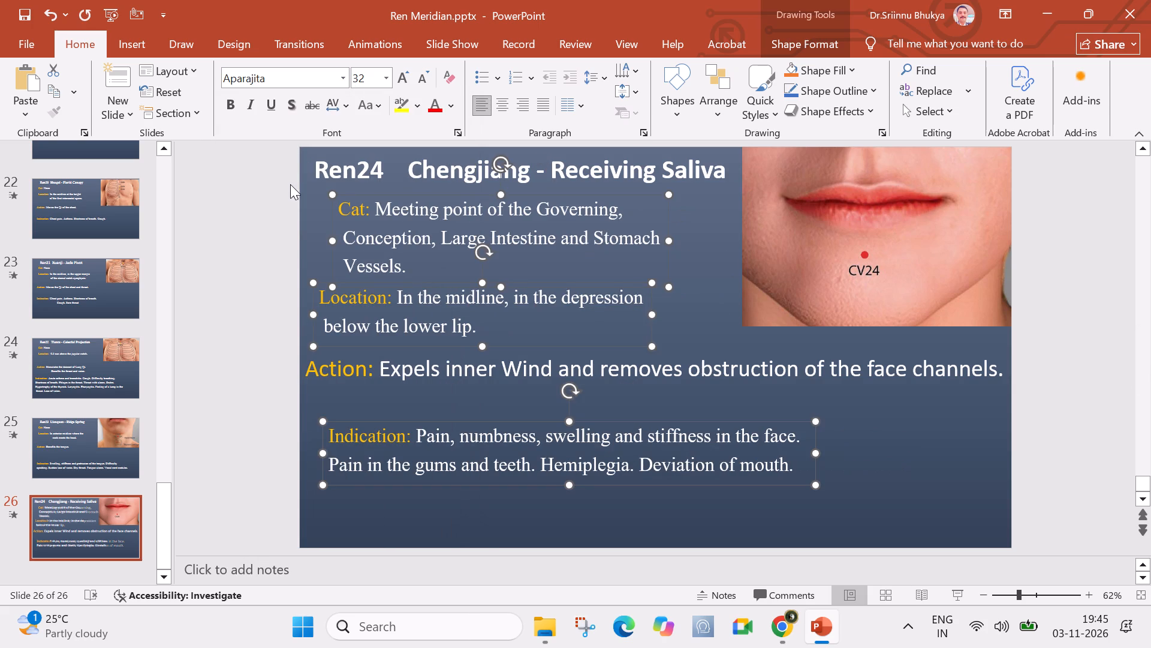
Change slide 26's Action text to the Aparajita font.
click(387, 407)
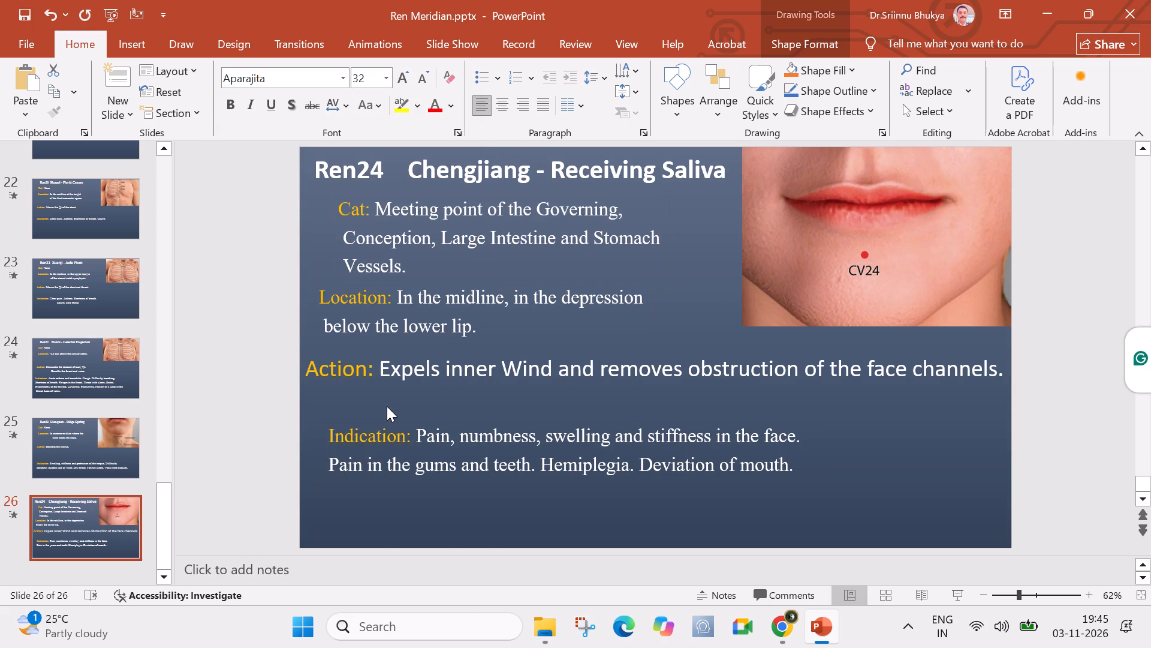
click(391, 390)
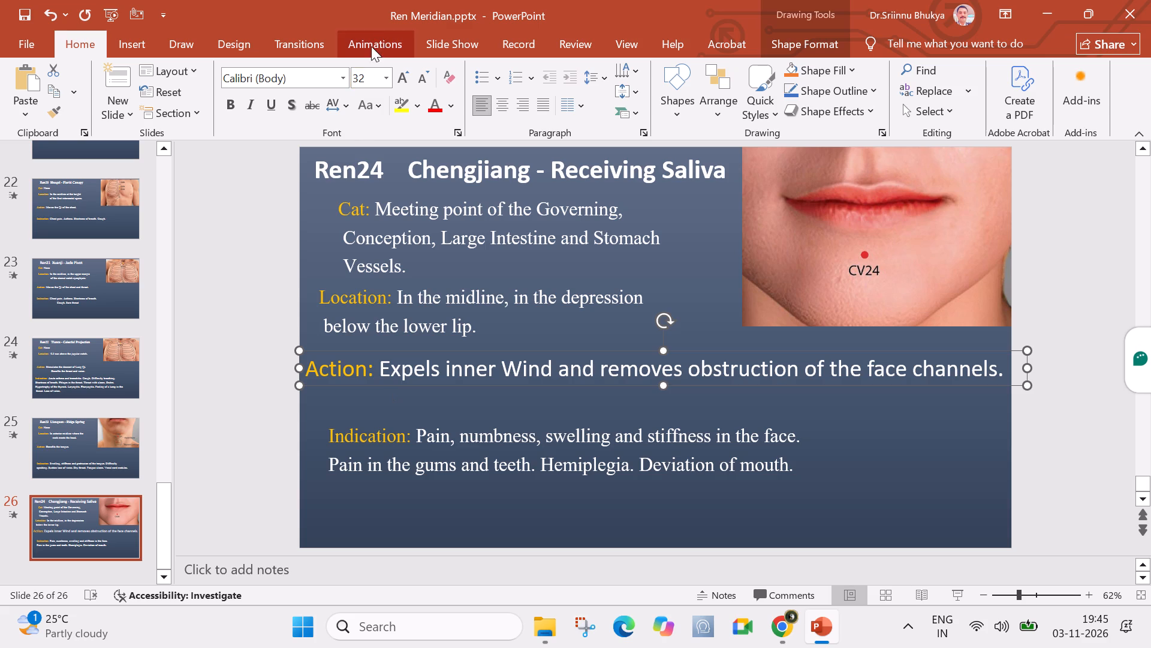
click(346, 78)
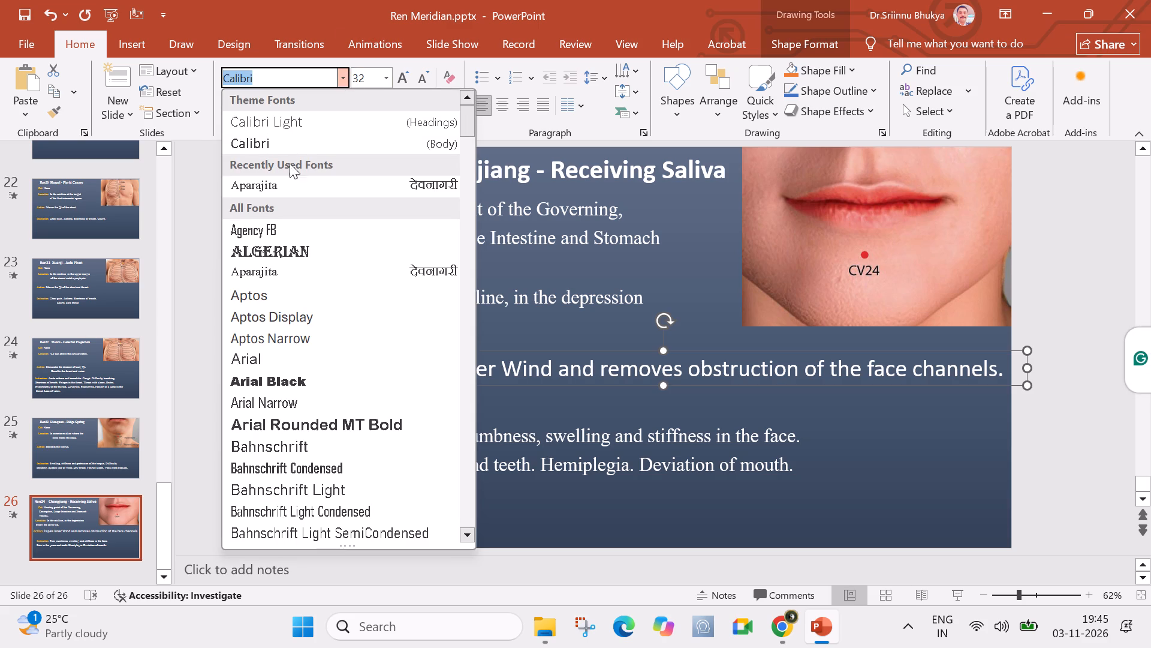
click(281, 184)
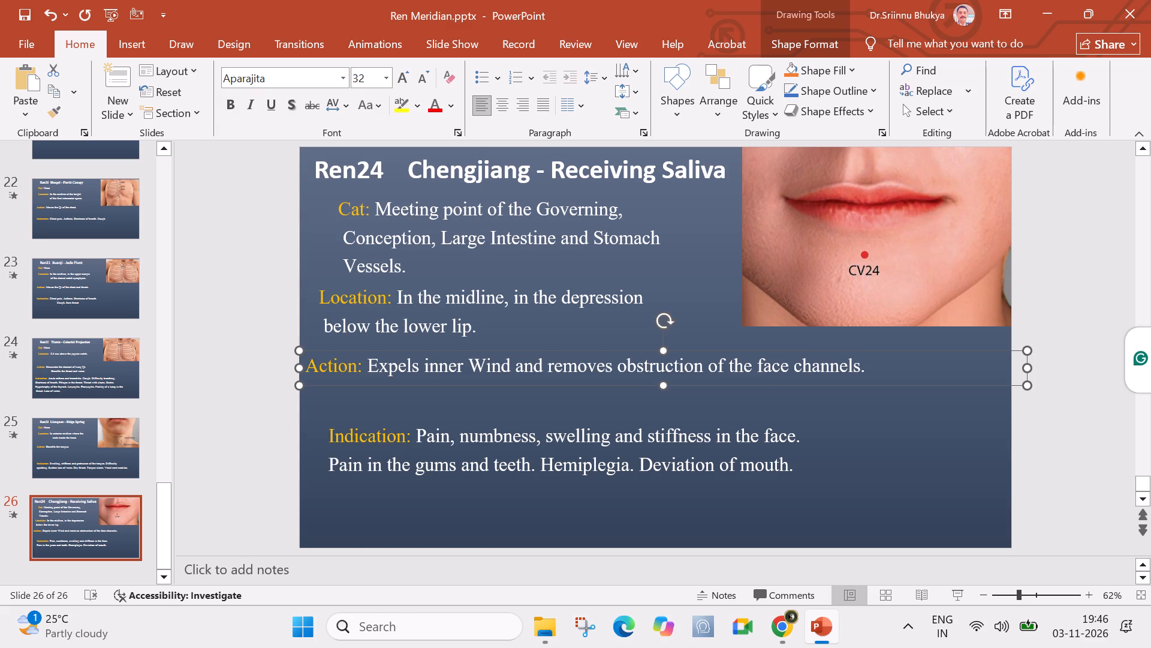
Change slide 26's title, Ren24 Chengjiang - Receiving Saliva, to the Aparajita font.
click(343, 184)
click(329, 191)
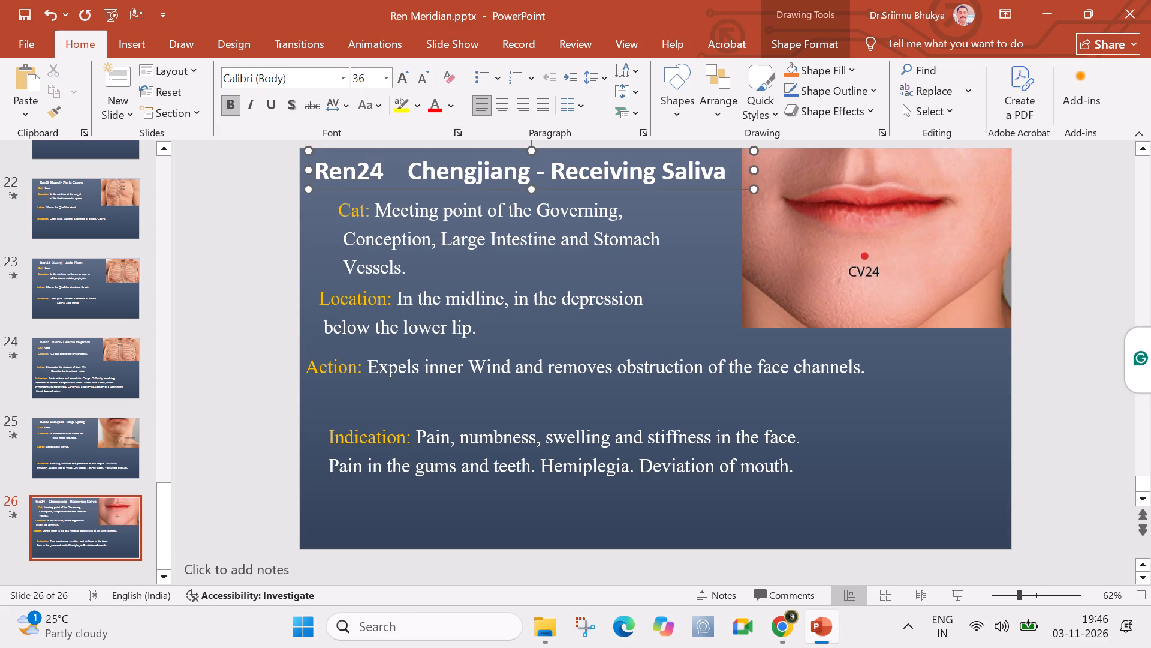
click(339, 78)
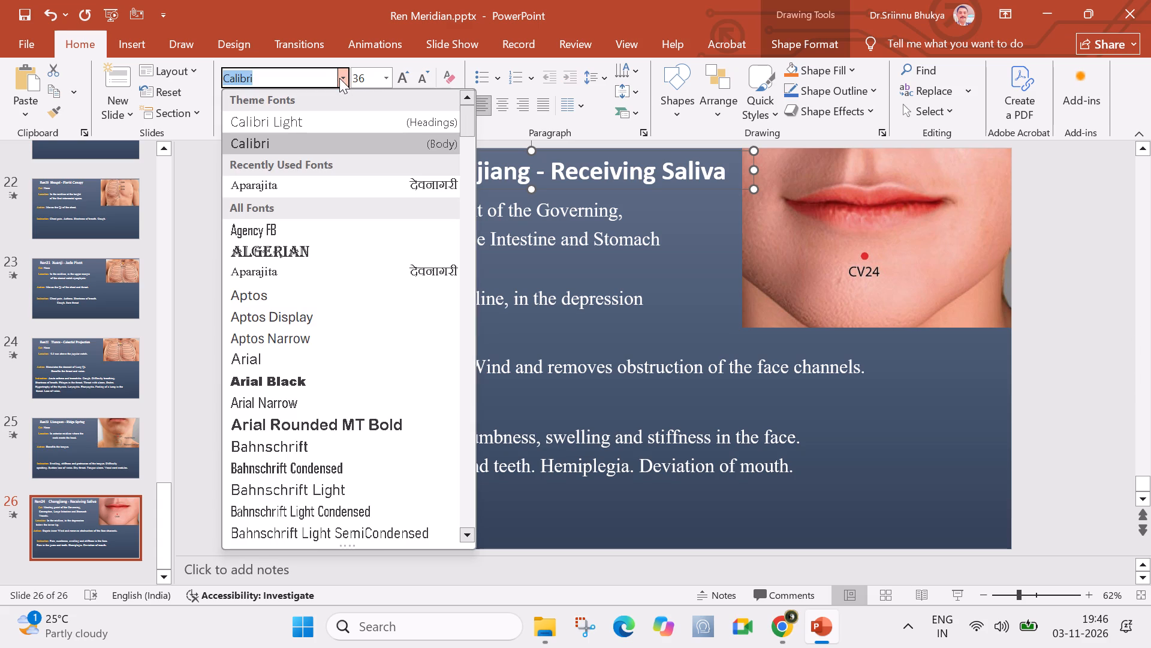
click(280, 187)
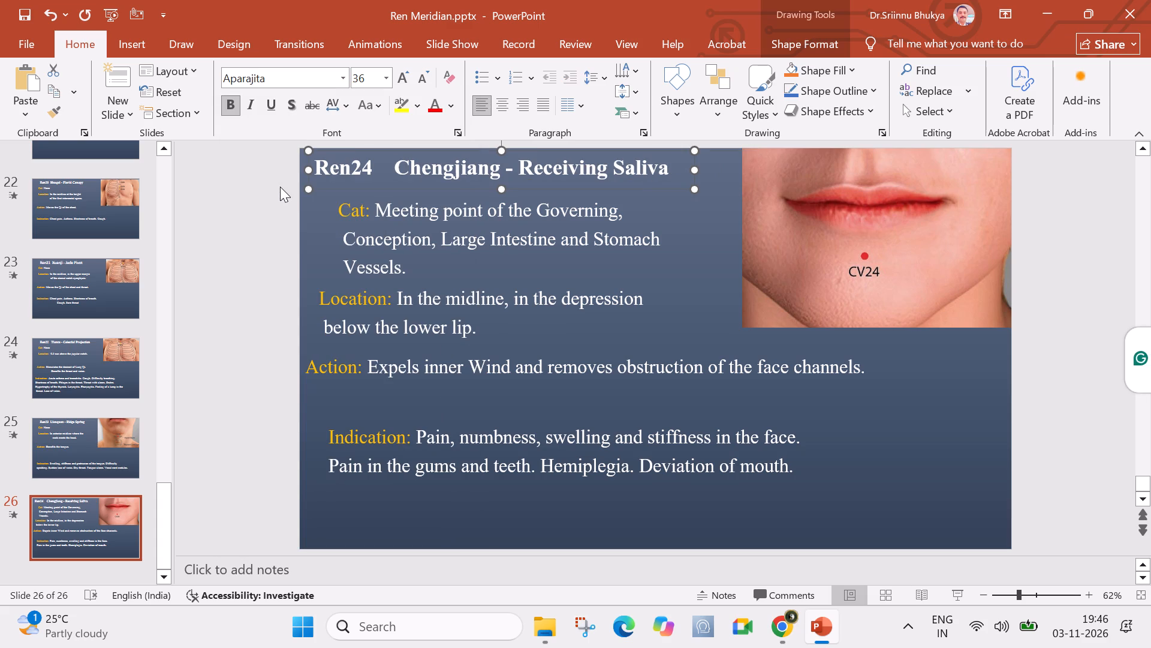
click(931, 465)
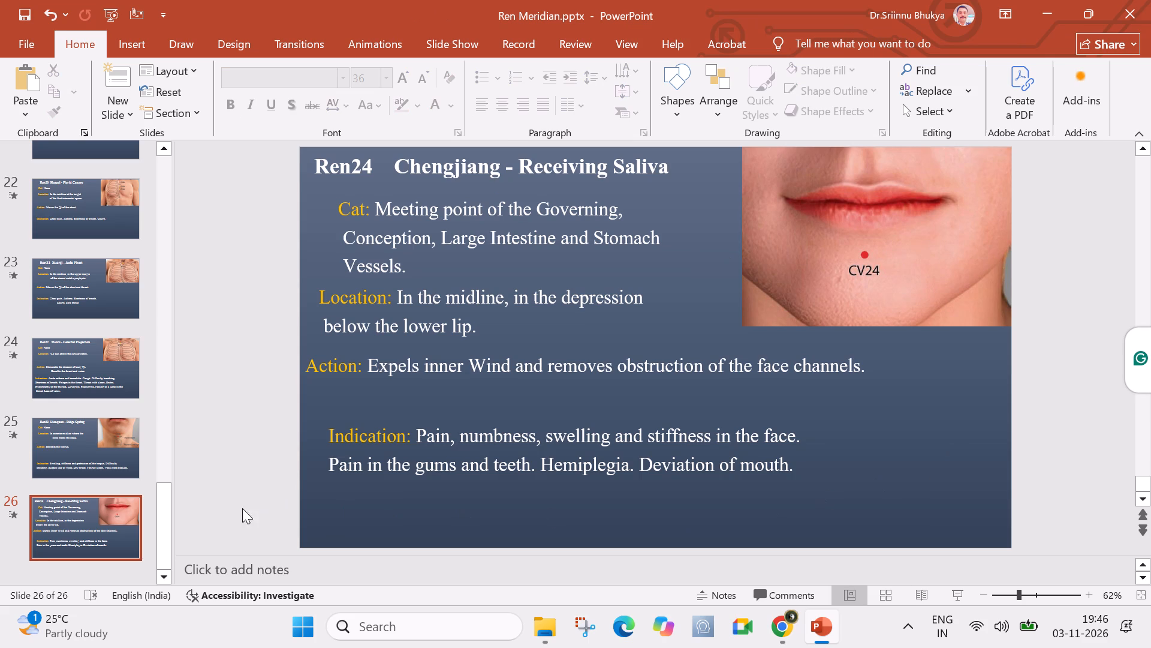
Return to slide 1, the Ren Meridian title slide, and save the presentation.
click(107, 542)
key(Down)
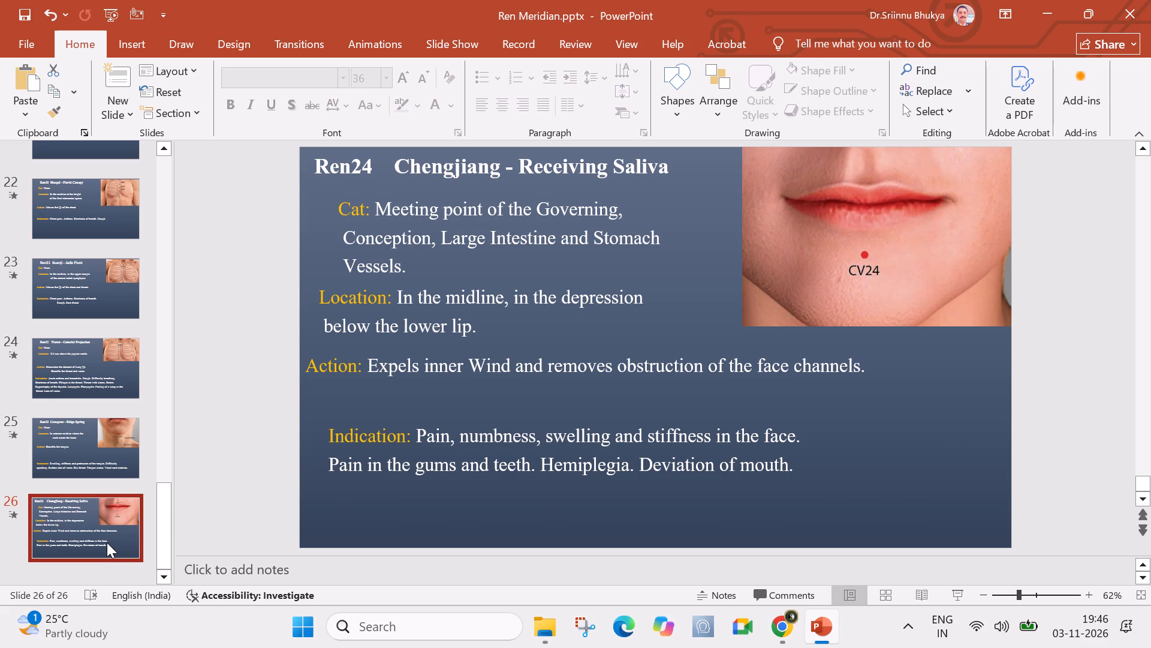
key(Up)
key(Up)
key(Up)
key(Up)
key(Up)
key(Up)
key(Up)
key(Up)
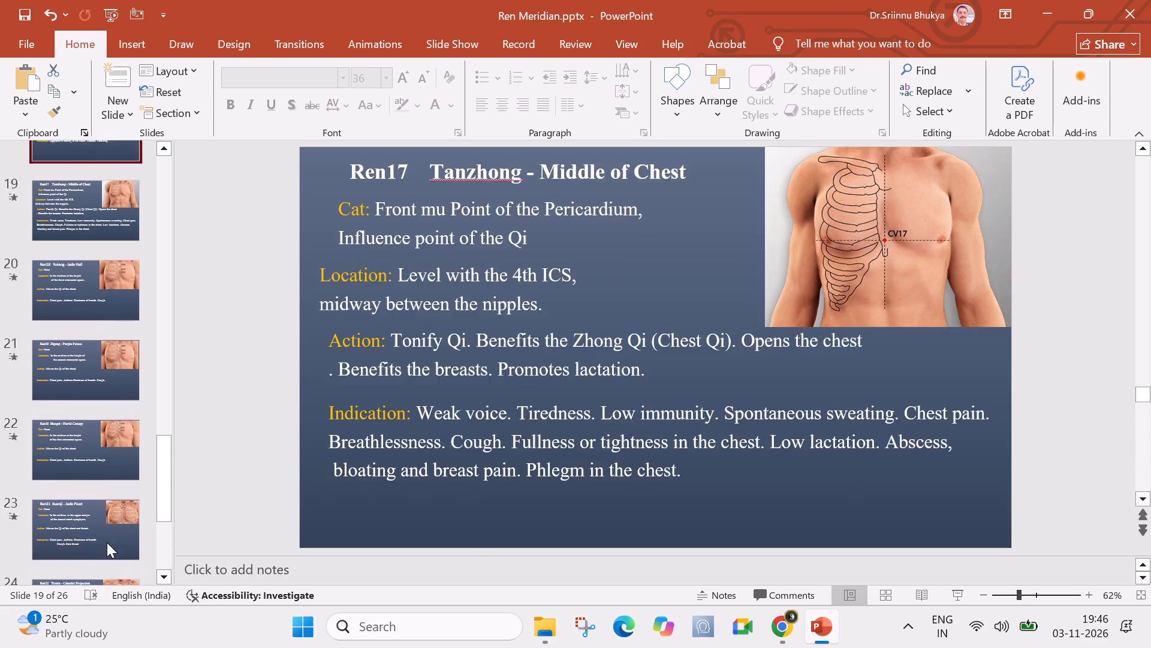
key(Up)
key(Up)
key(Up)
key(Up)
key(Up)
key(Up)
key(Up)
key(Up)
key(Up)
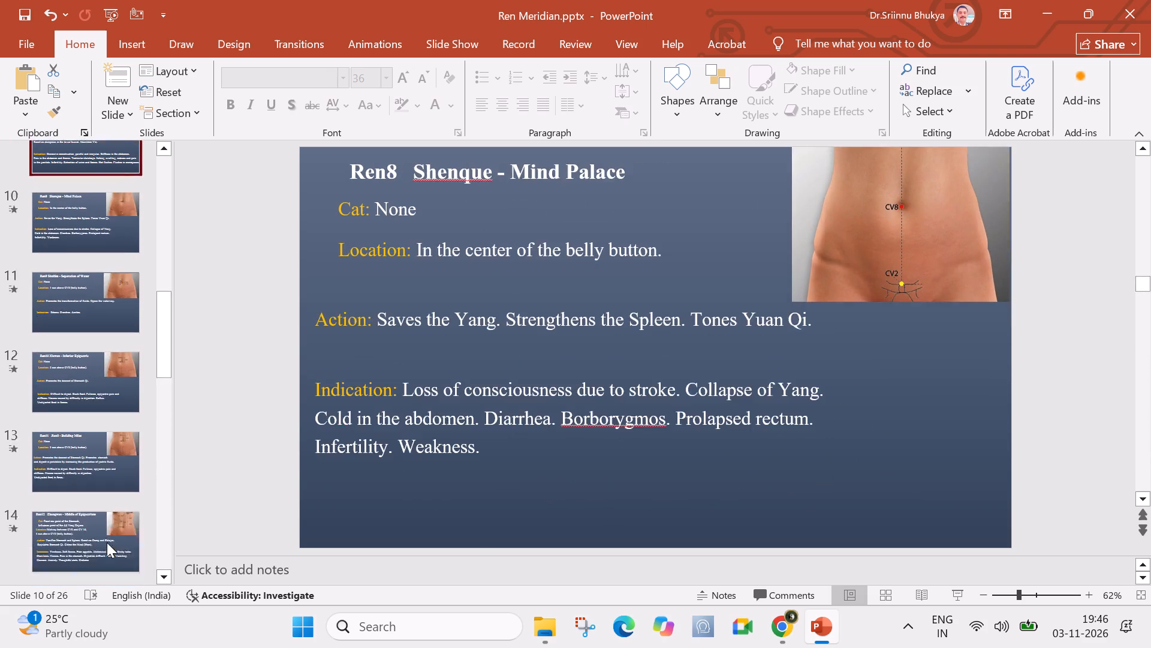
key(Up)
key(Up)
key(Up)
key(Up)
key(Up)
key(Up)
key(Up)
key(Up)
key(Up)
key(Up)
key(Up)
key(Up)
key(Up)
key(Up)
key(Up)
key(Up)
key(Up)
key(Up)
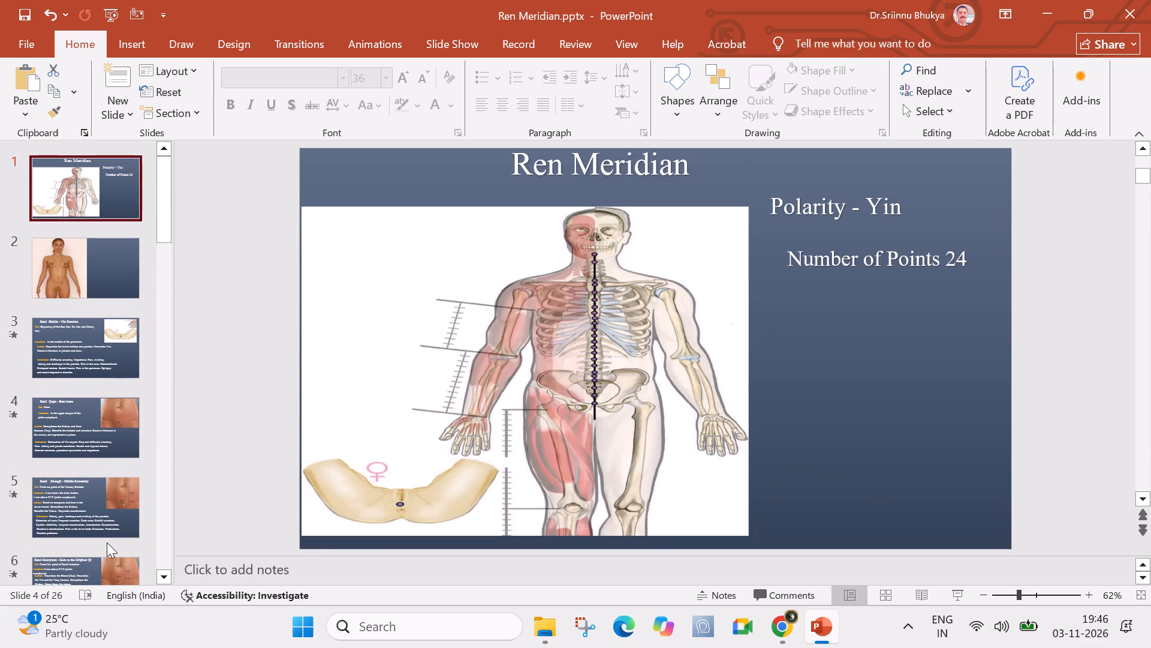
key(ctrl+s)
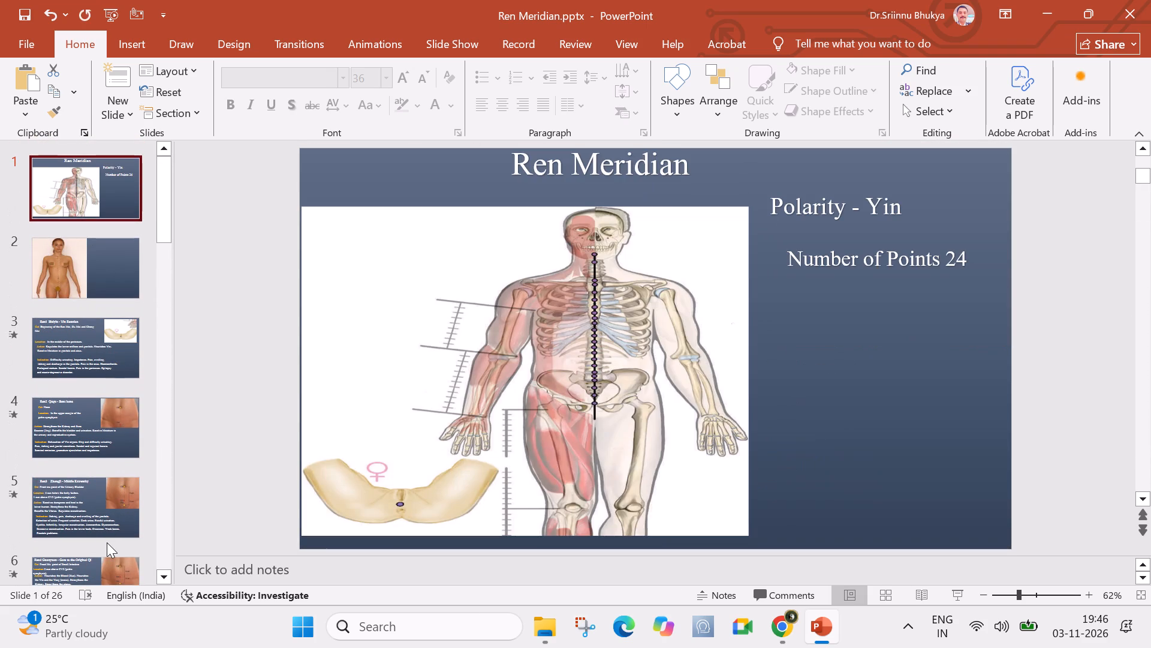